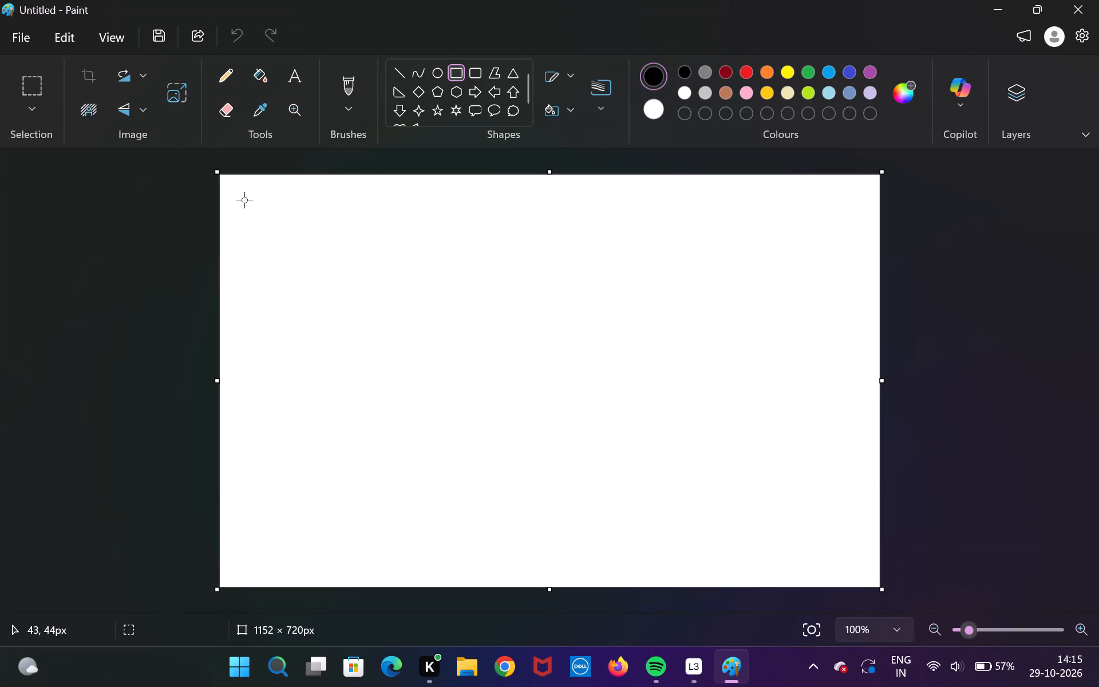
Draw a black rectangular frame of about 1073 × 642 px just inside the canvas edges.
{"action": "left_click_drag", "start_coordinate": [244, 200], "coordinate": [715, 482]}
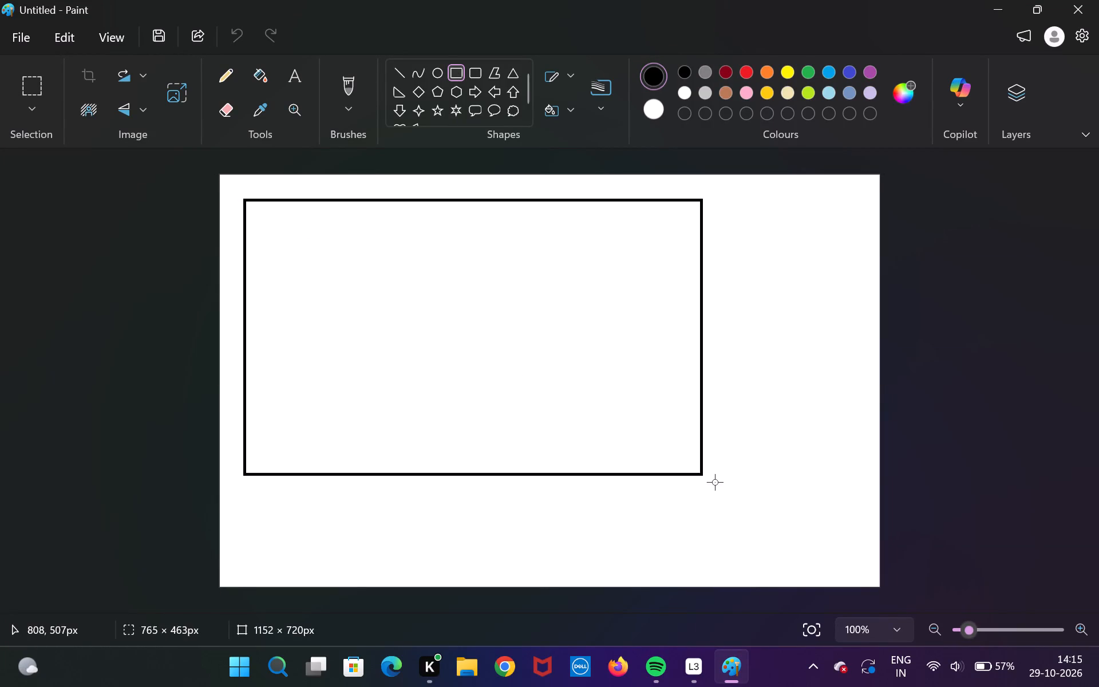
{"action": "left_click_drag", "start_coordinate": [715, 482], "coordinate": [857, 570]}
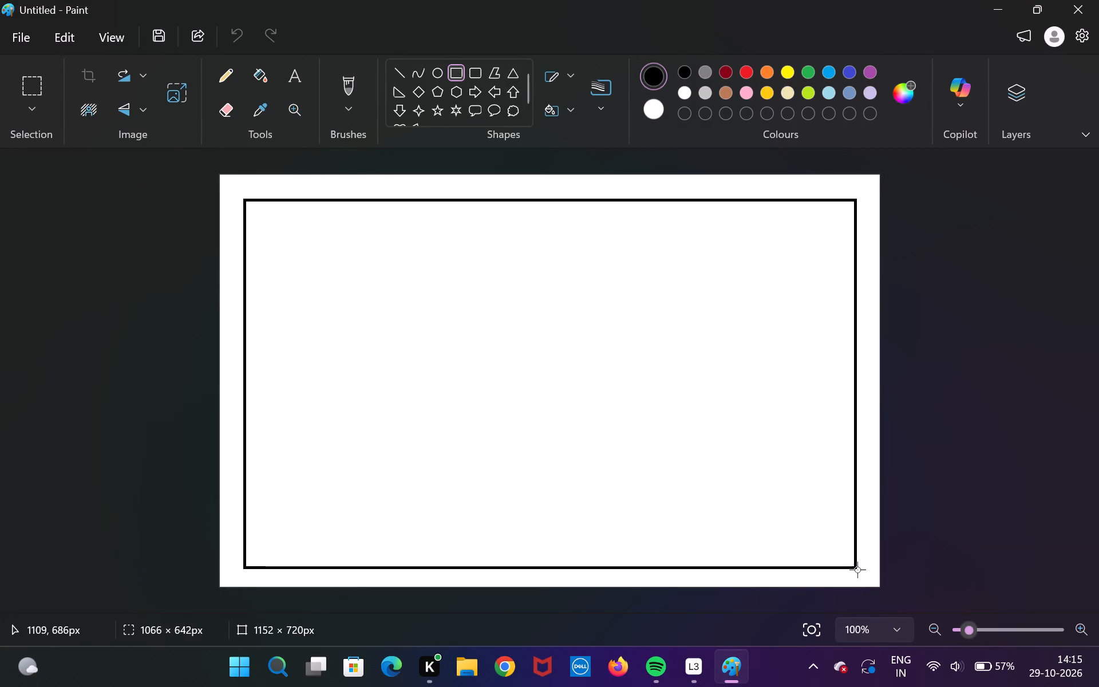
{"action": "left_click_drag", "start_coordinate": [857, 570], "coordinate": [863, 574]}
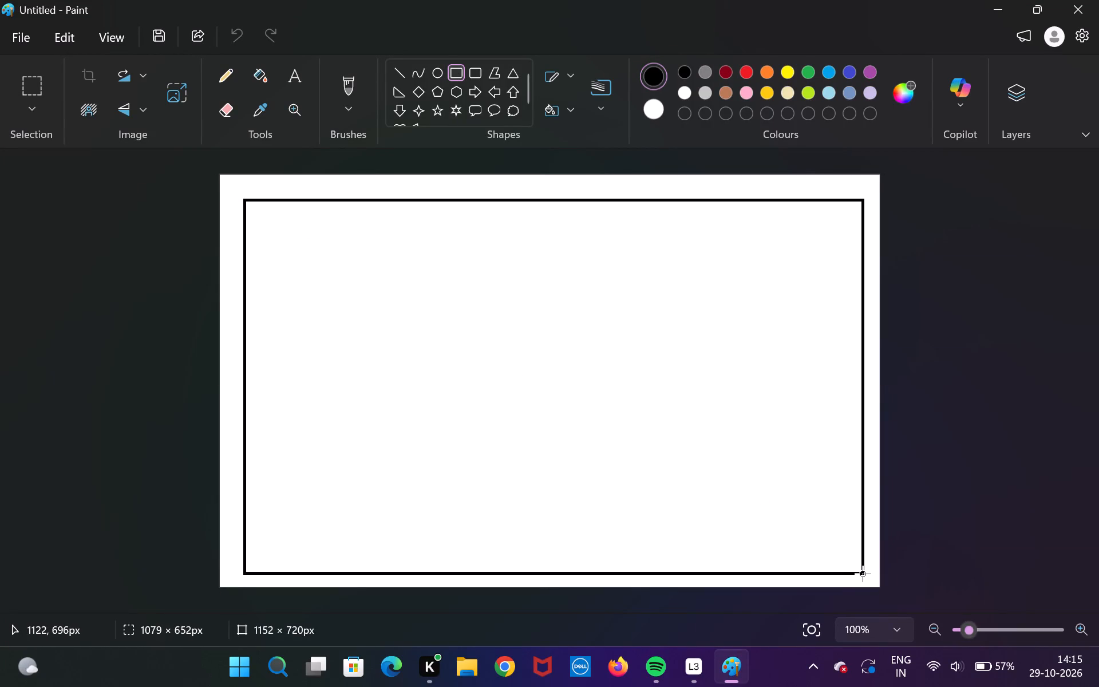
{"action": "left_click_drag", "start_coordinate": [863, 574], "coordinate": [860, 571]}
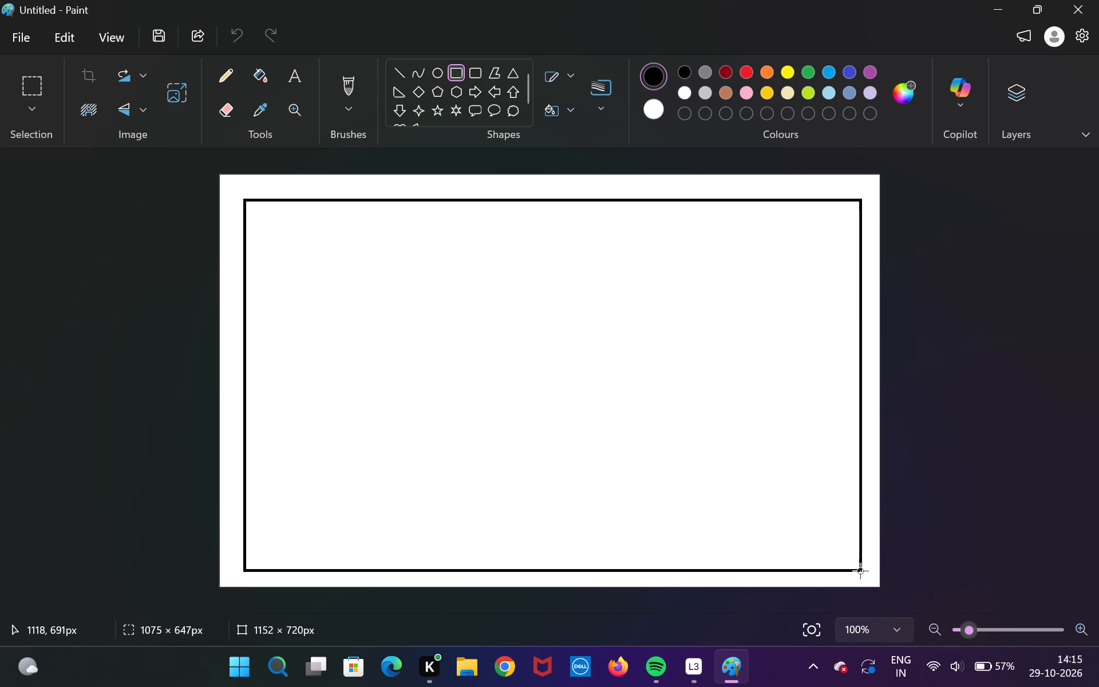
{"action": "left_click_drag", "start_coordinate": [860, 571], "coordinate": [859, 571]}
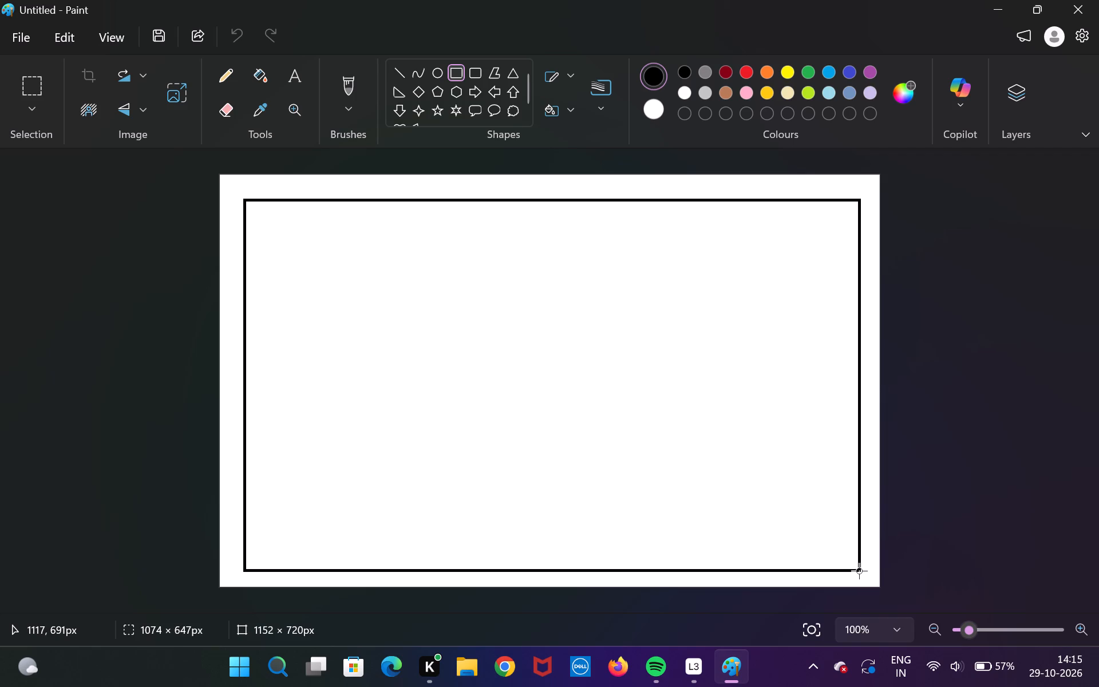
{"action": "left_click_drag", "start_coordinate": [859, 571], "coordinate": [859, 567]}
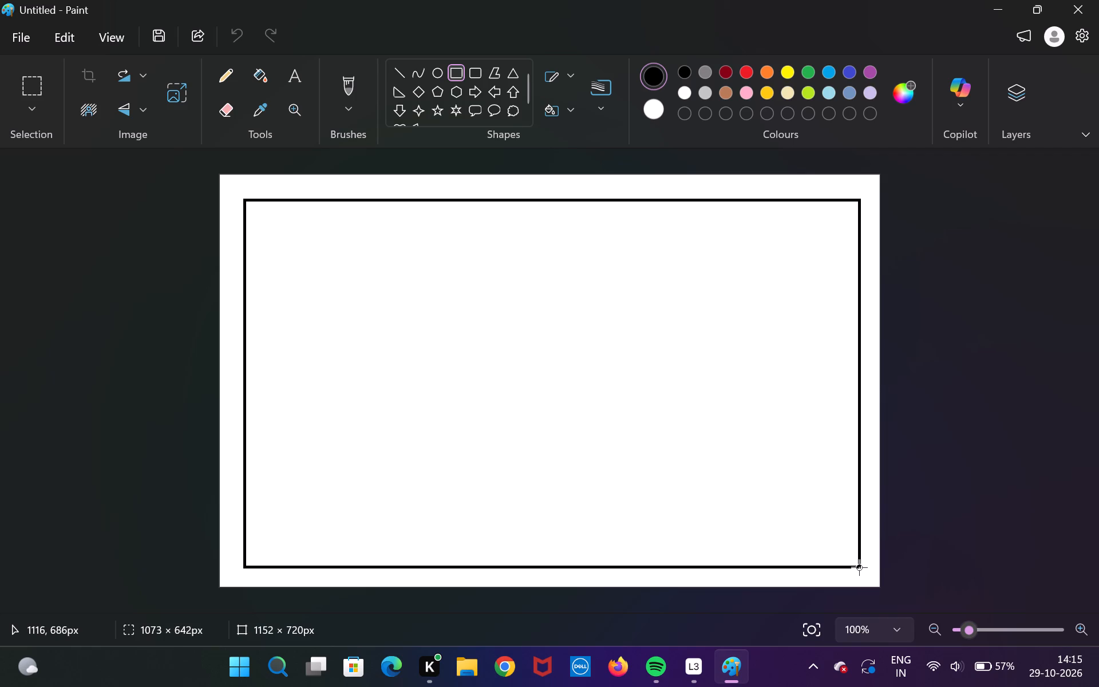
{"action": "left_click_drag", "start_coordinate": [859, 567], "coordinate": [859, 568]}
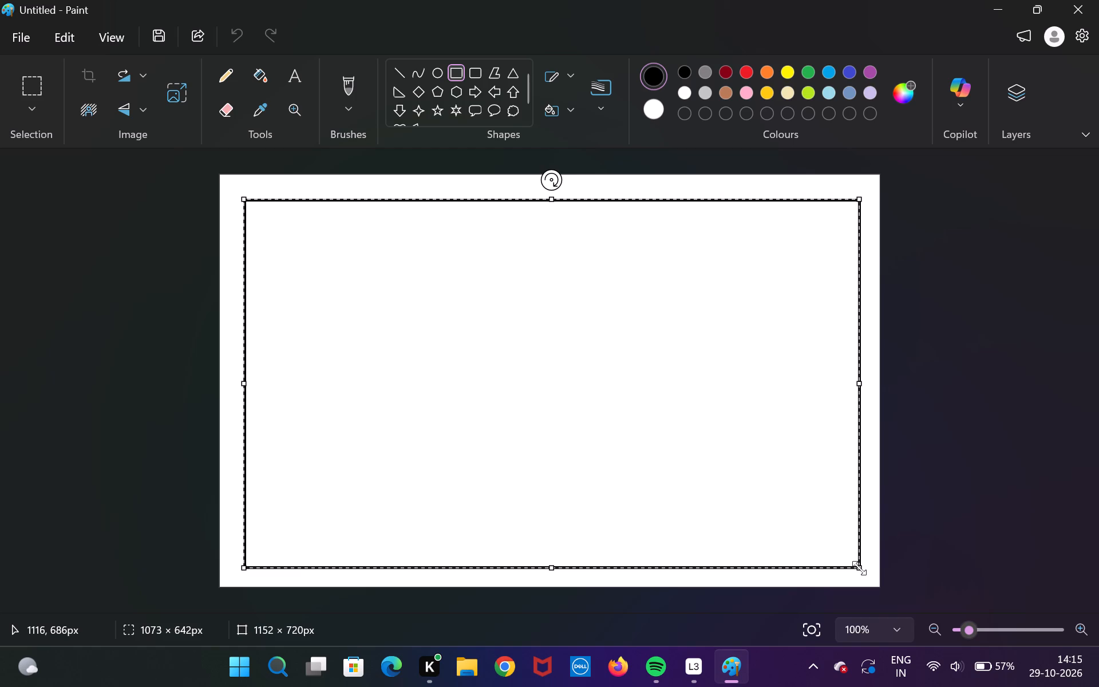
{"action": "left_click", "coordinate": [859, 568]}
{"action": "left_click", "coordinate": [823, 498]}
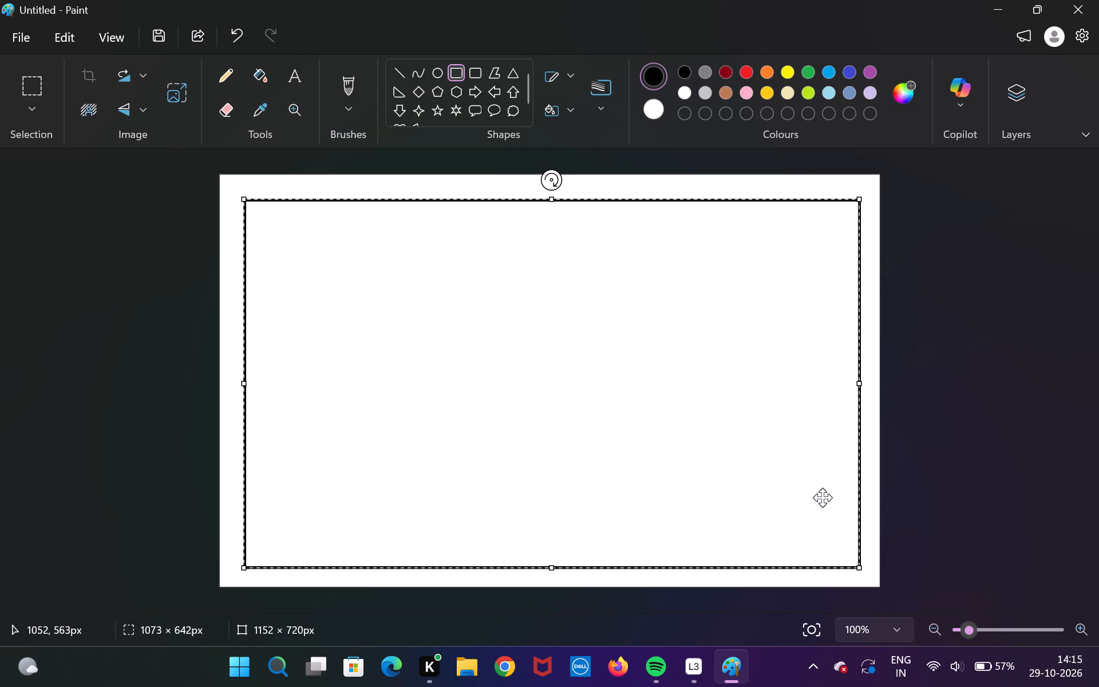
{"action": "double_click", "coordinate": [823, 498]}
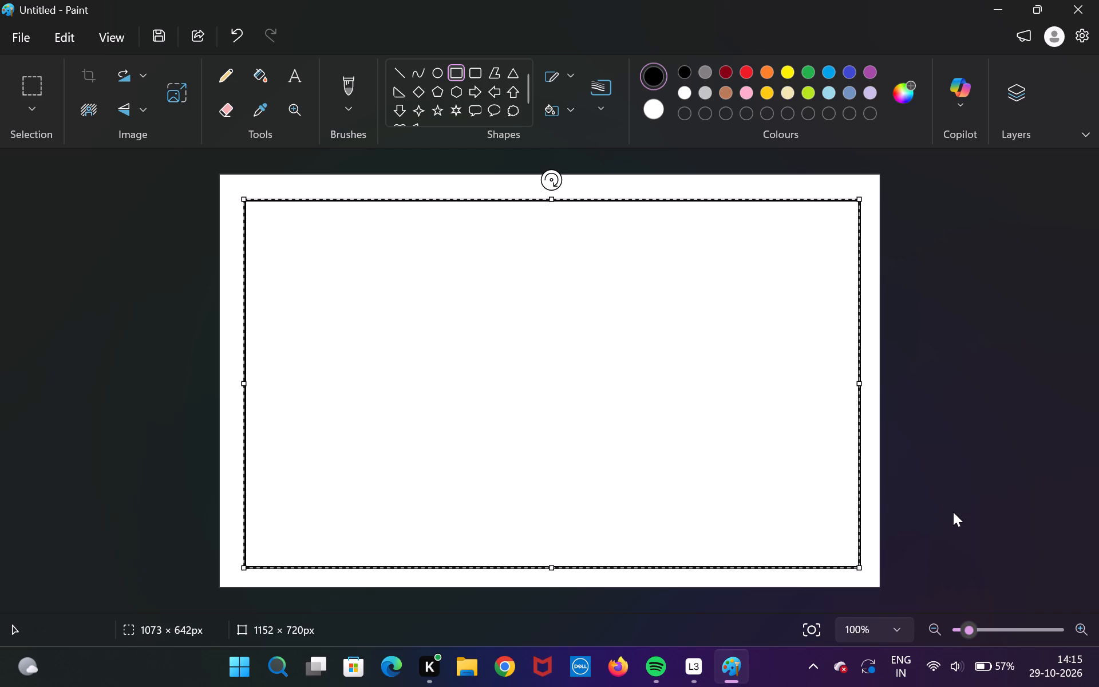
{"action": "left_click", "coordinate": [953, 512]}
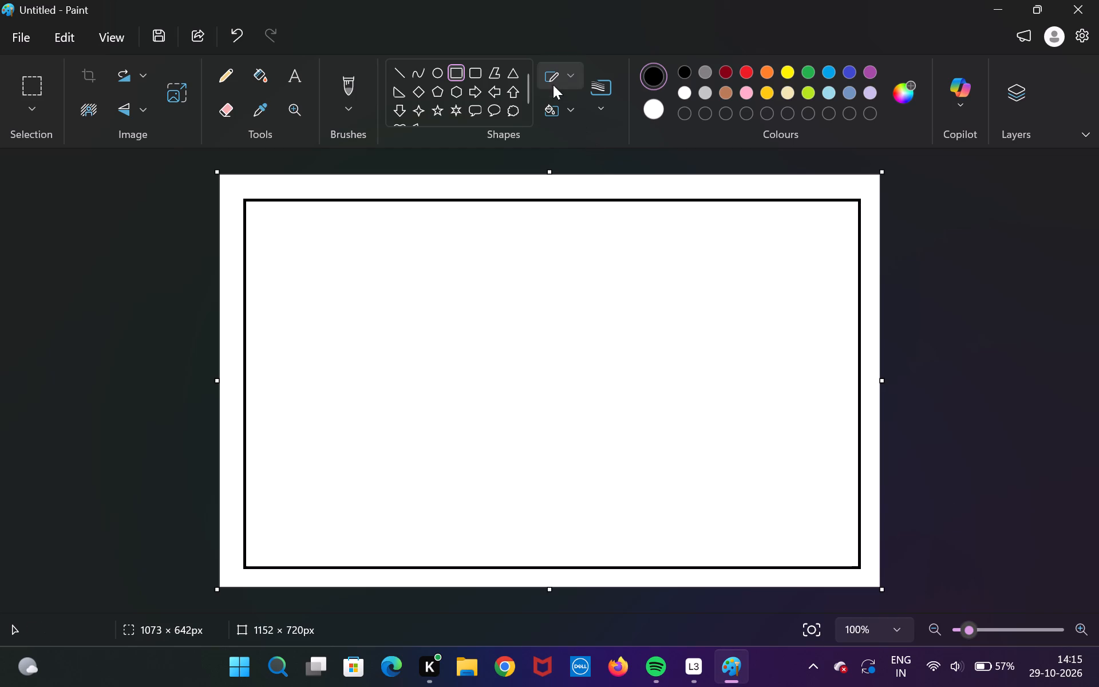
Draw a vertical line about 640 px long down the middle of the frame, from its top edge to its bottom edge.
{"action": "left_click", "coordinate": [396, 68]}
{"action": "left_click", "coordinate": [554, 201]}
{"action": "left_click_drag", "start_coordinate": [554, 201], "coordinate": [555, 220]}
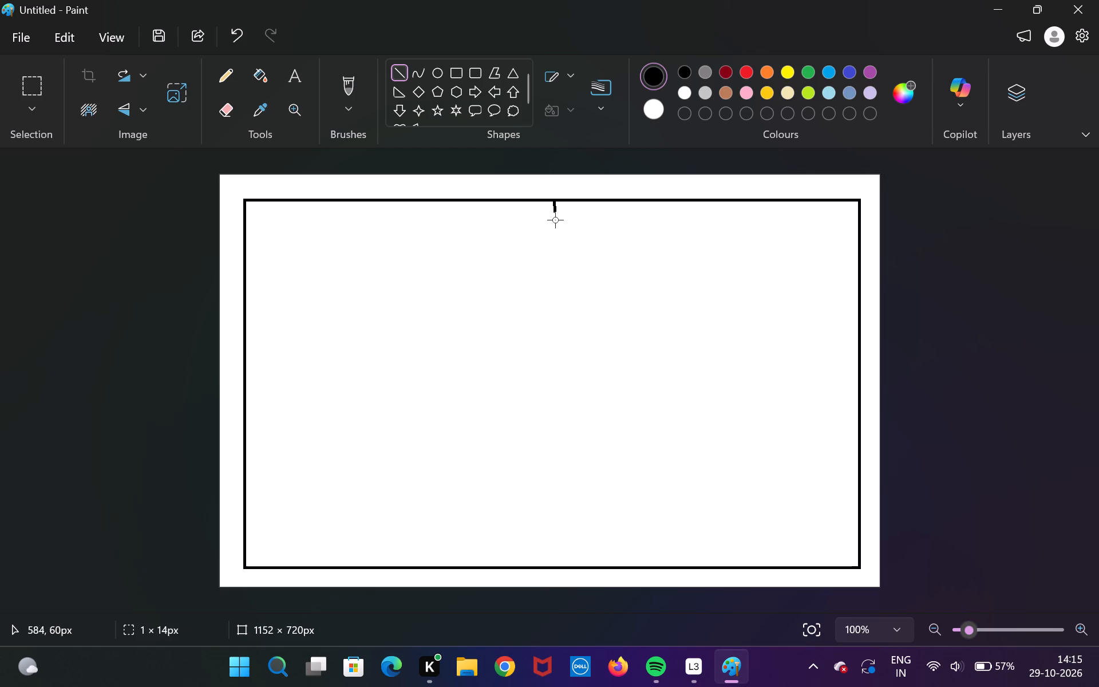
{"action": "left_click_drag", "start_coordinate": [555, 220], "coordinate": [571, 480]}
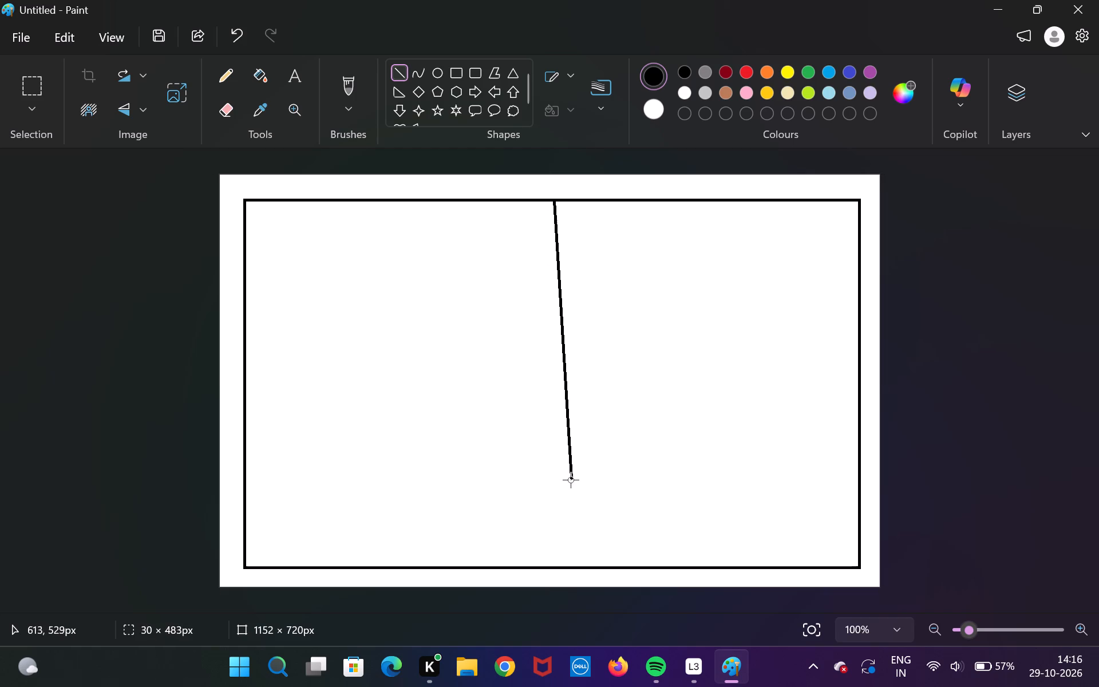
{"action": "left_click_drag", "start_coordinate": [571, 480], "coordinate": [543, 562]}
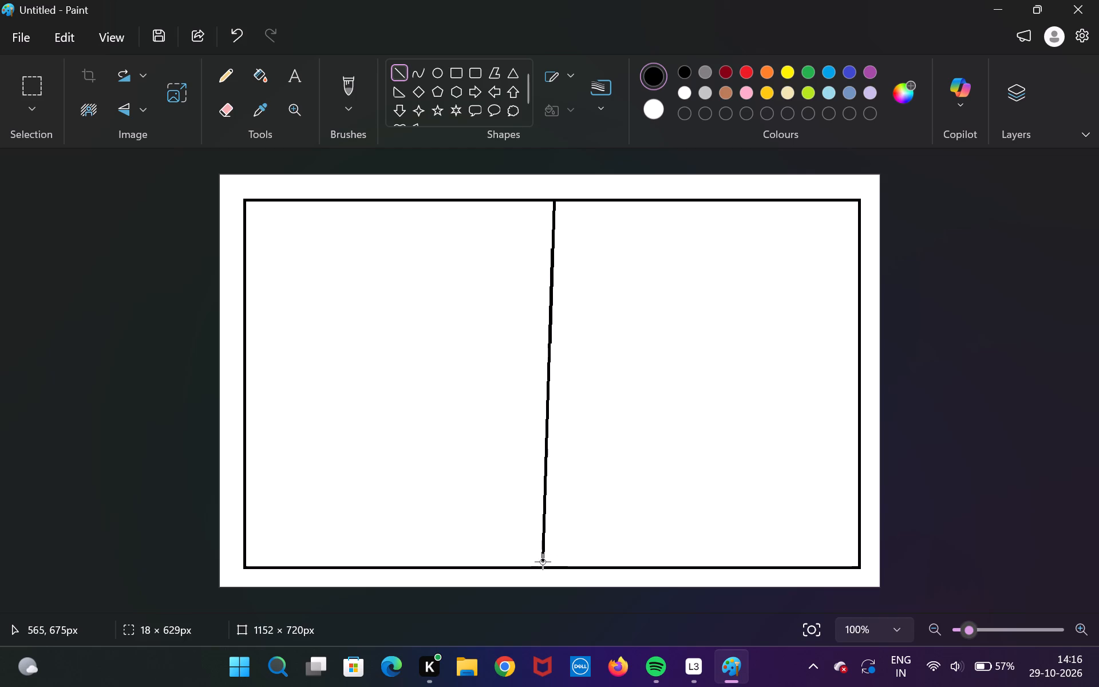
{"action": "left_click_drag", "start_coordinate": [543, 562], "coordinate": [541, 566]}
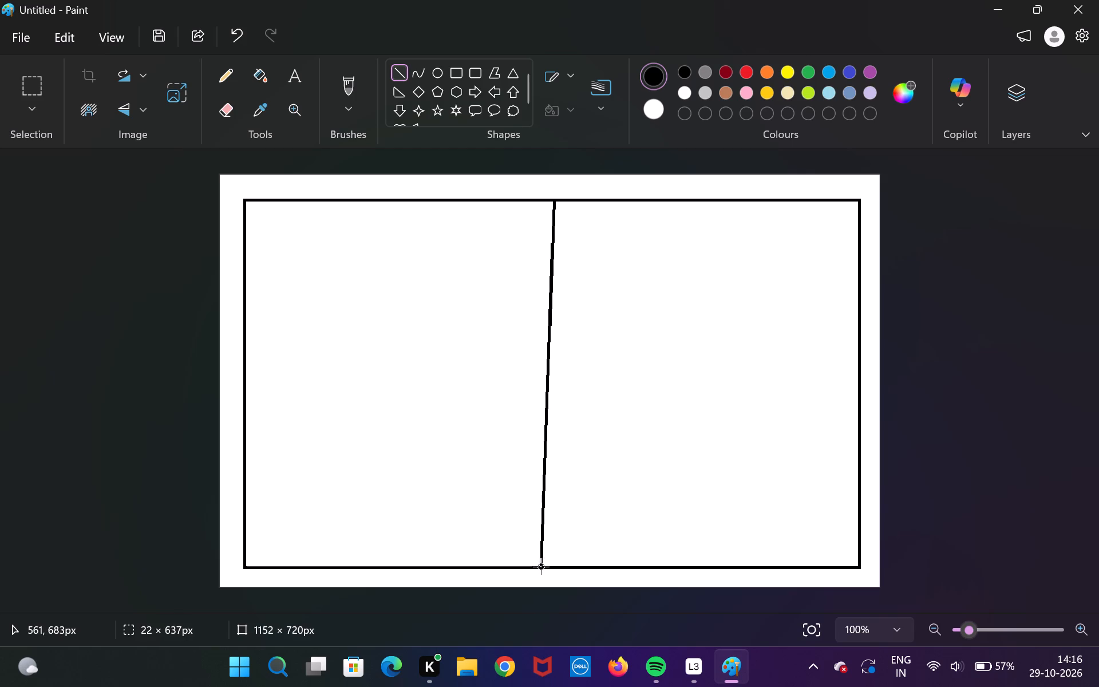
{"action": "left_click_drag", "start_coordinate": [541, 566], "coordinate": [551, 568]}
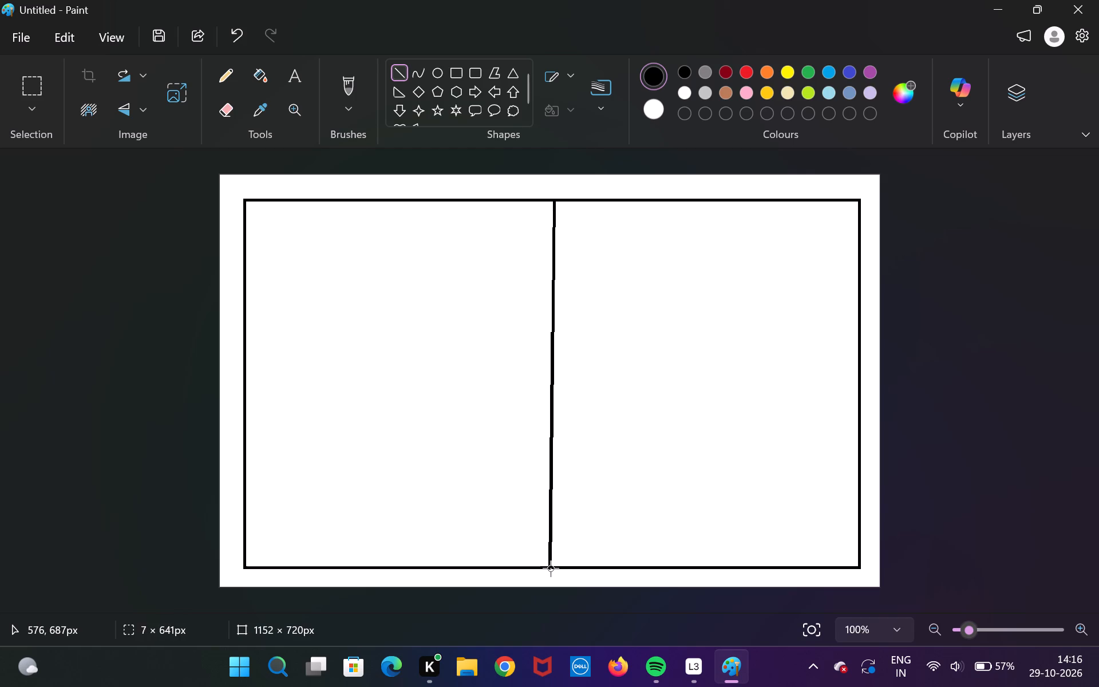
{"action": "left_click_drag", "start_coordinate": [551, 568], "coordinate": [554, 569]}
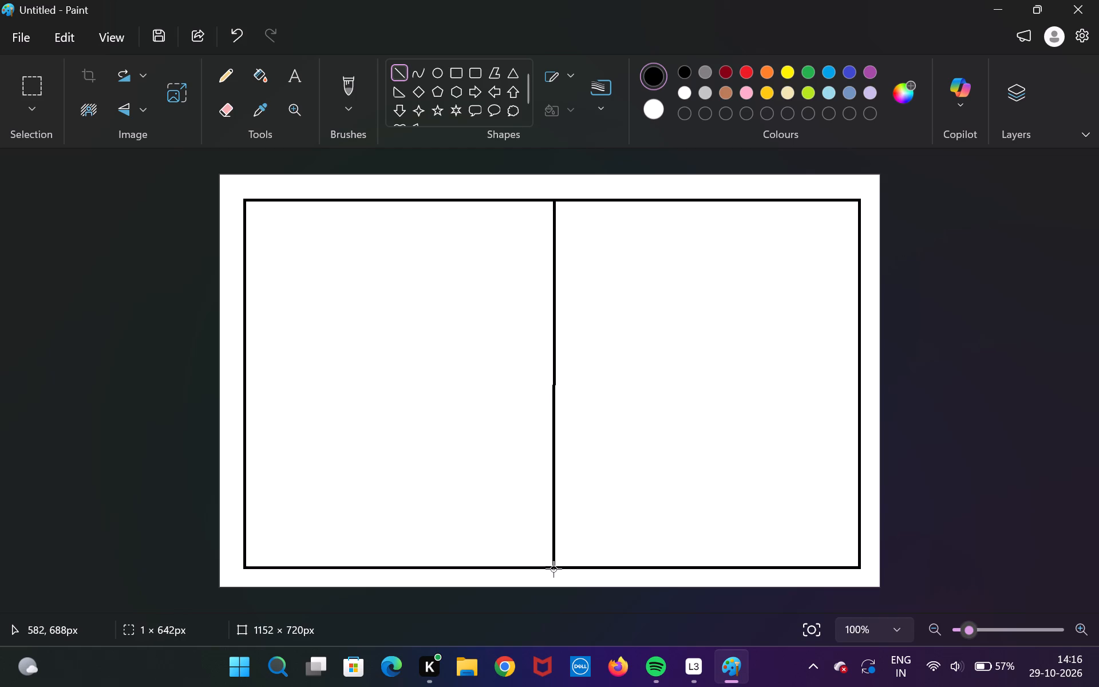
{"action": "left_click_drag", "start_coordinate": [554, 569], "coordinate": [554, 569]}
{"action": "left_click_drag", "start_coordinate": [554, 569], "coordinate": [554, 568]}
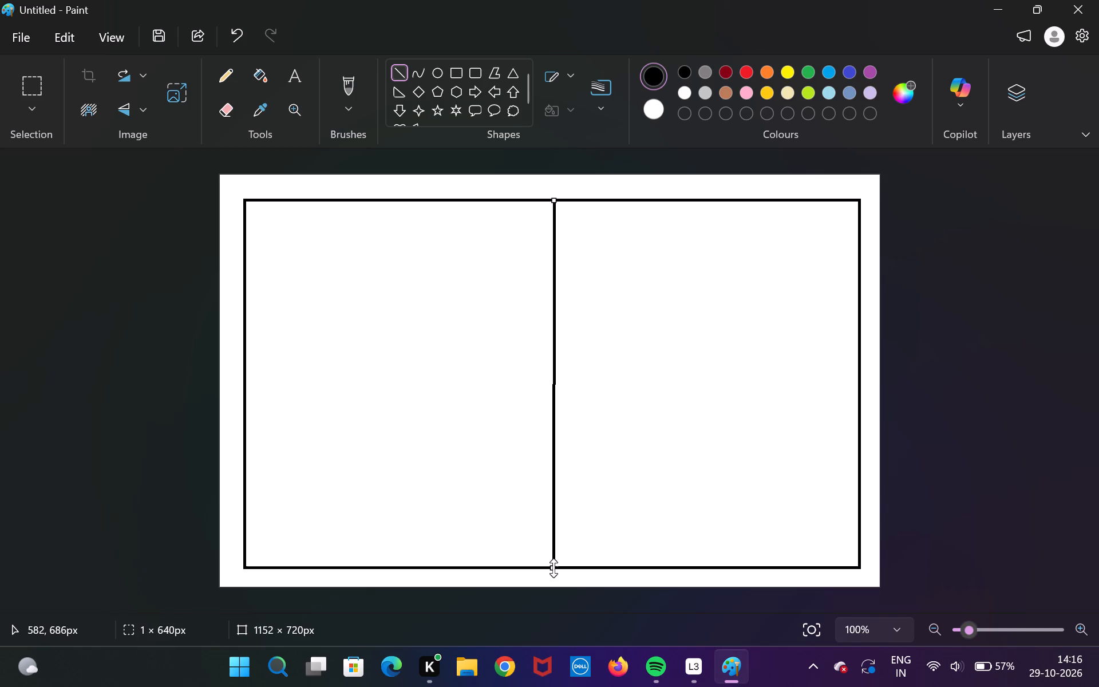
{"action": "left_click", "coordinate": [640, 503]}
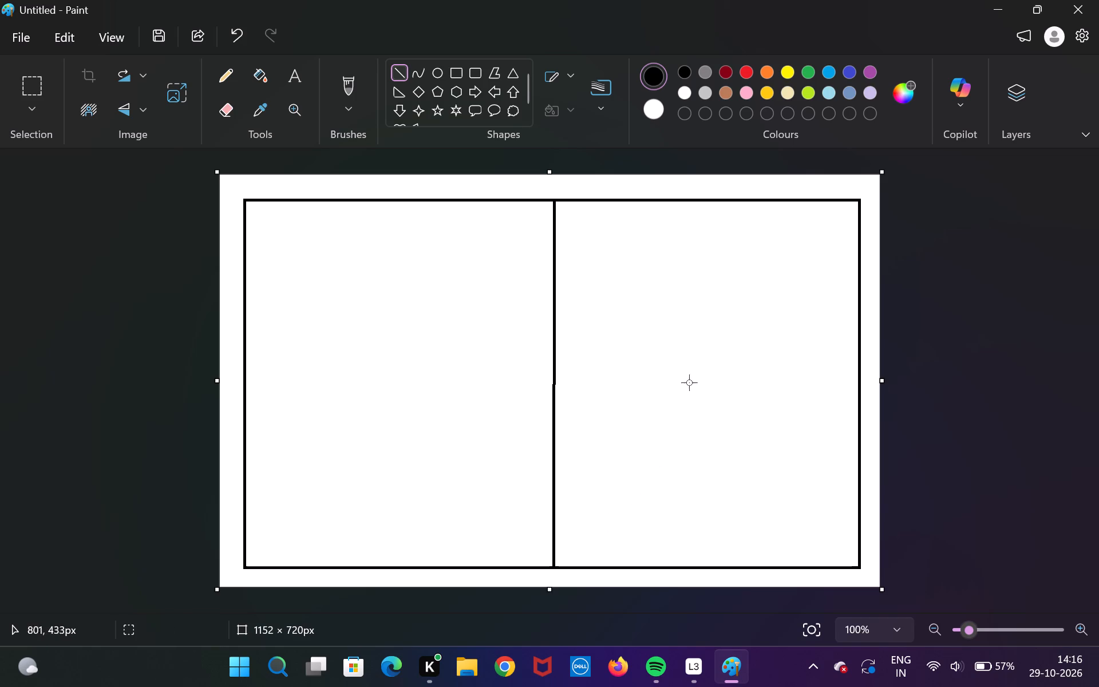
Draw a horizontal line about 554 px long from the vertical divider's midpoint, extending slightly past the frame's right edge.
{"action": "left_click", "coordinate": [472, 74]}
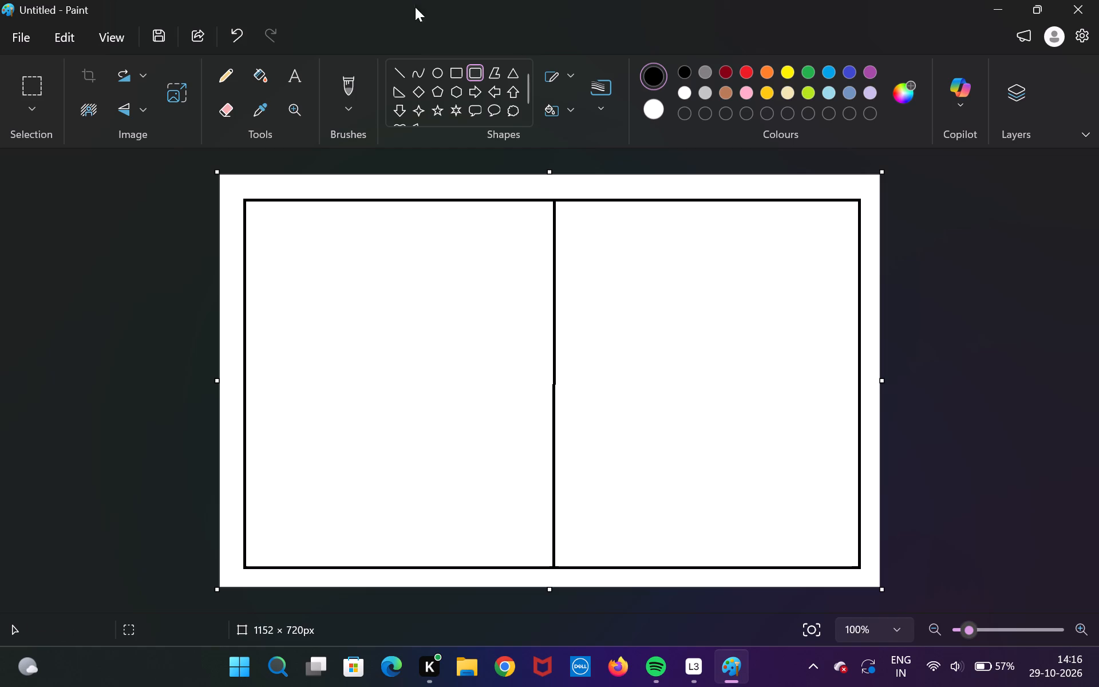
{"action": "left_click", "coordinate": [397, 73]}
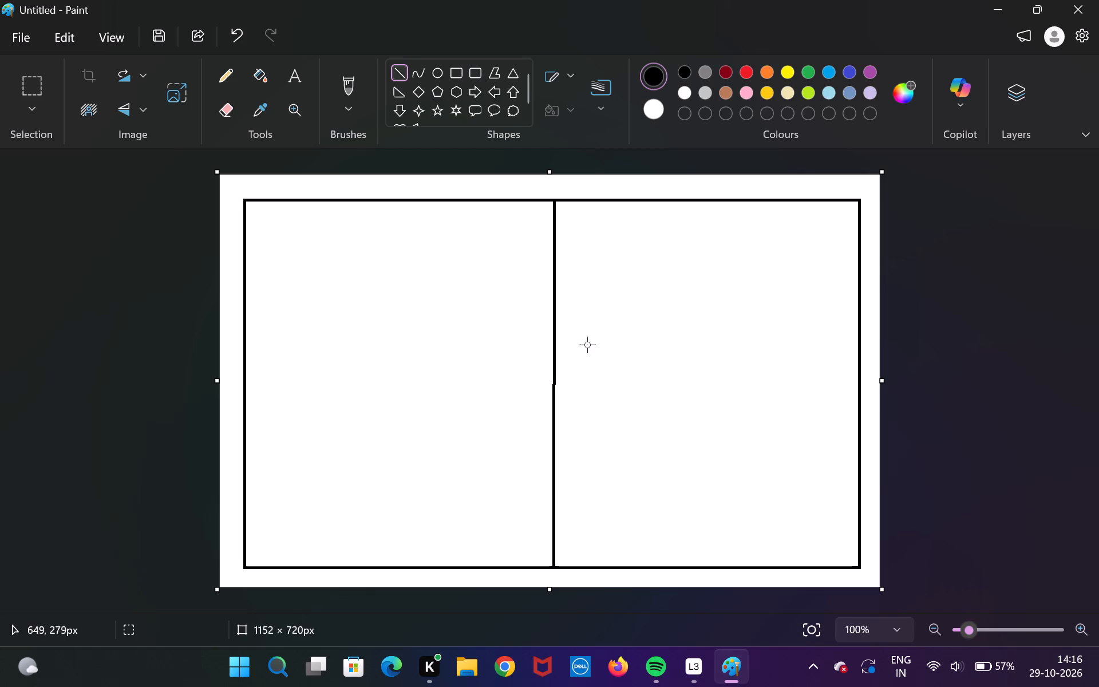
{"action": "left_click_drag", "start_coordinate": [556, 385], "coordinate": [796, 383]}
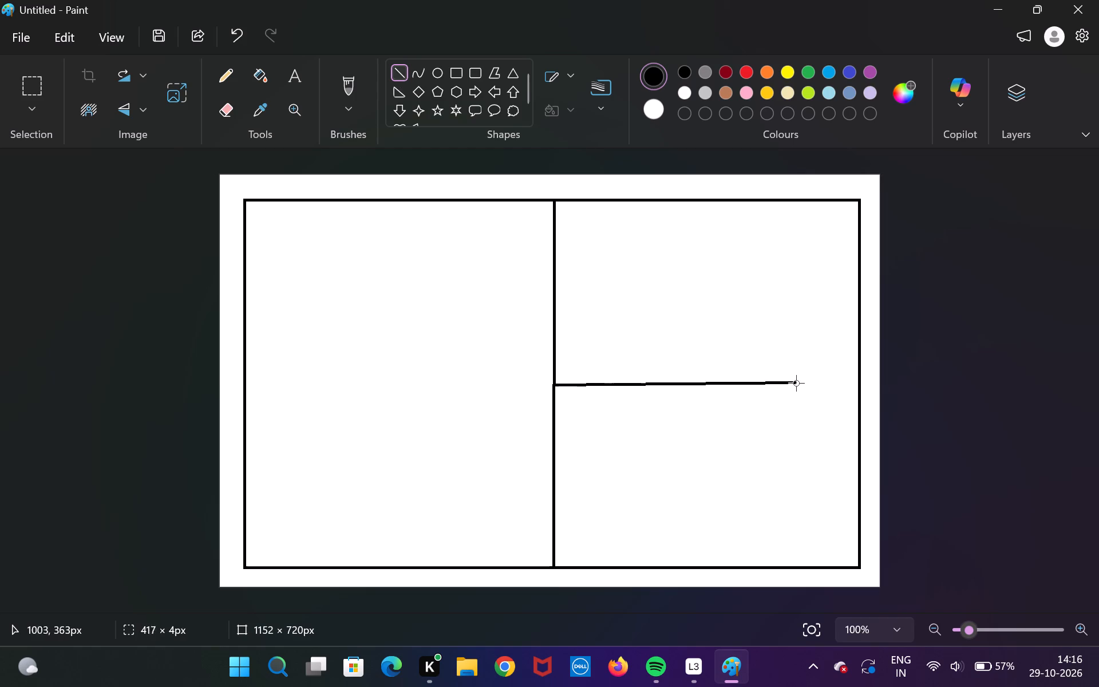
{"action": "left_click_drag", "start_coordinate": [796, 383], "coordinate": [850, 392]}
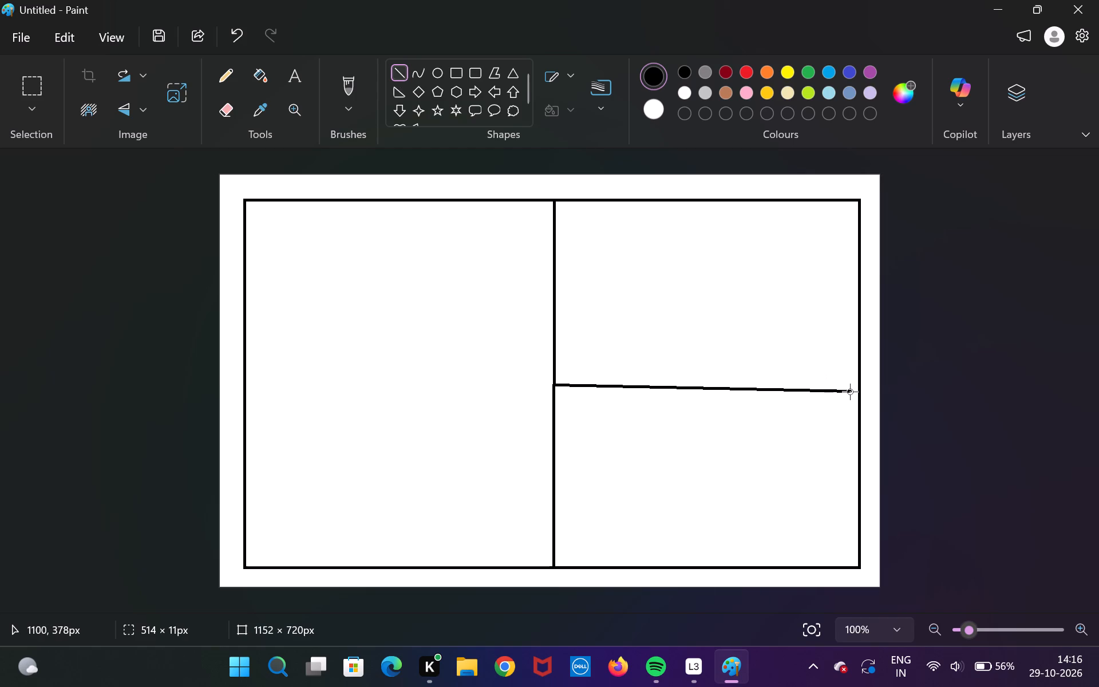
{"action": "left_click_drag", "start_coordinate": [850, 392], "coordinate": [854, 385]}
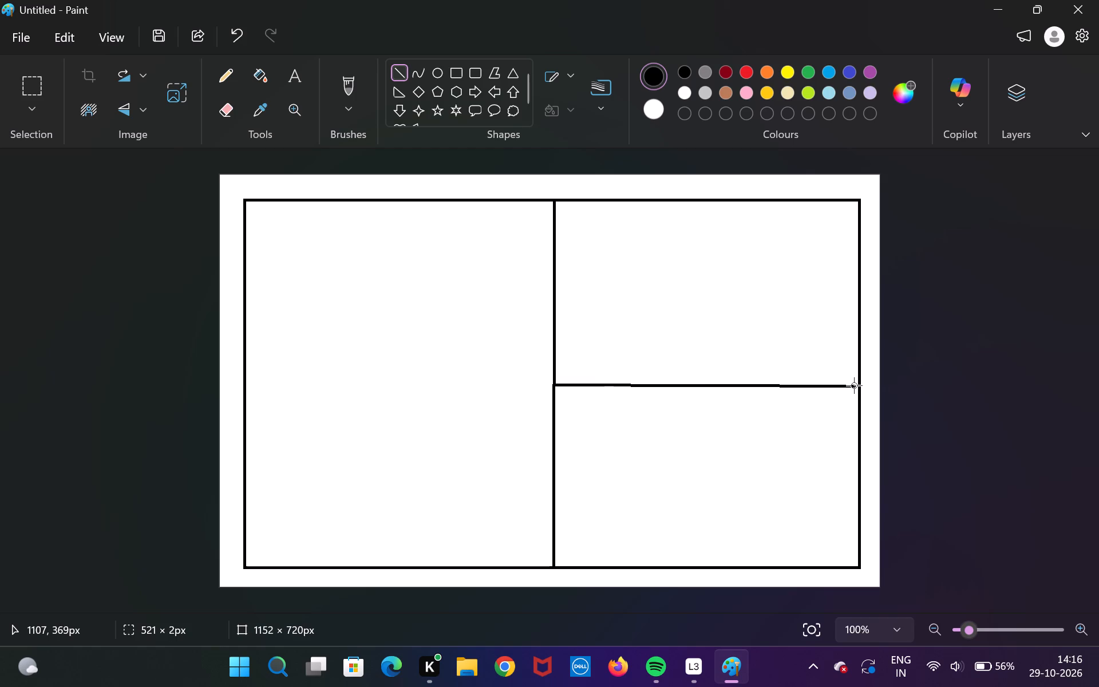
{"action": "left_click_drag", "start_coordinate": [854, 385], "coordinate": [857, 386]}
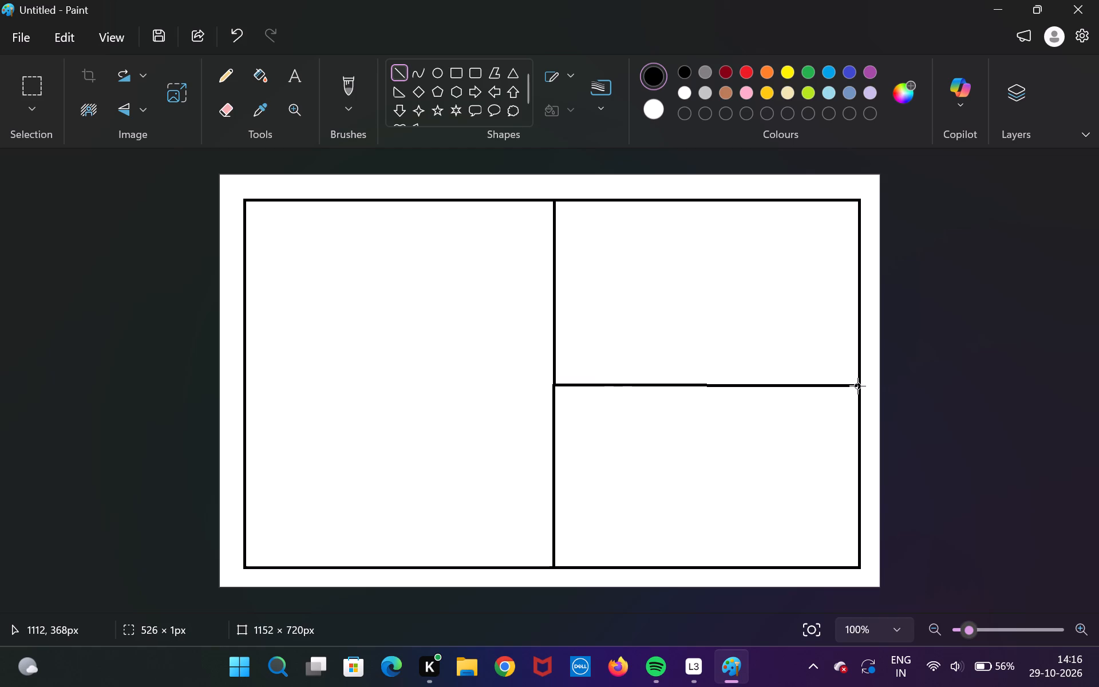
{"action": "left_click_drag", "start_coordinate": [857, 386], "coordinate": [857, 385]}
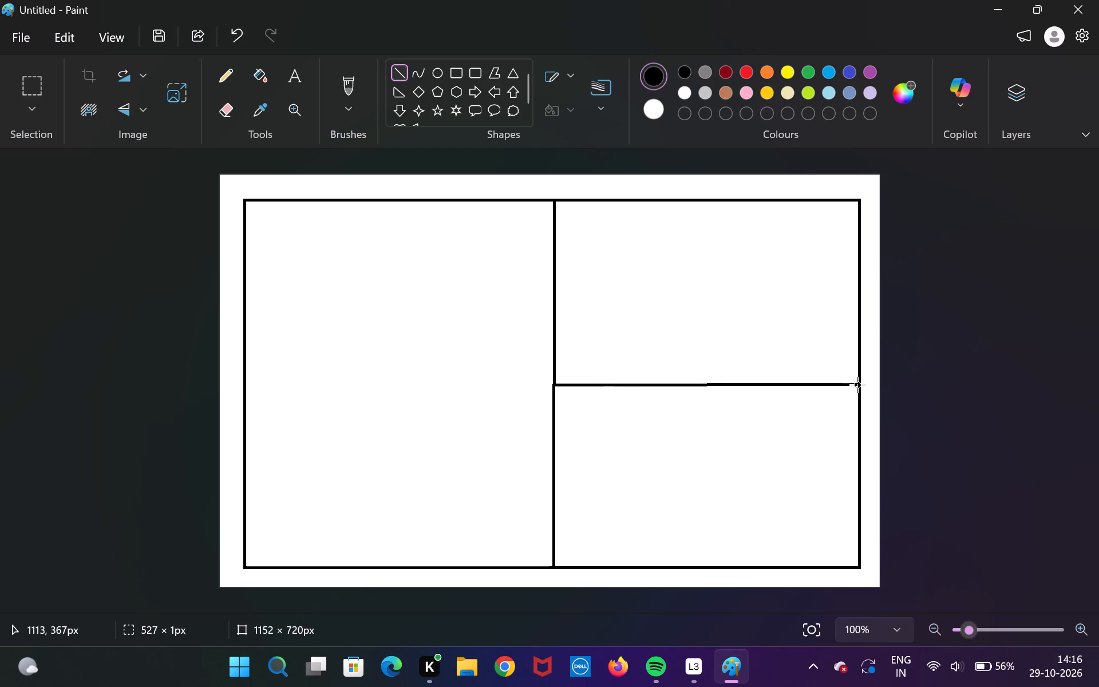
{"action": "left_click_drag", "start_coordinate": [857, 385], "coordinate": [857, 385]}
{"action": "left_click", "coordinate": [865, 389]}
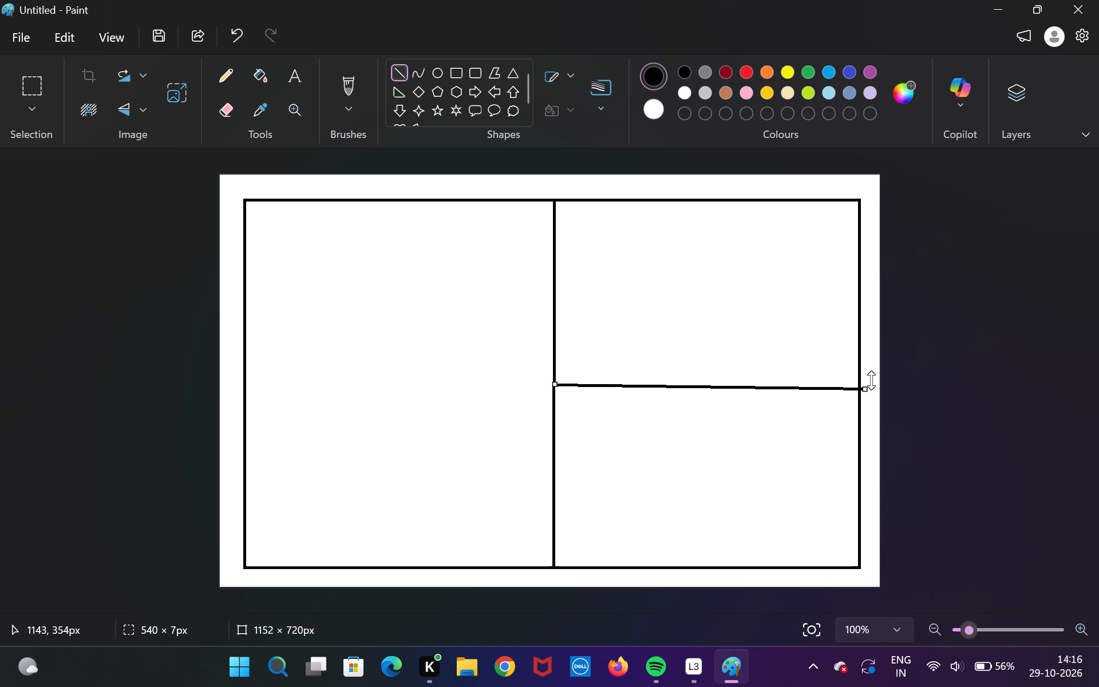
{"action": "double_click", "coordinate": [866, 388]}
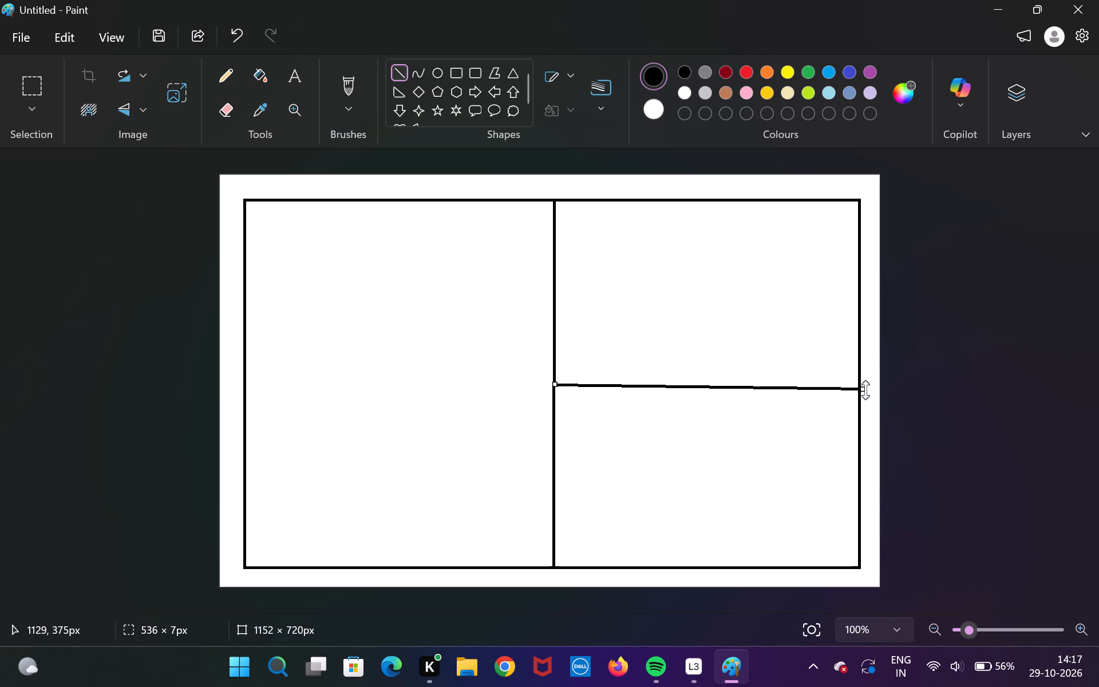
{"action": "left_click", "coordinate": [863, 390]}
{"action": "left_click", "coordinate": [863, 390]}
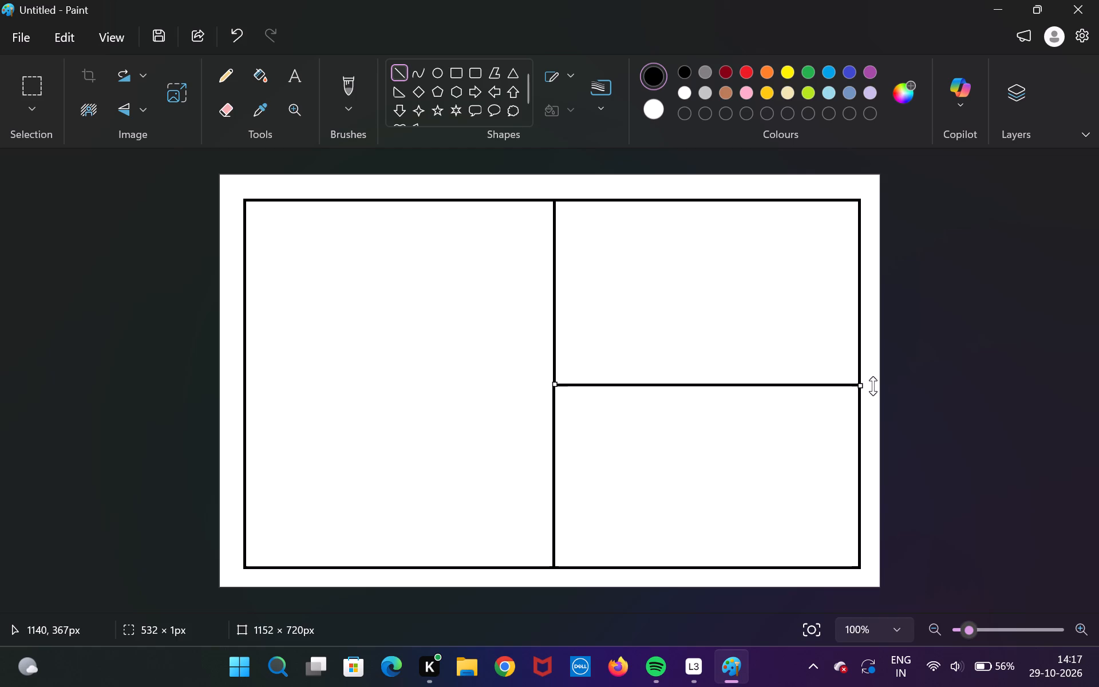
{"action": "left_click", "coordinate": [873, 386]}
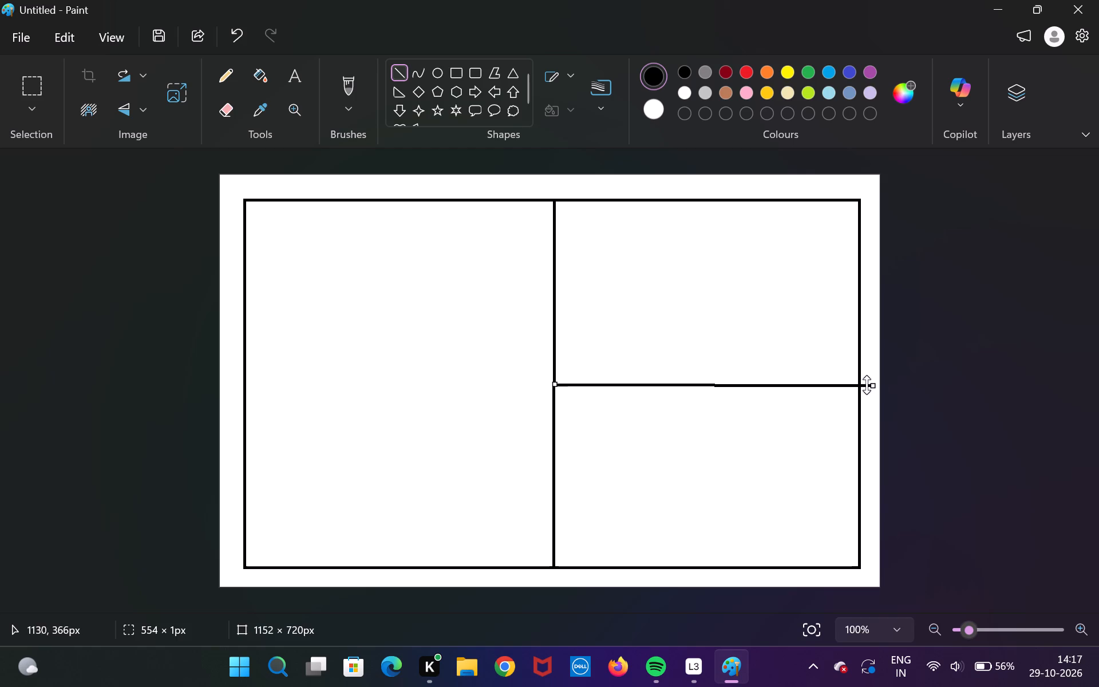
{"action": "left_click", "coordinate": [816, 468]}
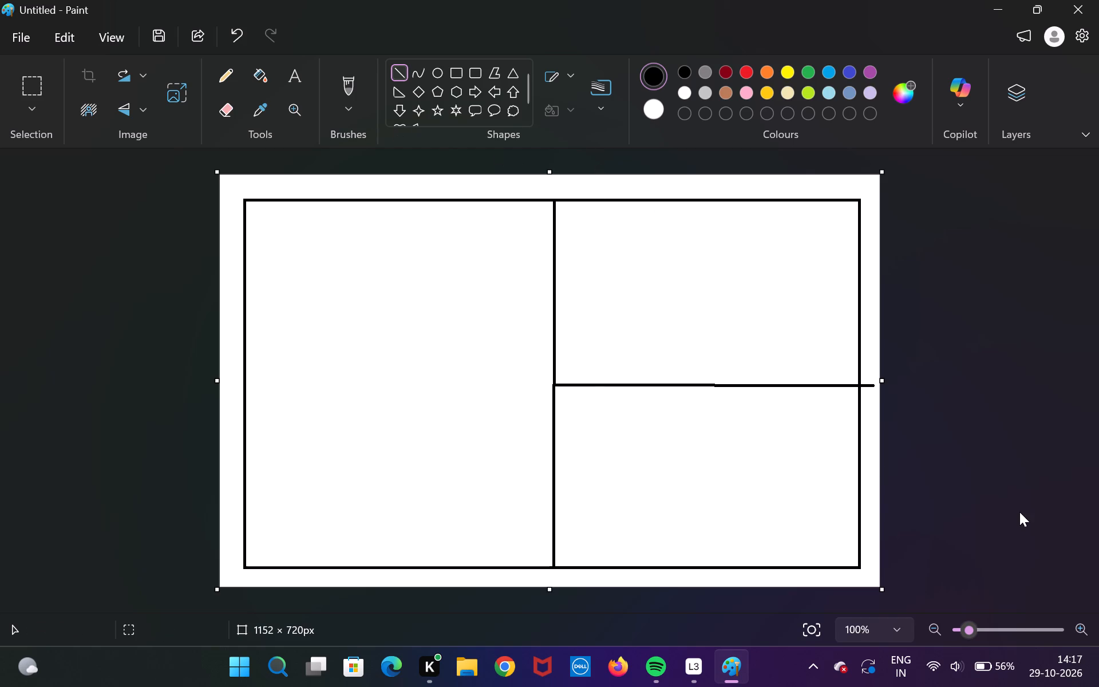
Erase the end of the horizontal divider that sticks out past the frame's right edge.
{"action": "left_click", "coordinate": [1082, 626]}
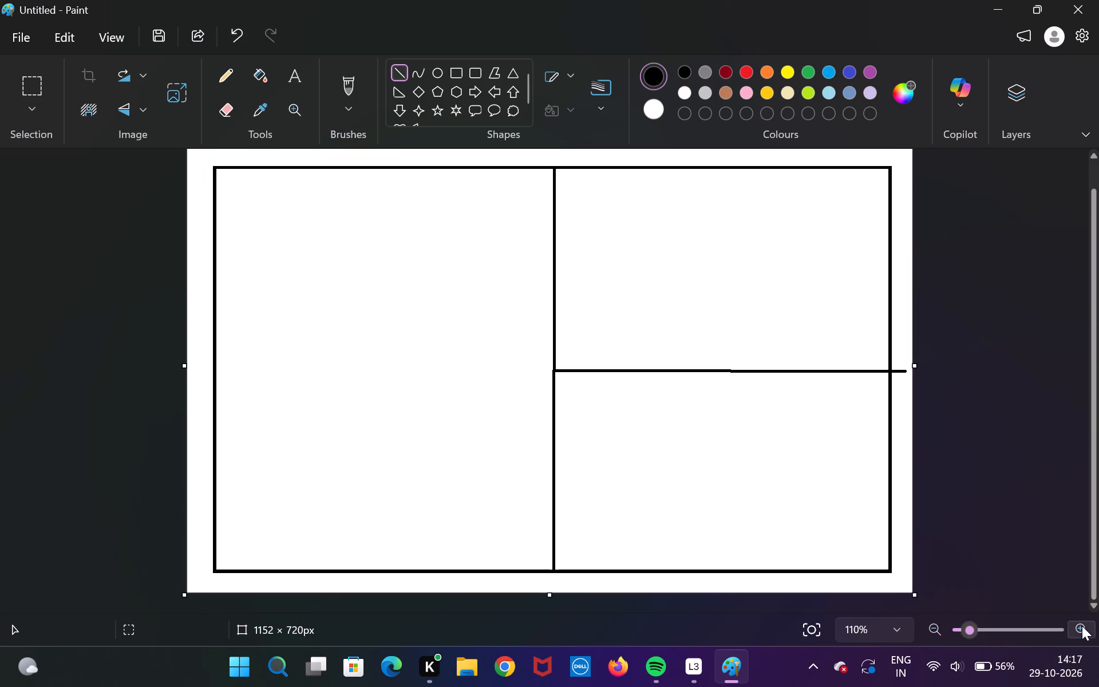
{"action": "left_click", "coordinate": [1082, 626]}
{"action": "left_click", "coordinate": [1082, 626]}
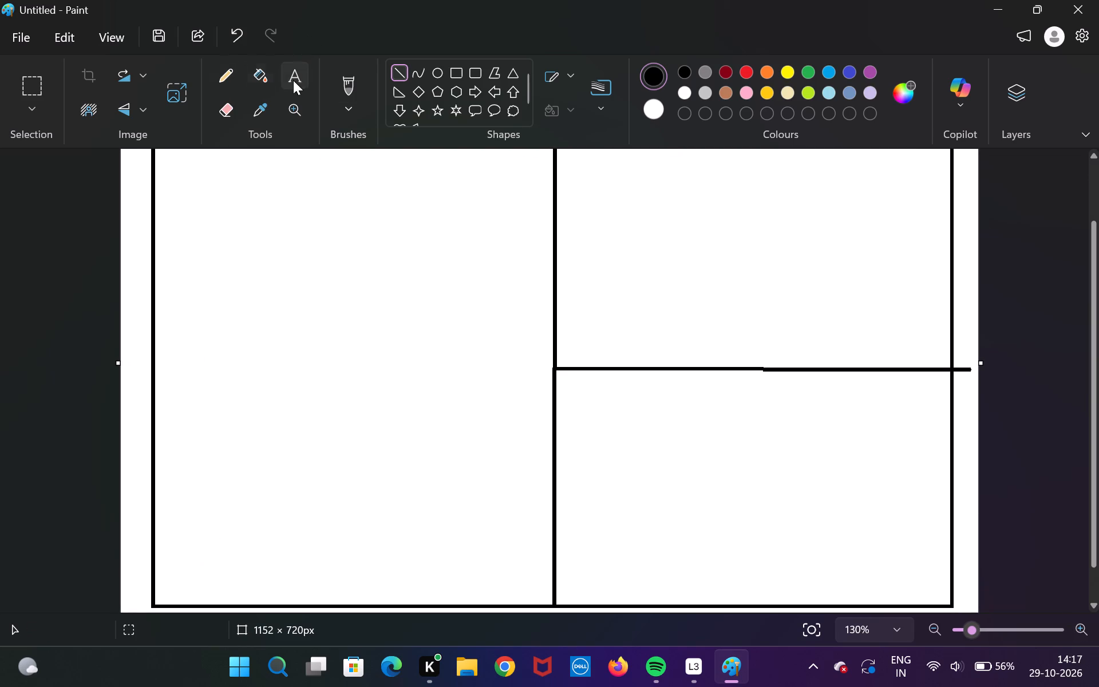
{"action": "left_click", "coordinate": [231, 105]}
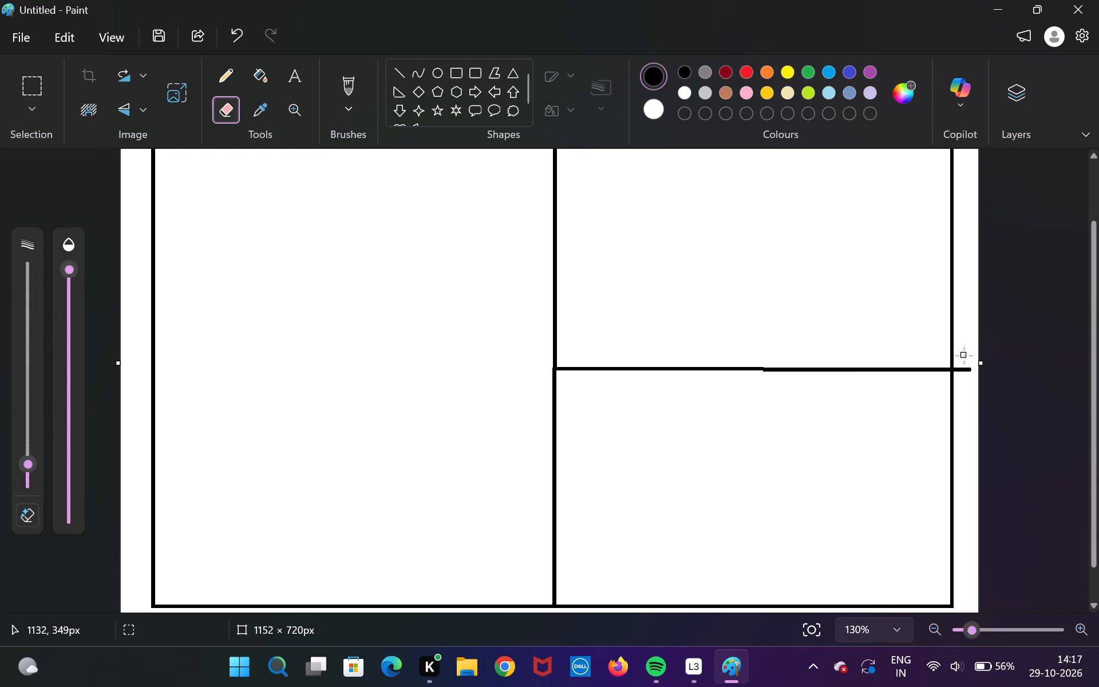
{"action": "left_click_drag", "start_coordinate": [958, 359], "coordinate": [959, 374]}
{"action": "left_click_drag", "start_coordinate": [959, 374], "coordinate": [975, 370]}
Draw a black unfilled ellipse of about 59 × 51 px over the junction of the vertical divider and the frame's top edge.
{"action": "left_click", "coordinate": [934, 631]}
{"action": "left_click", "coordinate": [934, 631]}
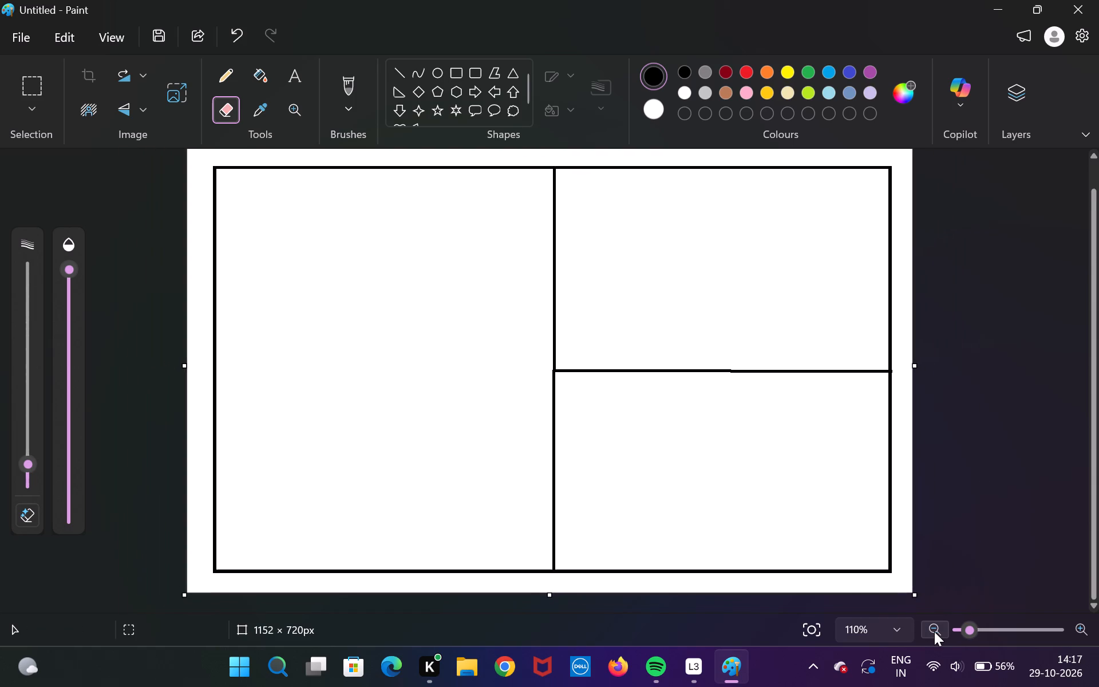
{"action": "left_click", "coordinate": [934, 631]}
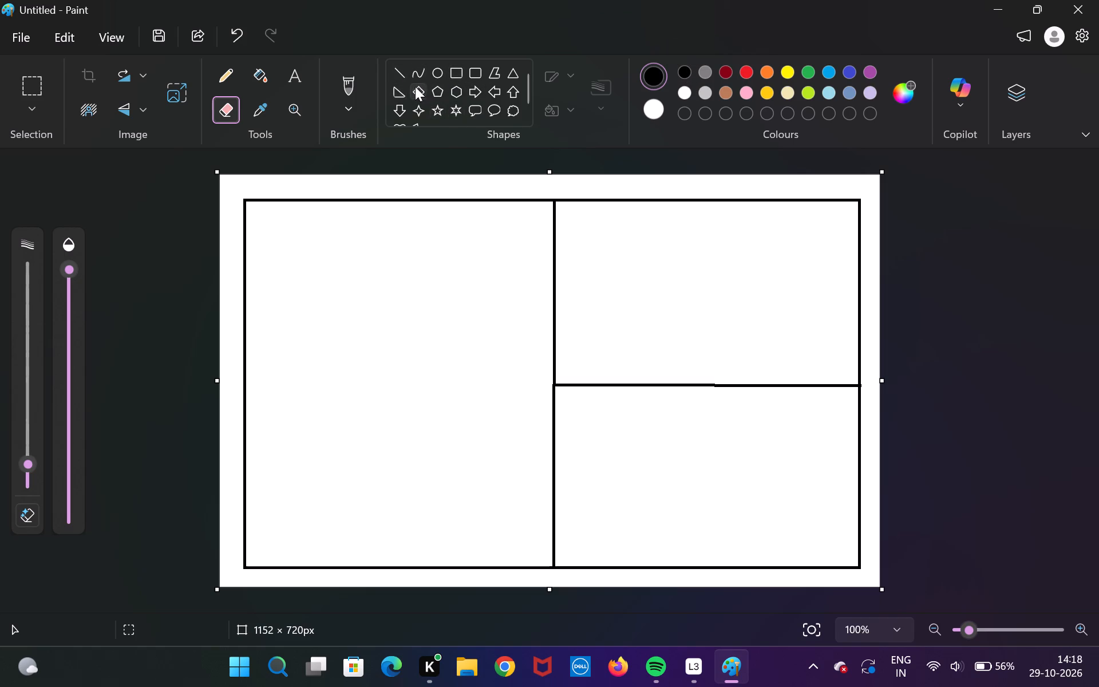
{"action": "left_click", "coordinate": [436, 70]}
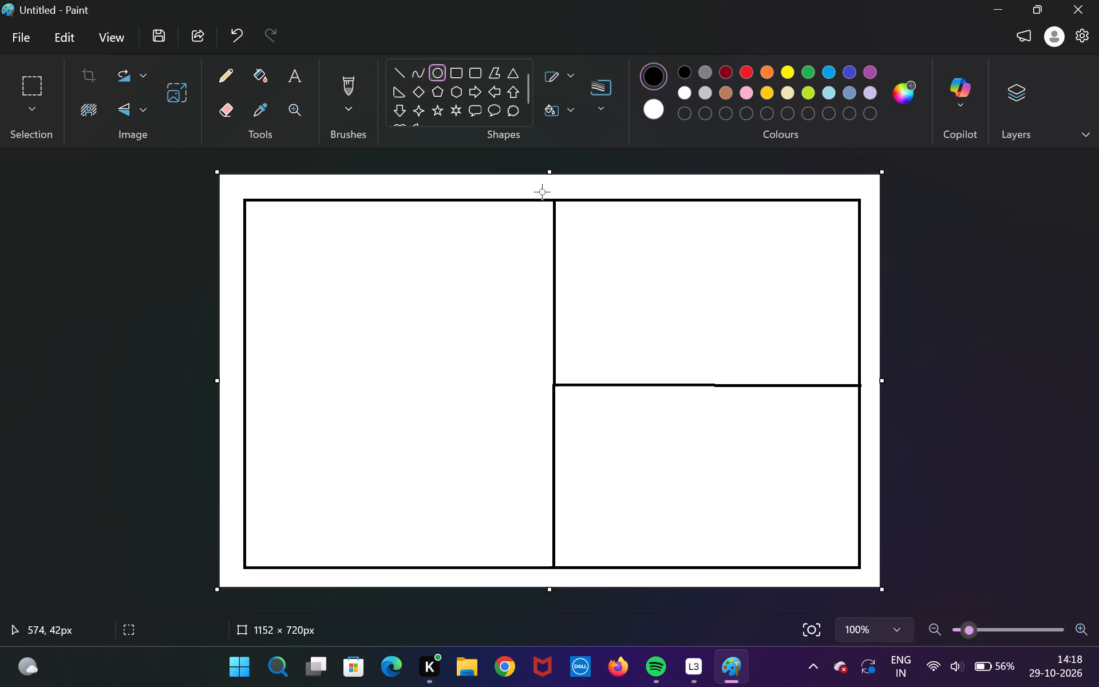
{"action": "left_click_drag", "start_coordinate": [540, 188], "coordinate": [558, 207]}
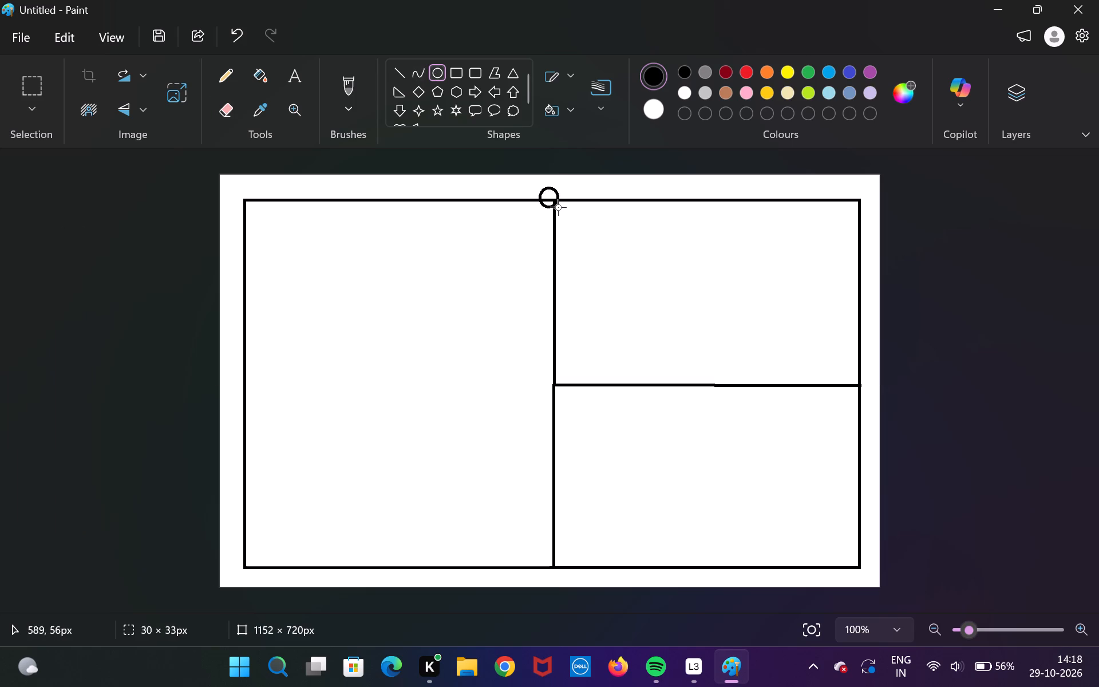
{"action": "left_click_drag", "start_coordinate": [558, 207], "coordinate": [571, 213]}
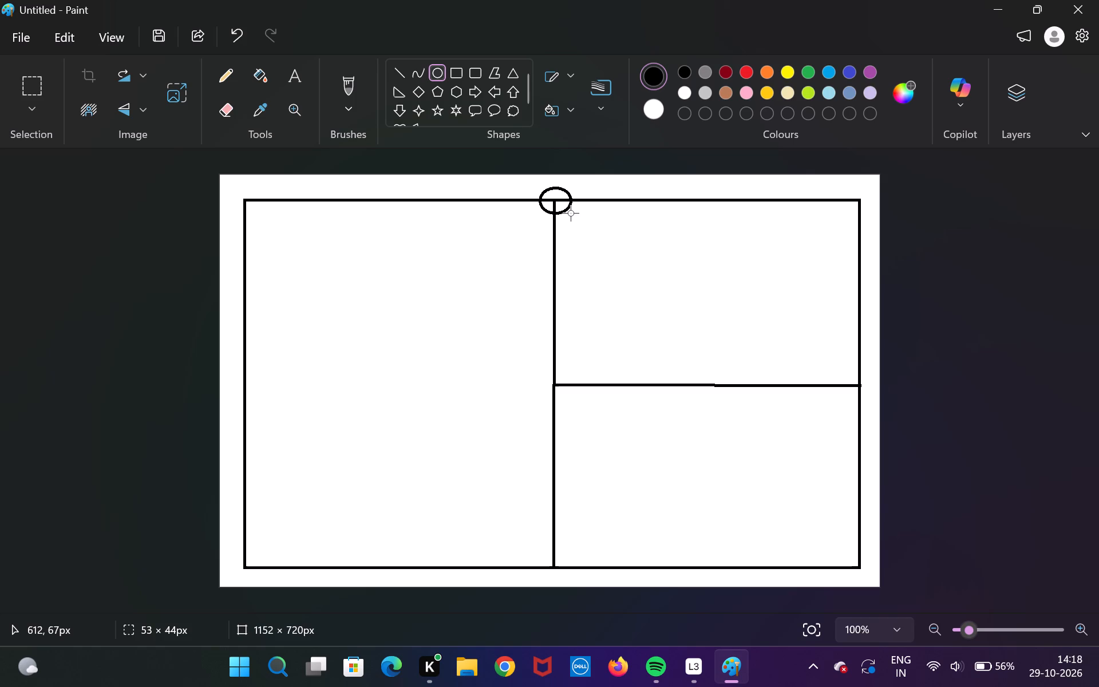
{"action": "left_click_drag", "start_coordinate": [571, 213], "coordinate": [576, 216]}
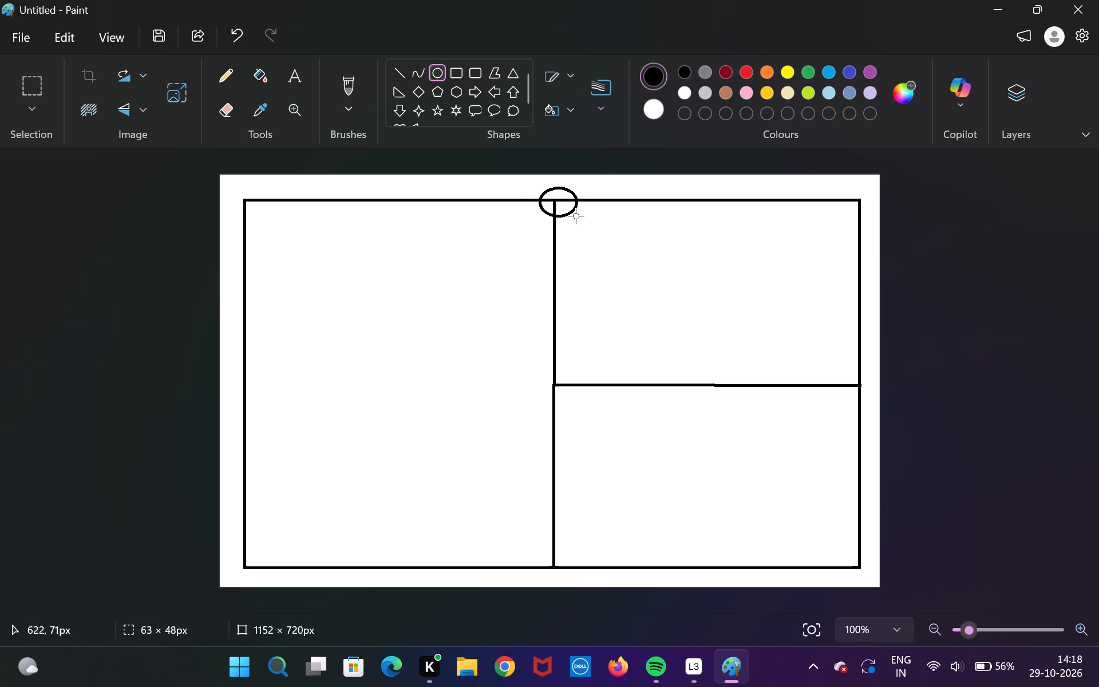
{"action": "left_click_drag", "start_coordinate": [576, 216], "coordinate": [574, 217]}
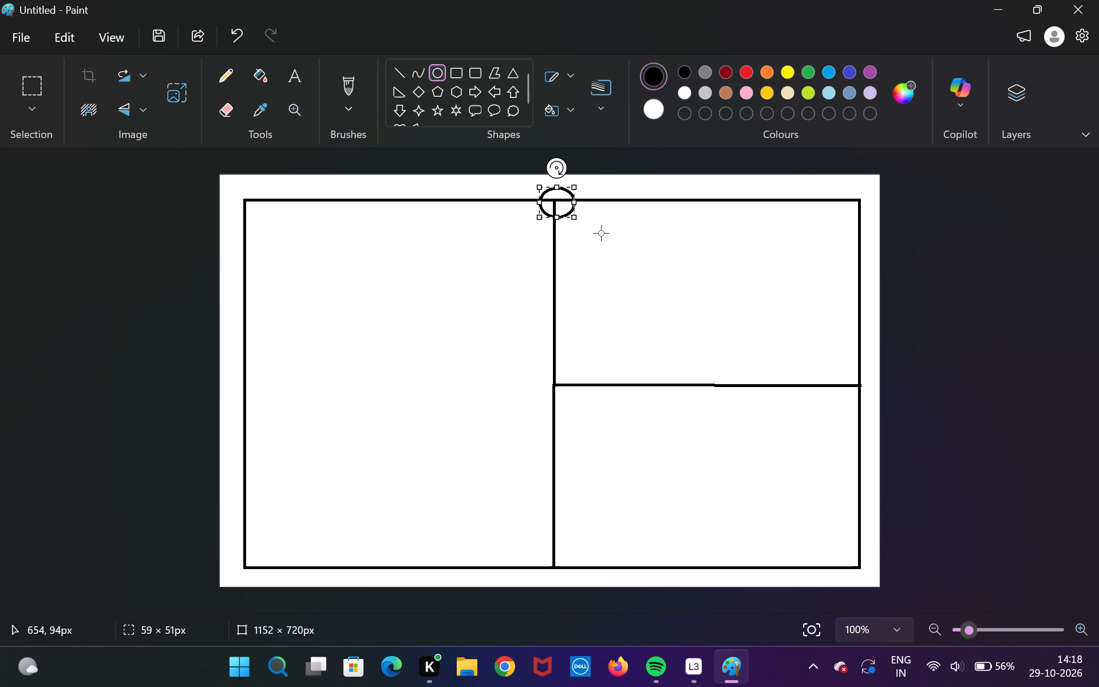
{"action": "left_click", "coordinate": [601, 233]}
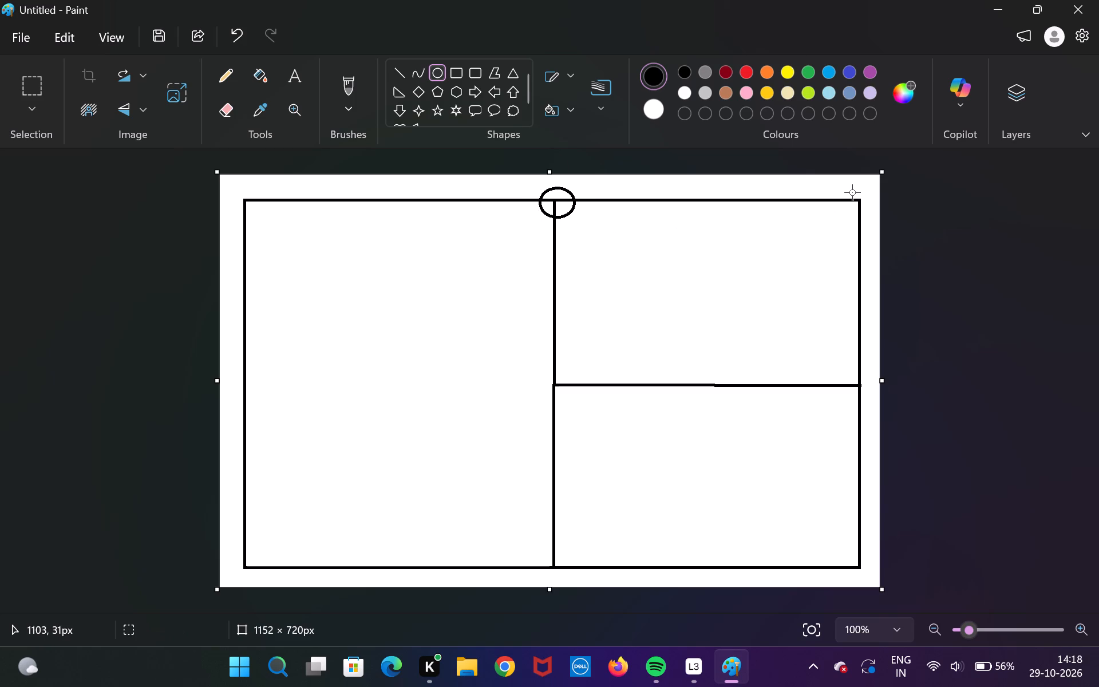
Draw a black unfilled ellipse over the frame's top-right corner and resize it to about 57 × 51 px.
{"action": "left_click_drag", "start_coordinate": [852, 192], "coordinate": [866, 210]}
{"action": "left_click_drag", "start_coordinate": [852, 194], "coordinate": [848, 193]}
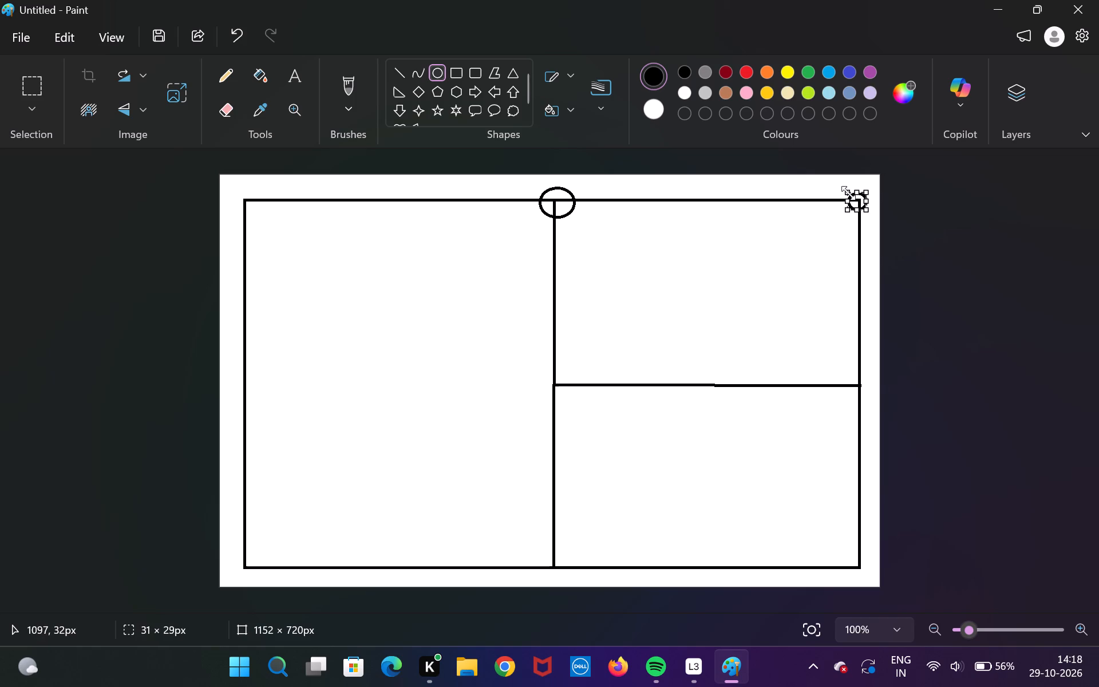
{"action": "left_click_drag", "start_coordinate": [848, 193], "coordinate": [843, 193]}
{"action": "left_click_drag", "start_coordinate": [843, 193], "coordinate": [844, 193]}
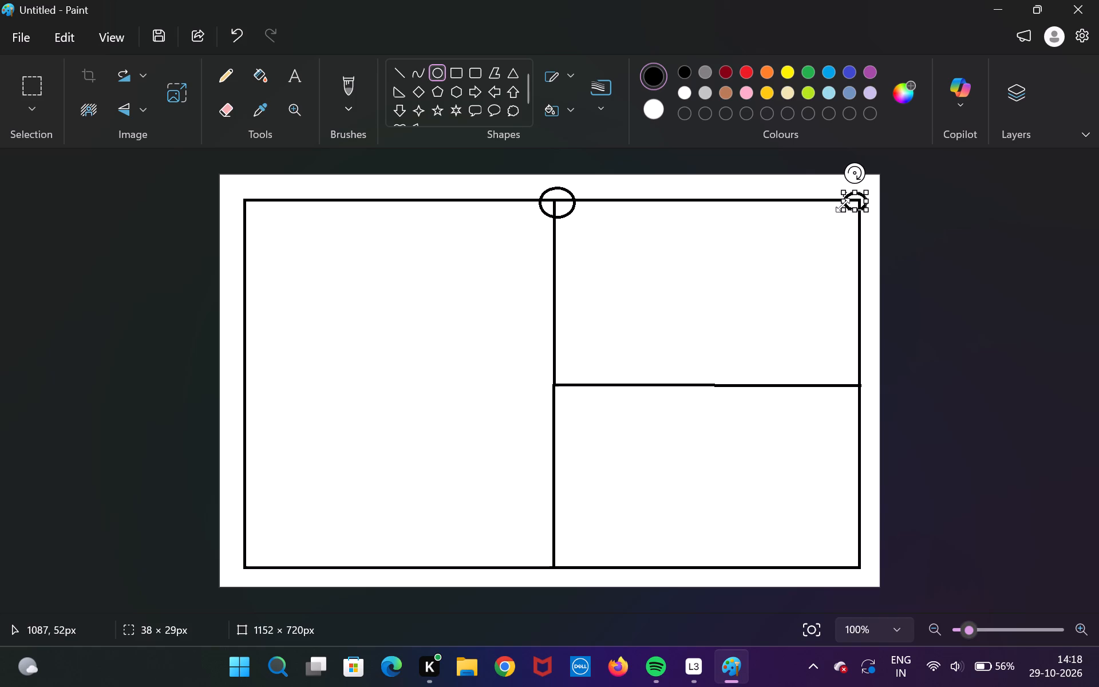
{"action": "left_click_drag", "start_coordinate": [843, 210], "coordinate": [838, 216]}
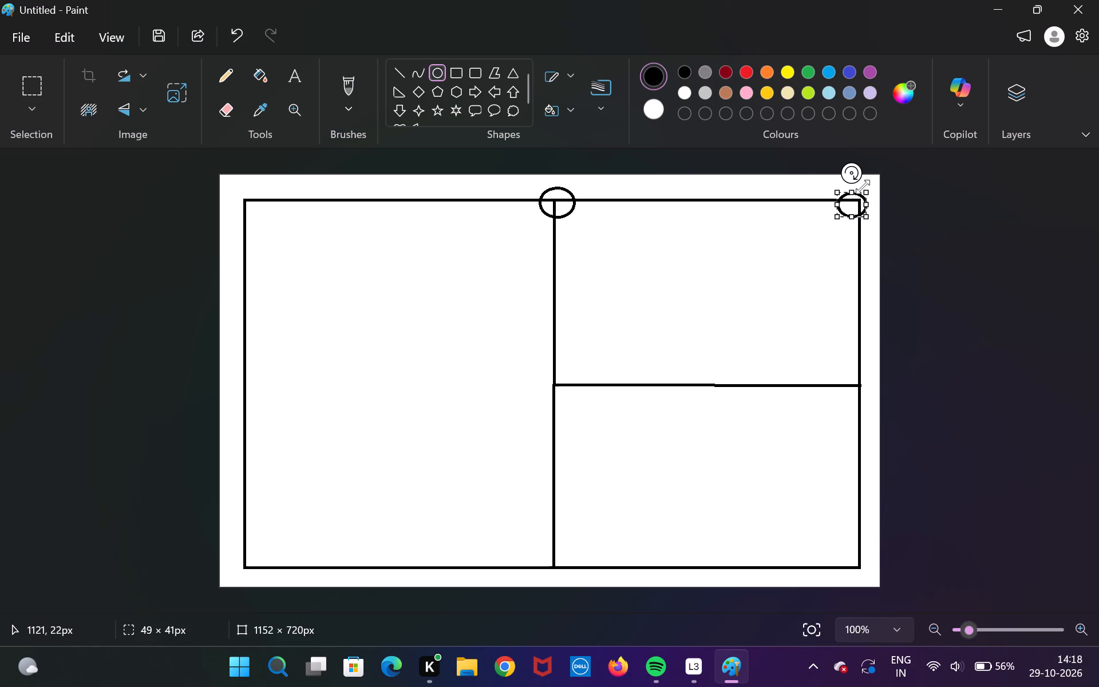
{"action": "left_click_drag", "start_coordinate": [864, 193], "coordinate": [868, 187]}
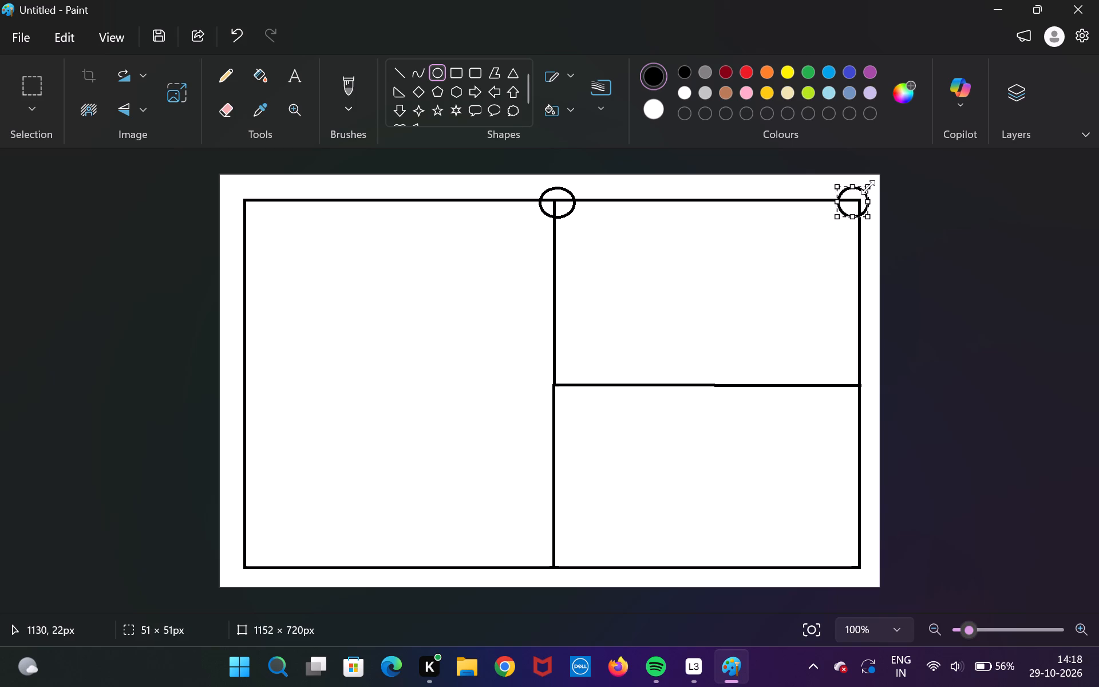
{"action": "left_click_drag", "start_coordinate": [868, 187], "coordinate": [869, 187]}
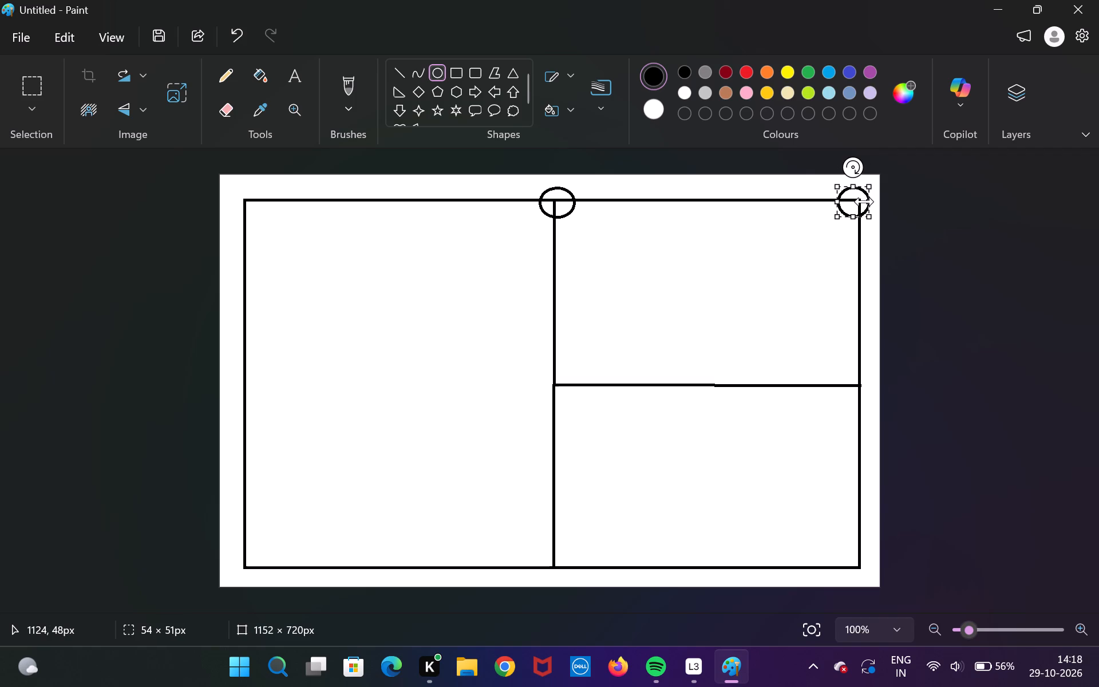
{"action": "left_click", "coordinate": [864, 202]}
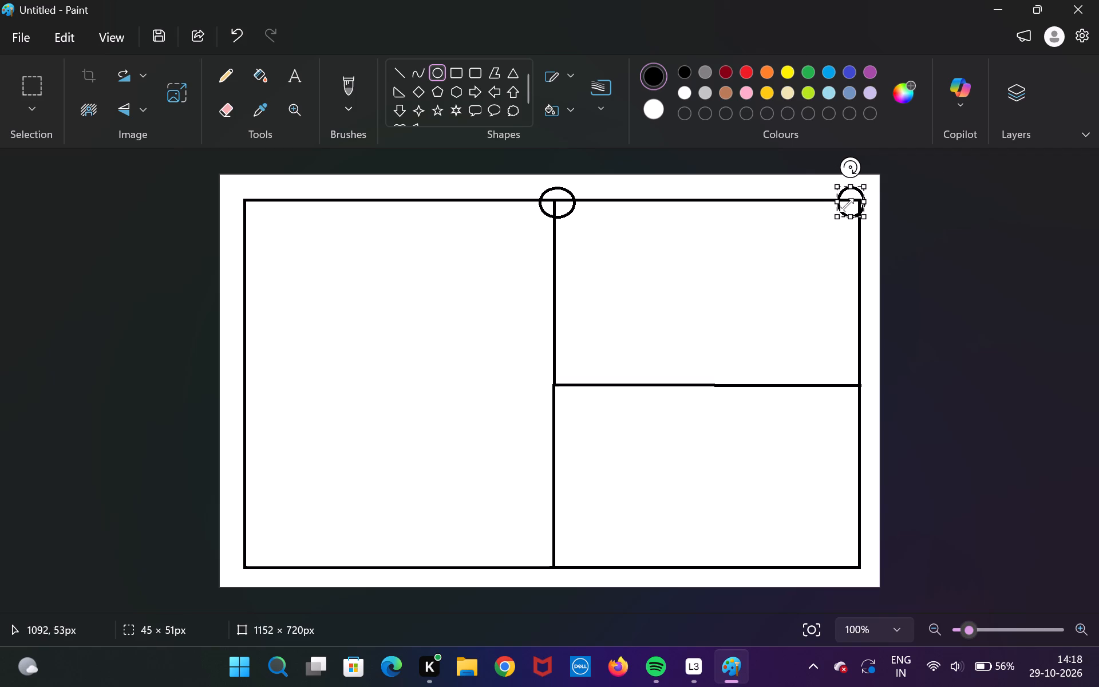
{"action": "left_click_drag", "start_coordinate": [863, 202], "coordinate": [871, 202]}
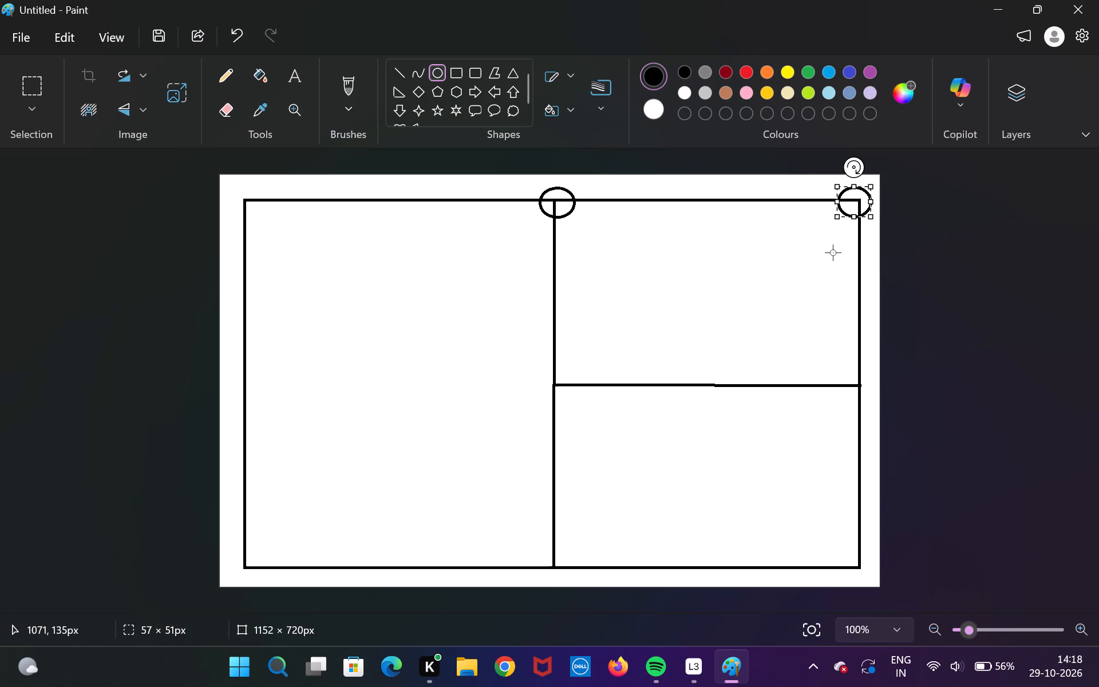
{"action": "left_click", "coordinate": [833, 252]}
{"action": "right_click", "coordinate": [856, 210]}
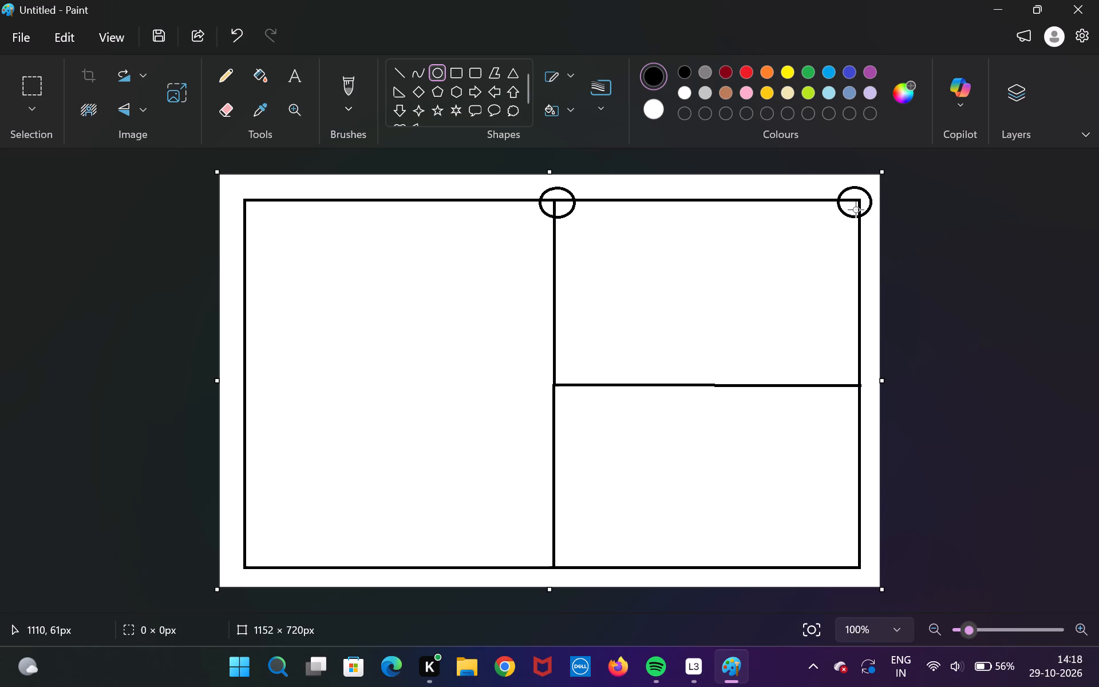
{"action": "left_click", "coordinate": [856, 210]}
{"action": "right_click", "coordinate": [856, 210]}
Erase the frame's corner lines that lie inside the ellipse at the frame's top-right corner.
{"action": "scroll", "coordinate": [856, 210], "scroll_direction": "up", "scroll_amount": 1}
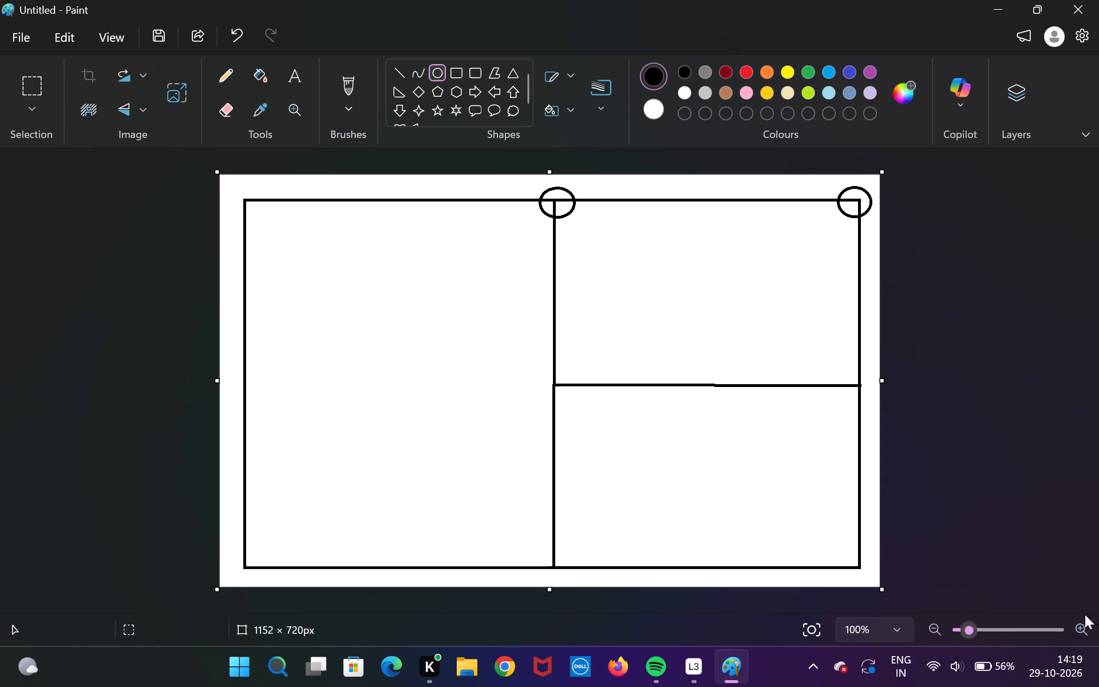
{"action": "triple_click", "coordinate": [1081, 624]}
{"action": "left_click", "coordinate": [1081, 624]}
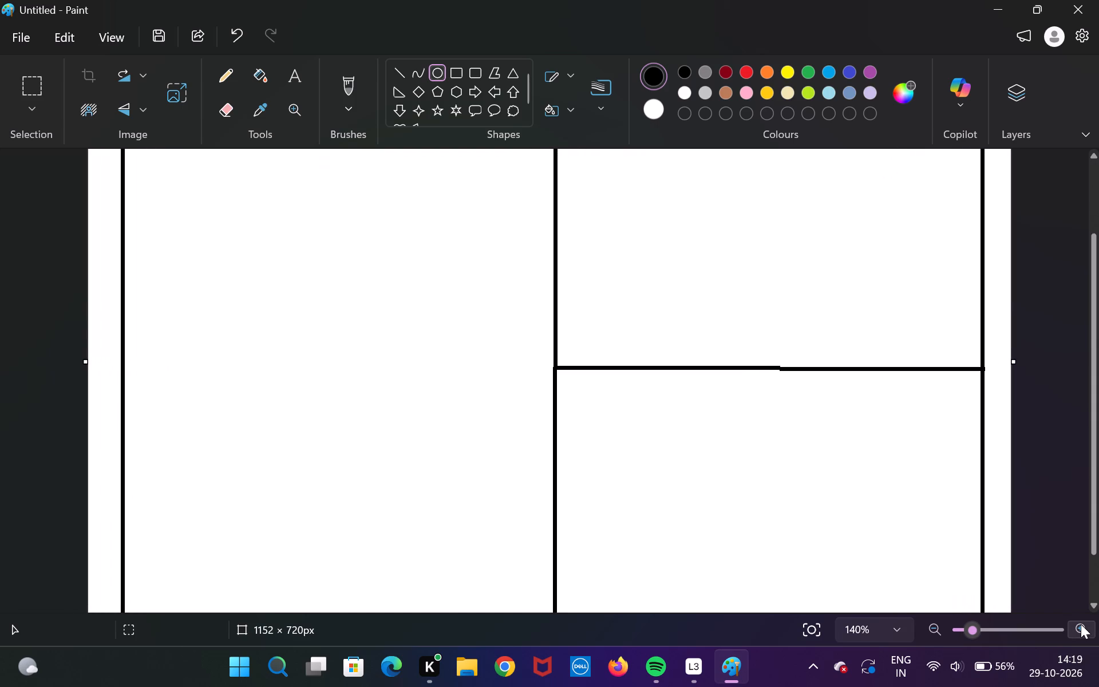
{"action": "double_click", "coordinate": [1096, 155]}
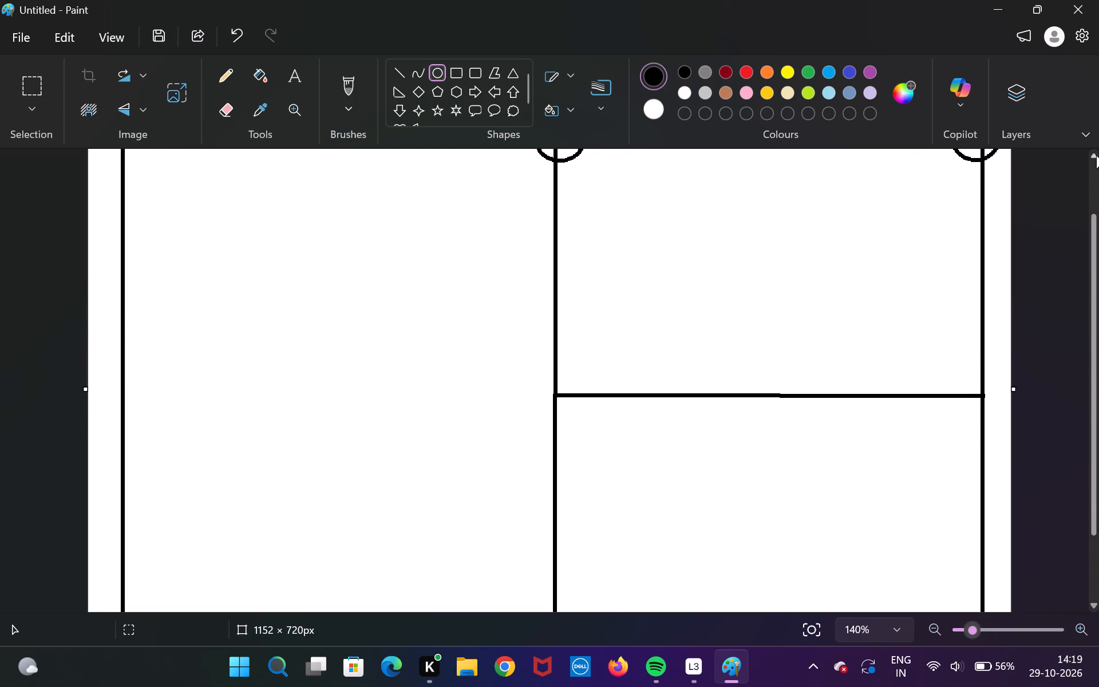
{"action": "triple_click", "coordinate": [1096, 155]}
{"action": "triple_click", "coordinate": [1096, 155]}
{"action": "left_click", "coordinate": [1096, 155]}
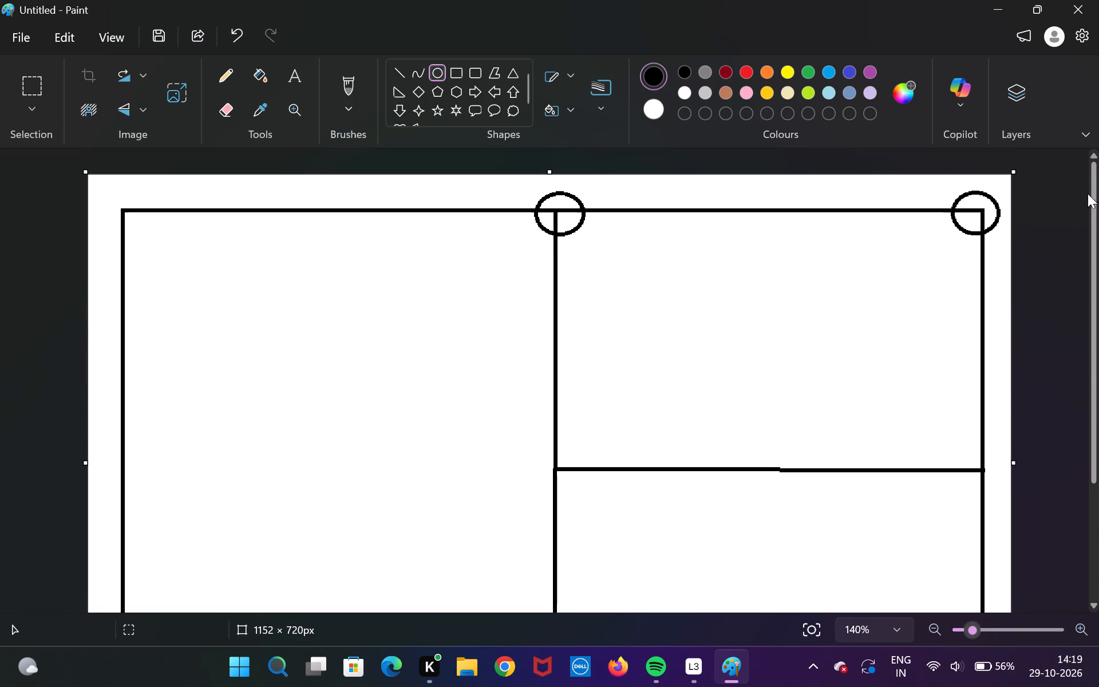
{"action": "left_click", "coordinate": [1081, 626]}
{"action": "left_click", "coordinate": [1081, 626]}
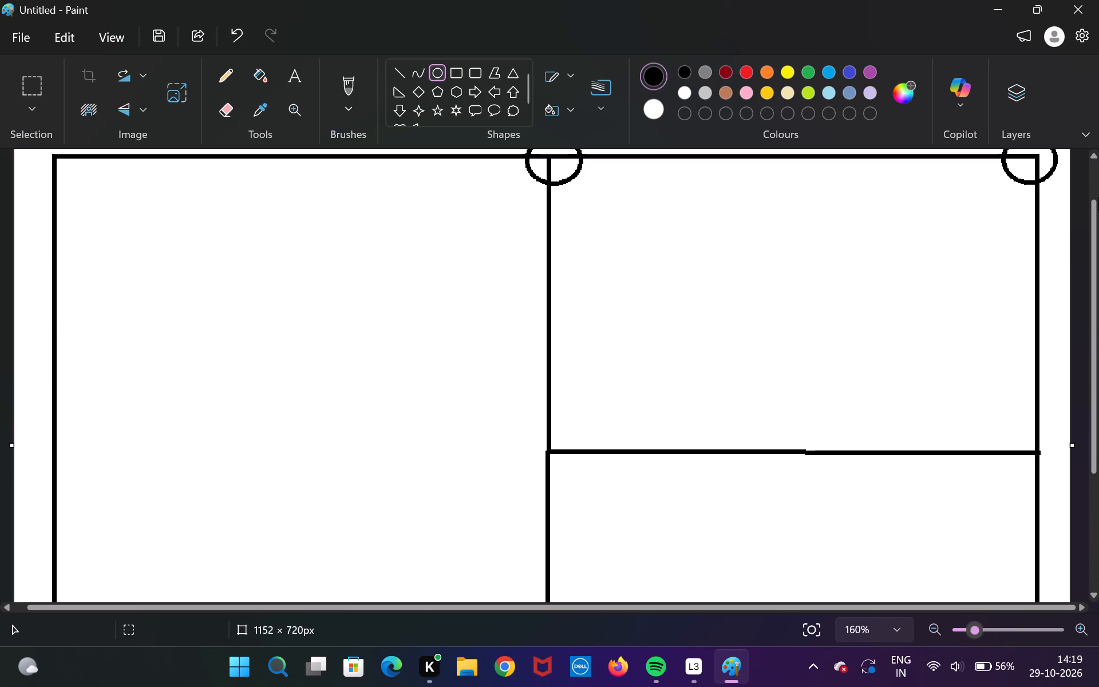
{"action": "triple_click", "coordinate": [1093, 153]}
{"action": "triple_click", "coordinate": [1093, 153]}
{"action": "double_click", "coordinate": [1093, 153]}
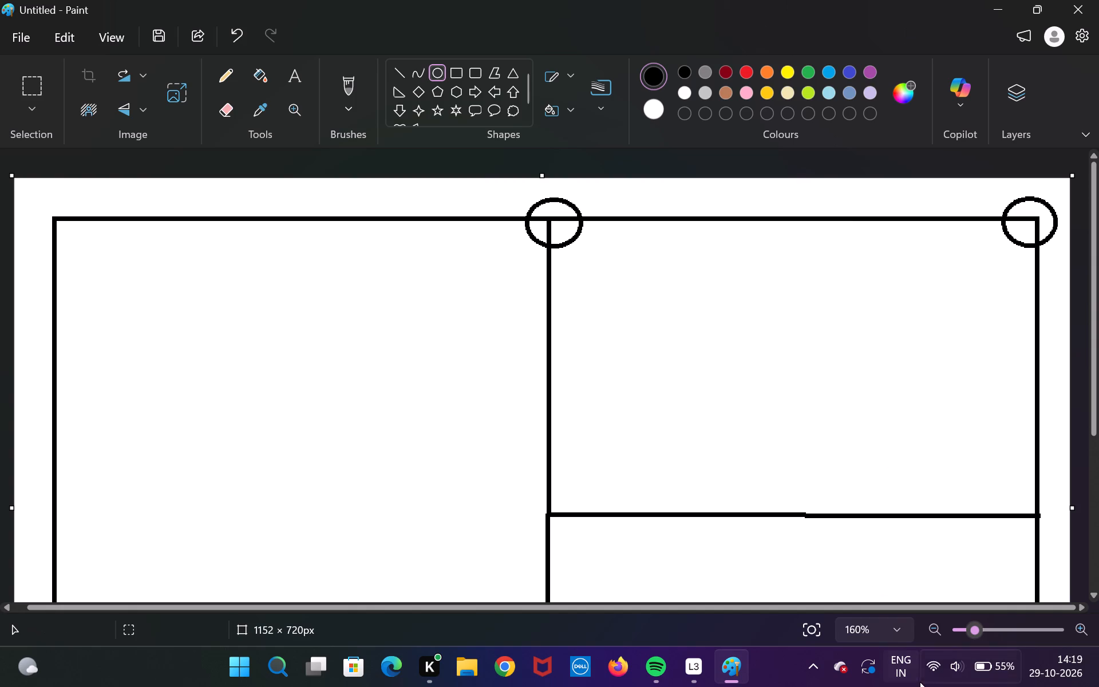
{"action": "left_click", "coordinate": [1074, 631]}
{"action": "left_click", "coordinate": [1074, 631]}
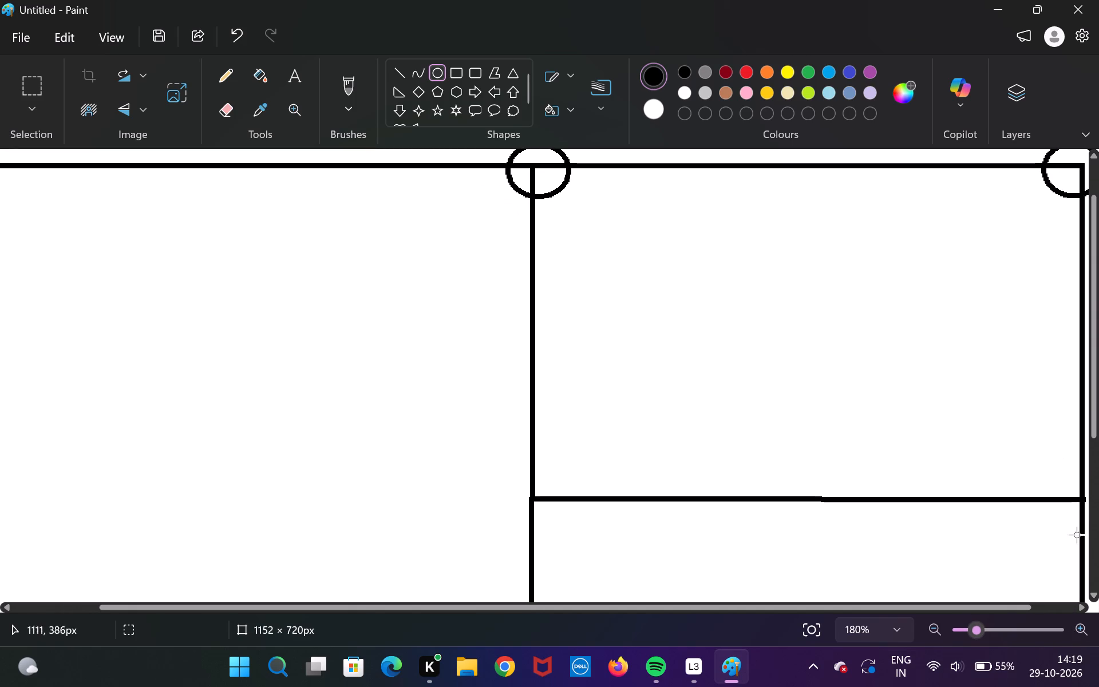
{"action": "left_click", "coordinate": [1080, 631]}
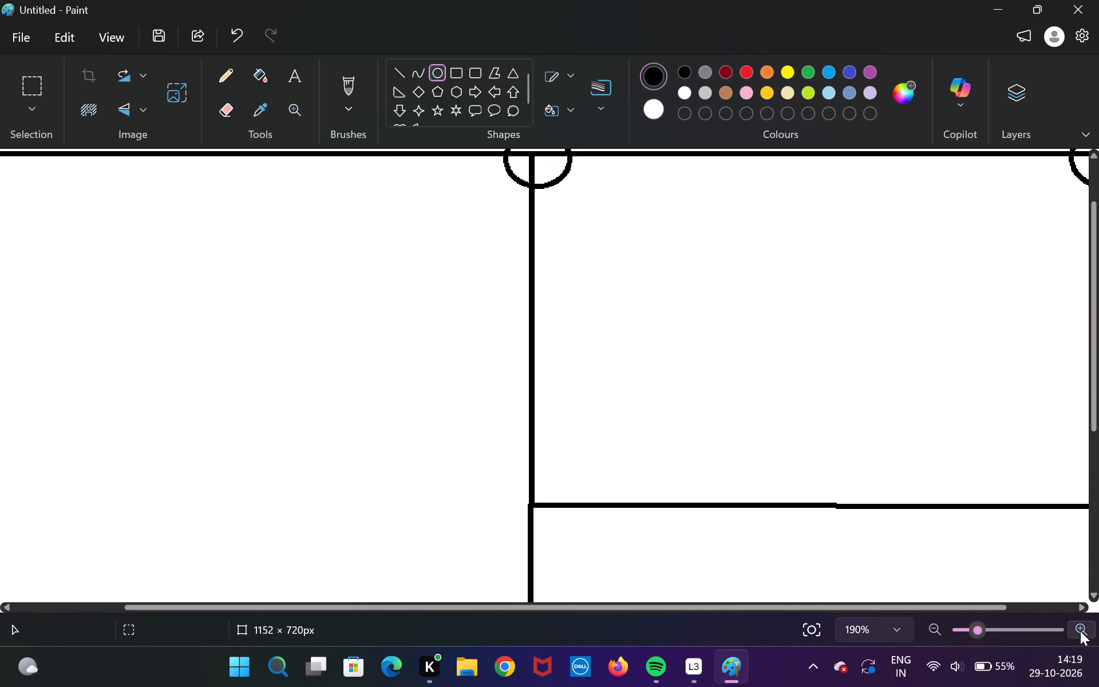
{"action": "triple_click", "coordinate": [1093, 159]}
{"action": "double_click", "coordinate": [1093, 159]}
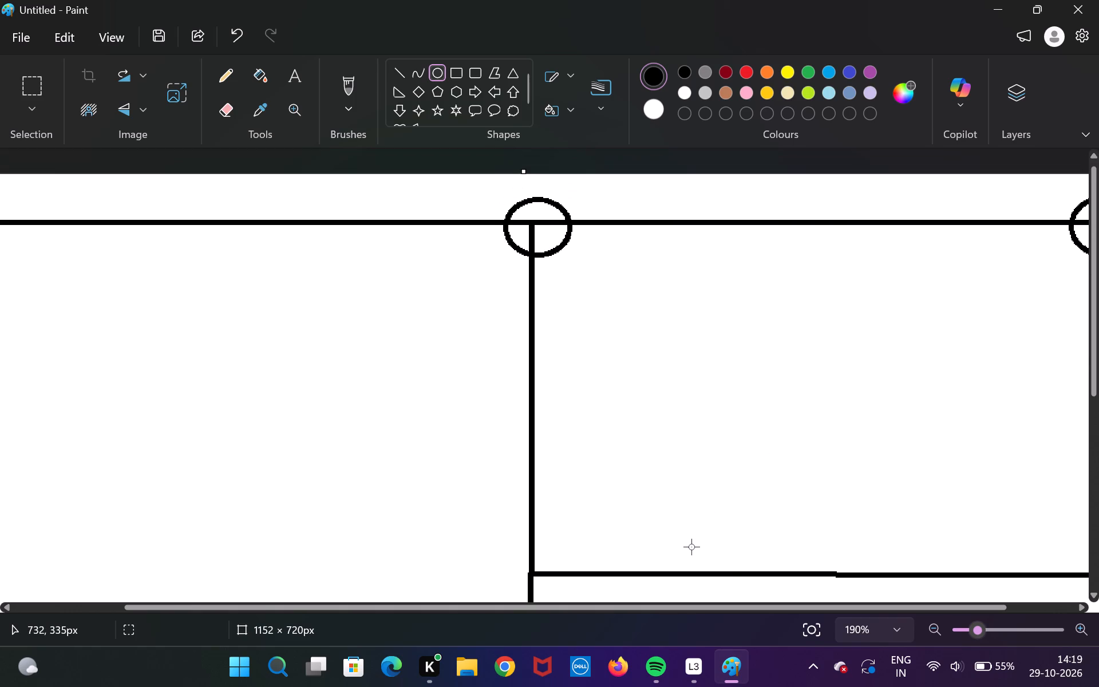
{"action": "triple_click", "coordinate": [1081, 610]}
{"action": "triple_click", "coordinate": [1081, 610]}
{"action": "double_click", "coordinate": [1081, 610]}
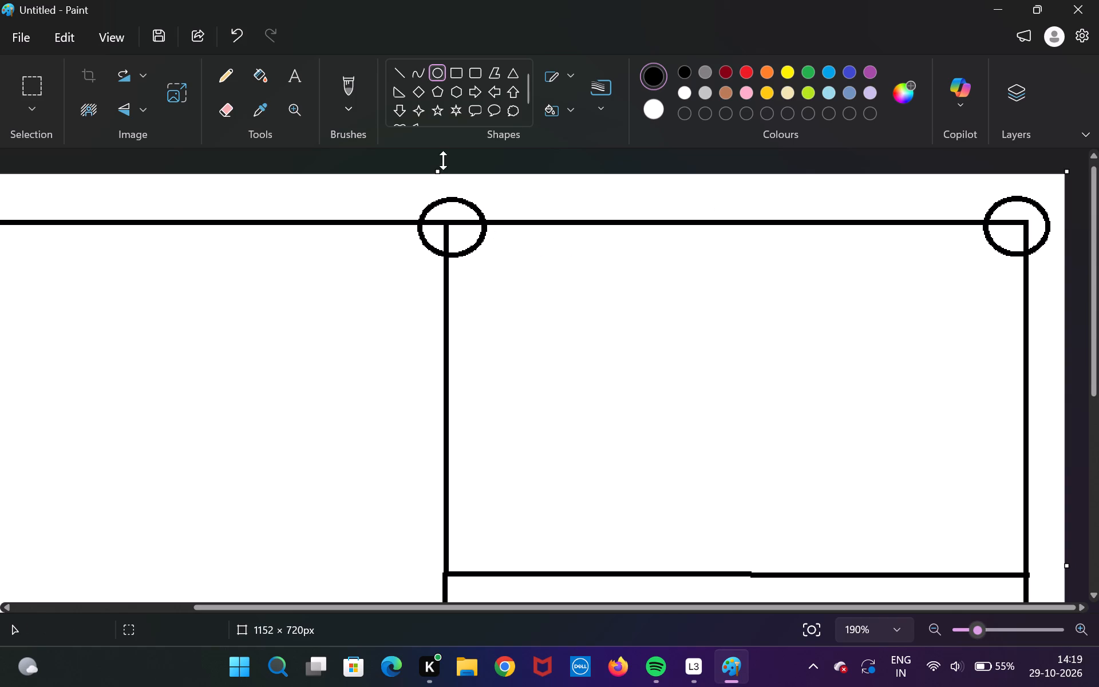
{"action": "left_click", "coordinate": [215, 118]}
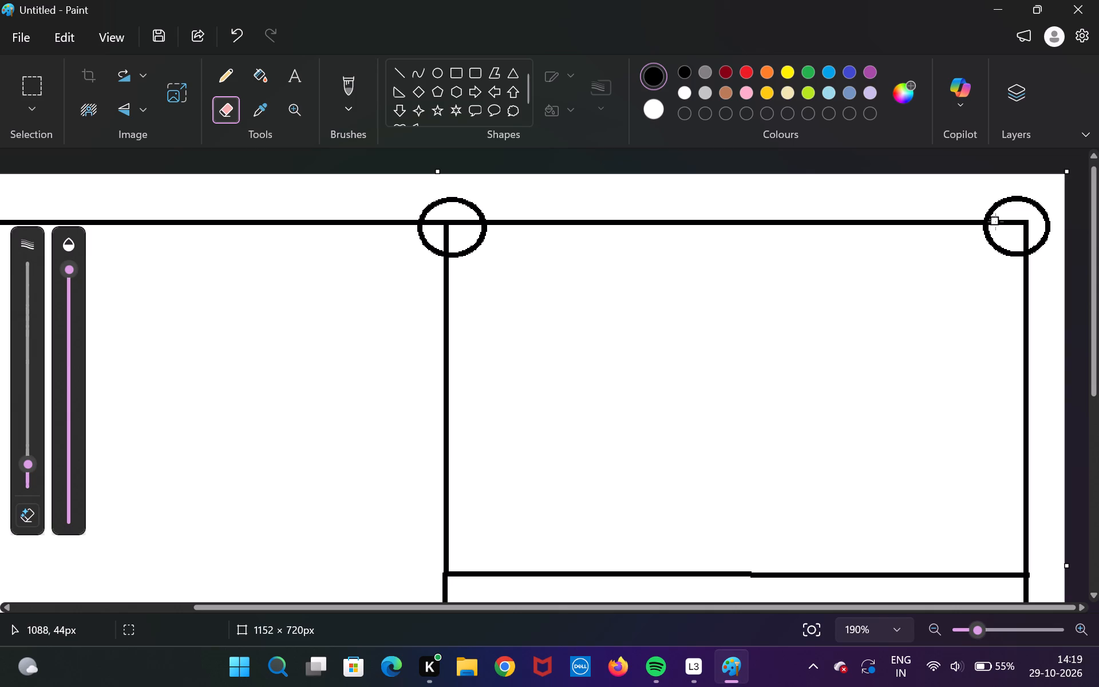
{"action": "left_click_drag", "start_coordinate": [995, 223], "coordinate": [1022, 223]}
{"action": "left_click_drag", "start_coordinate": [1022, 223], "coordinate": [1028, 238]}
{"action": "left_click_drag", "start_coordinate": [1028, 238], "coordinate": [1029, 243]}
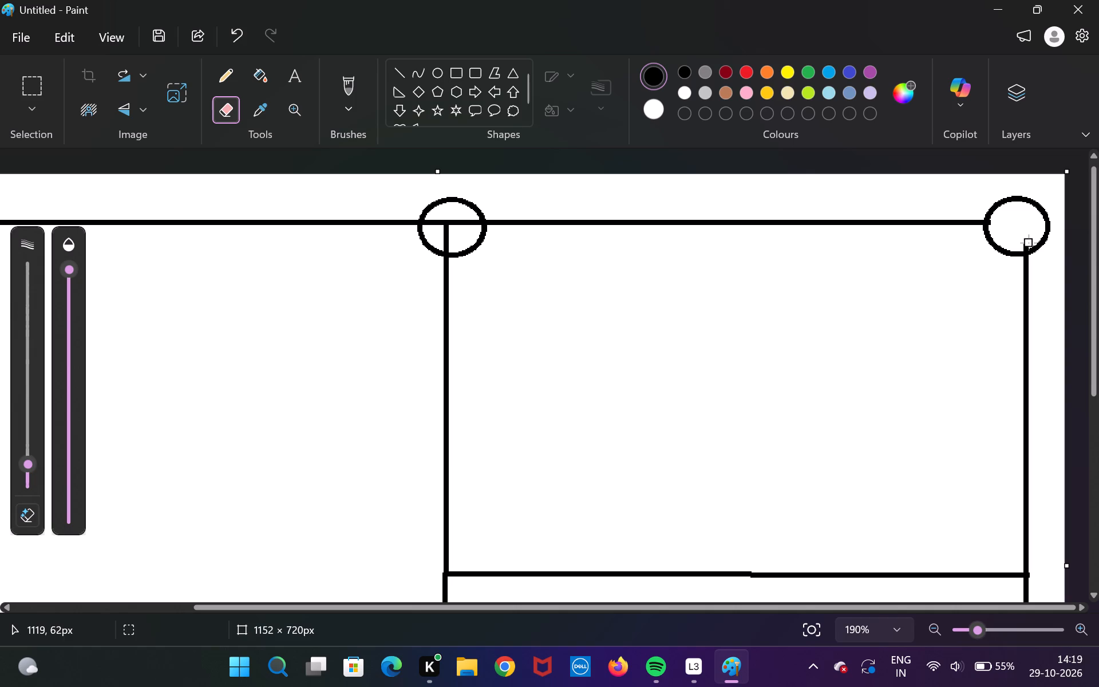
{"action": "left_click_drag", "start_coordinate": [1029, 243], "coordinate": [1032, 246]}
Erase the outer part of the top-right corner ellipse, keeping only the inward-curving arc between the frame's top and right edges.
{"action": "left_click_drag", "start_coordinate": [1032, 246], "coordinate": [1041, 247]}
{"action": "left_click_drag", "start_coordinate": [1041, 247], "coordinate": [1042, 238]}
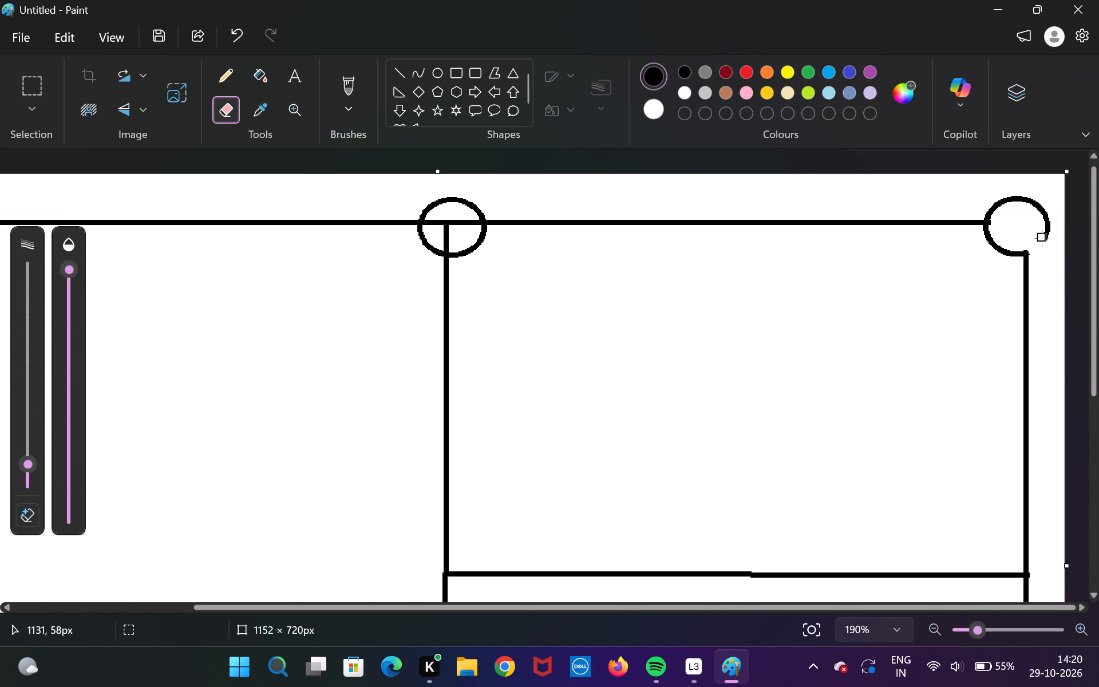
{"action": "left_click_drag", "start_coordinate": [1042, 238], "coordinate": [1000, 200]}
{"action": "left_click_drag", "start_coordinate": [1000, 200], "coordinate": [1002, 203]}
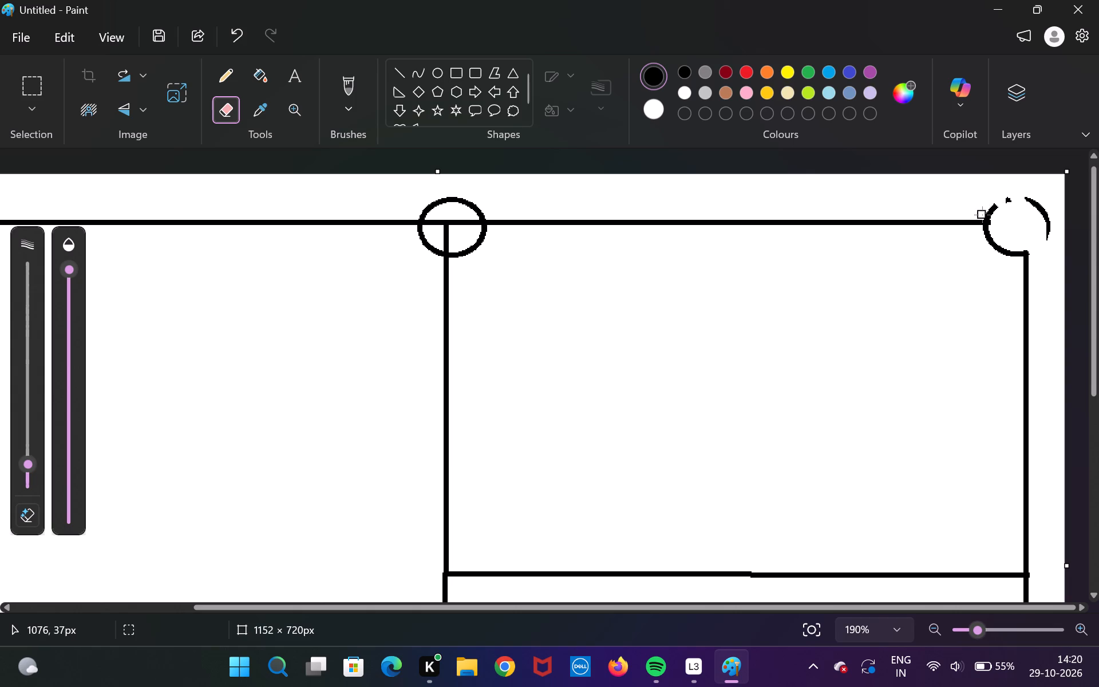
{"action": "left_click_drag", "start_coordinate": [982, 215], "coordinate": [991, 214]}
{"action": "left_click_drag", "start_coordinate": [991, 214], "coordinate": [1046, 210]}
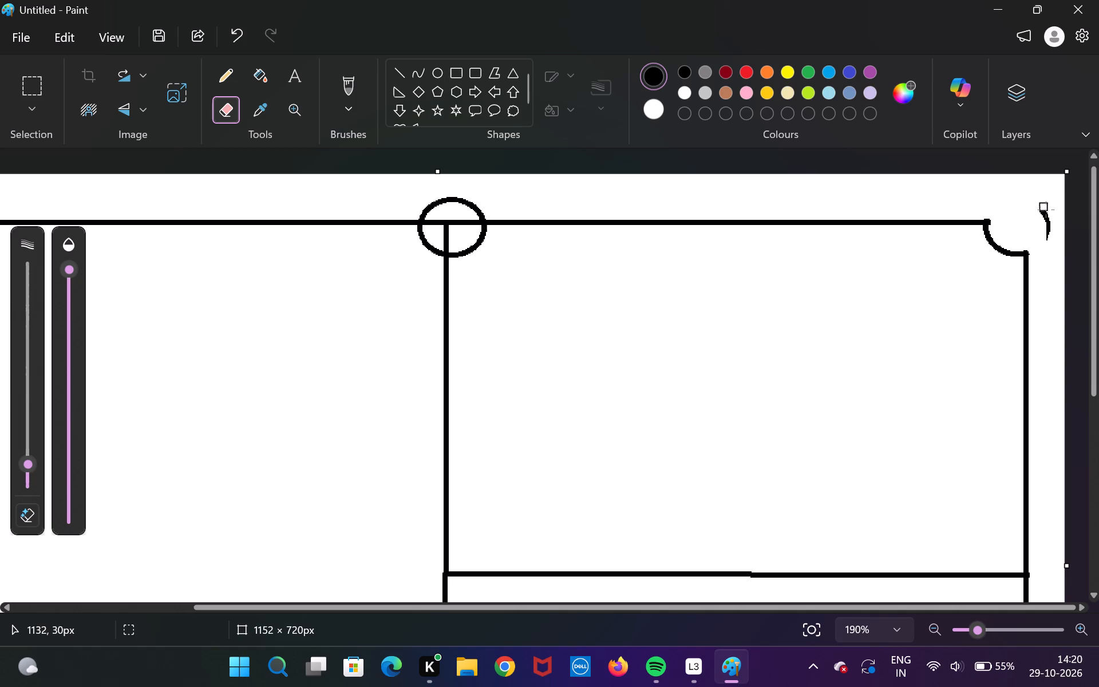
{"action": "left_click_drag", "start_coordinate": [1046, 210], "coordinate": [1050, 221]}
{"action": "left_click_drag", "start_coordinate": [1050, 221], "coordinate": [1050, 220]}
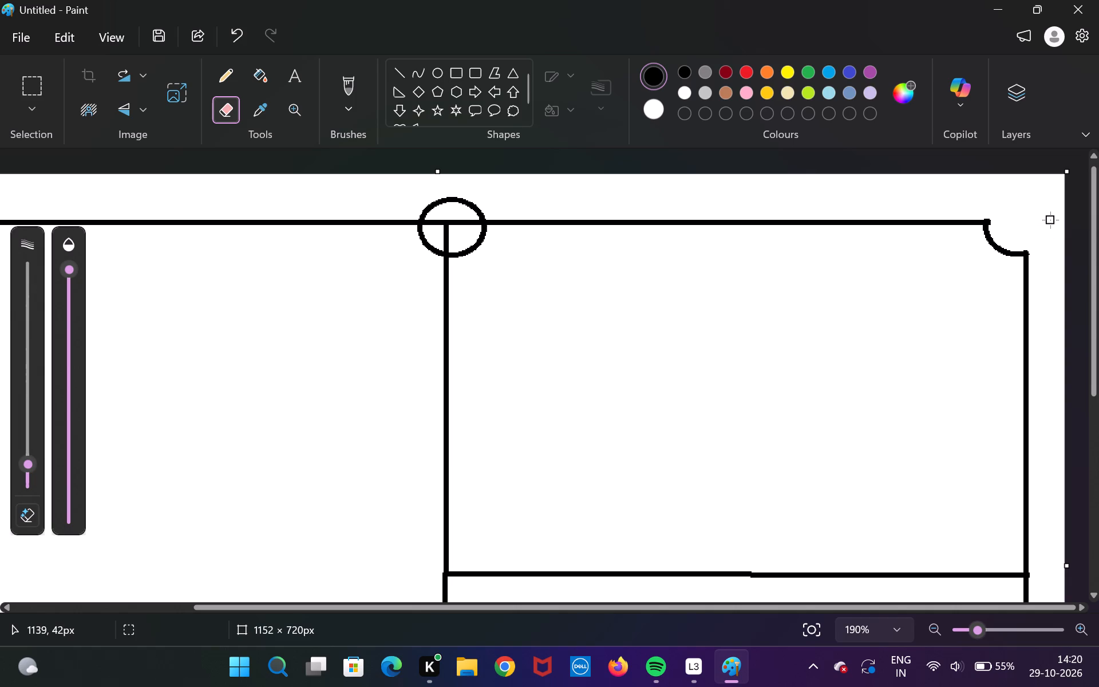
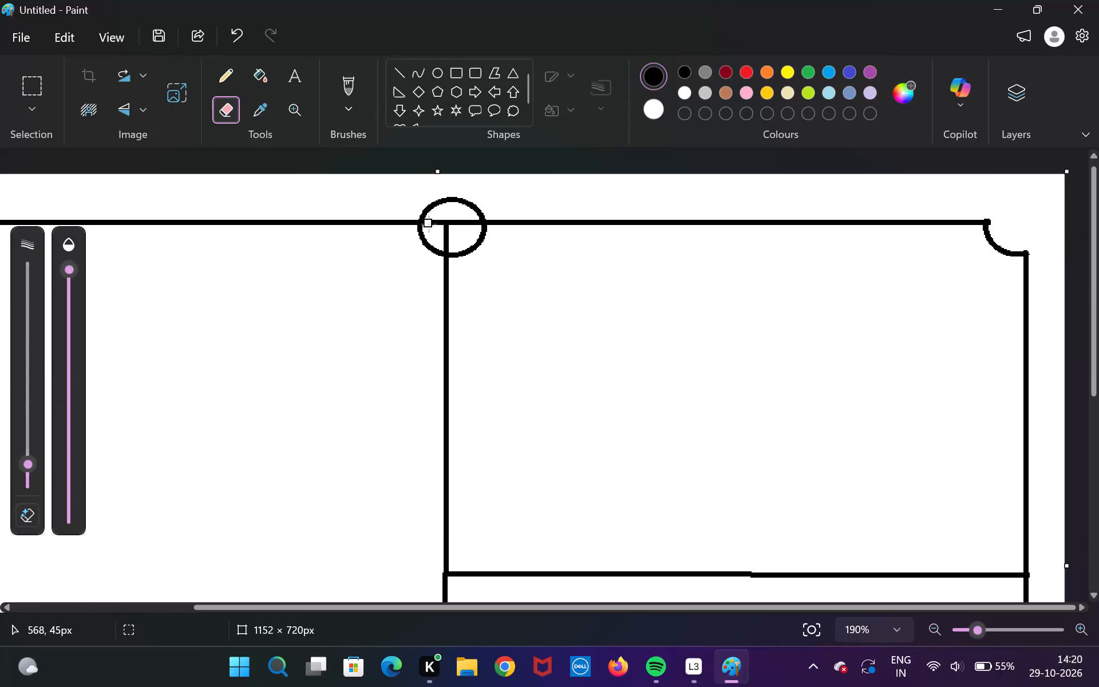
Erase the frame's top edge and vertical divider segments that lie inside the ellipse at their junction.
{"action": "left_click_drag", "start_coordinate": [428, 224], "coordinate": [450, 224]}
{"action": "left_click_drag", "start_coordinate": [450, 224], "coordinate": [467, 224]}
{"action": "left_click_drag", "start_coordinate": [467, 224], "coordinate": [470, 224]}
{"action": "left_click_drag", "start_coordinate": [470, 224], "coordinate": [475, 224]}
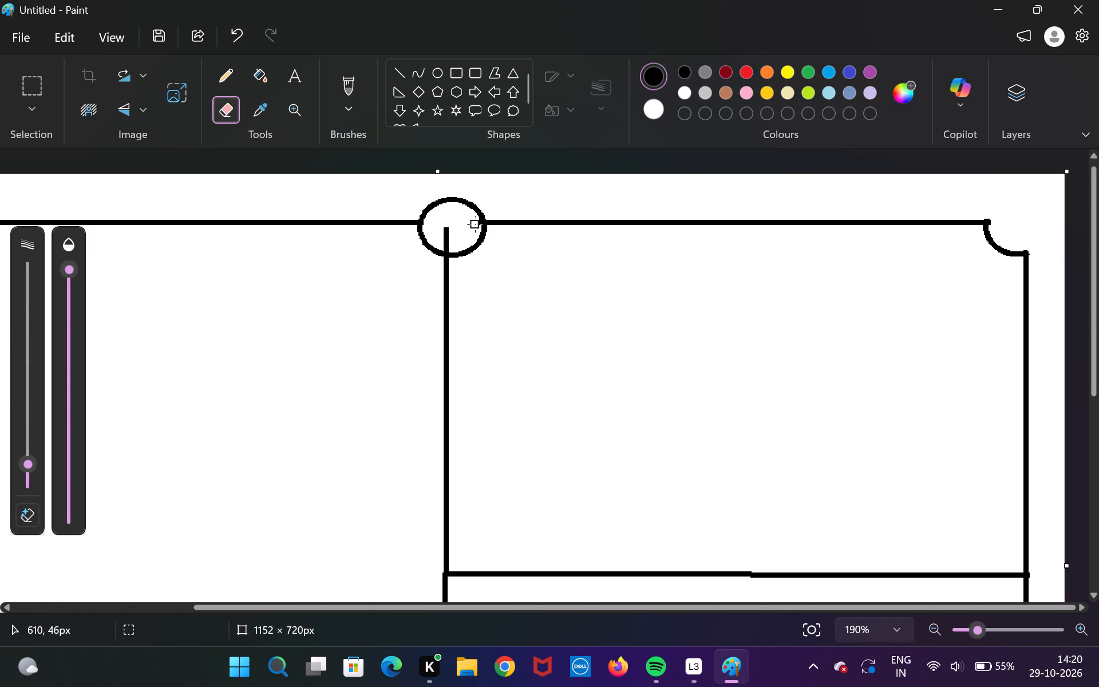
{"action": "left_click_drag", "start_coordinate": [475, 224], "coordinate": [470, 224]}
{"action": "left_click_drag", "start_coordinate": [470, 224], "coordinate": [448, 234]}
{"action": "left_click_drag", "start_coordinate": [448, 234], "coordinate": [448, 240]}
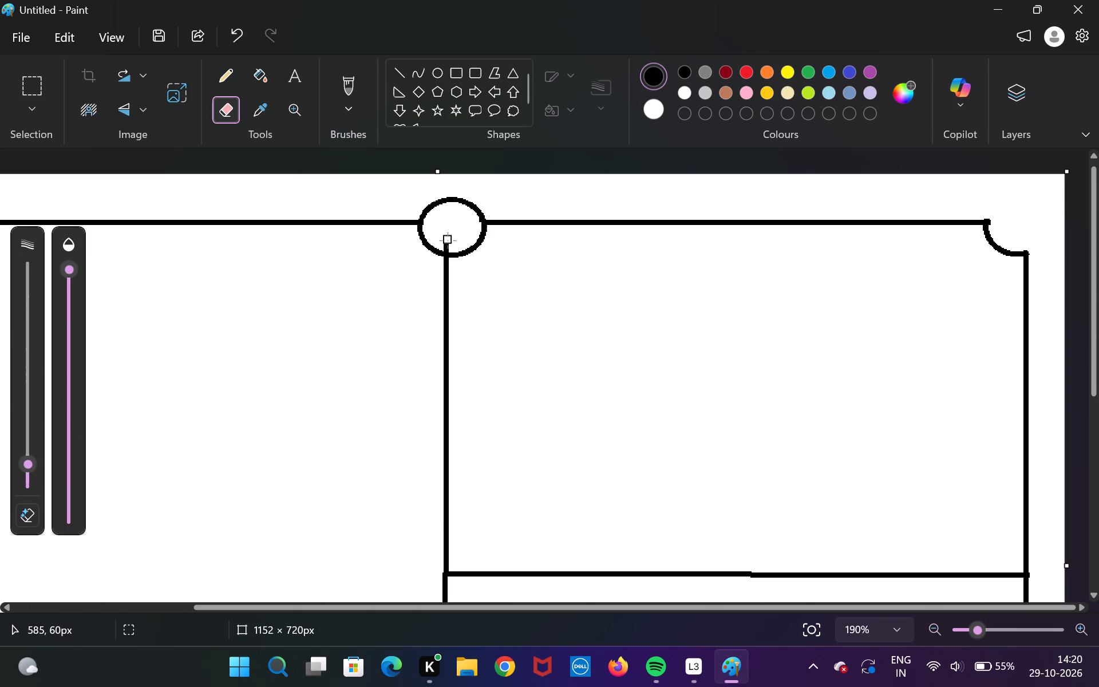
{"action": "left_click_drag", "start_coordinate": [448, 240], "coordinate": [447, 243]}
{"action": "left_click_drag", "start_coordinate": [447, 243], "coordinate": [448, 244]}
{"action": "left_click_drag", "start_coordinate": [448, 244], "coordinate": [450, 247]}
{"action": "left_click_drag", "start_coordinate": [450, 247], "coordinate": [449, 247]}
Erase the upper half of the top-junction ellipse above the frame's top edge, keeping only the lower arc.
{"action": "left_click_drag", "start_coordinate": [449, 247], "coordinate": [428, 205]}
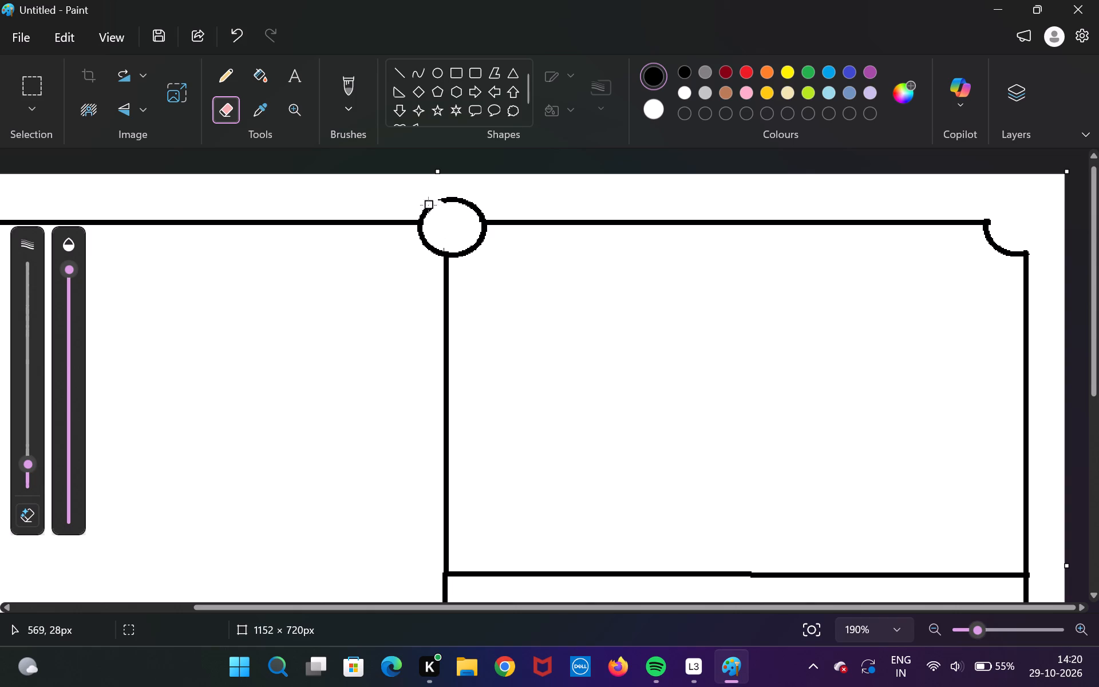
{"action": "left_click_drag", "start_coordinate": [428, 205], "coordinate": [429, 215]}
{"action": "left_click_drag", "start_coordinate": [429, 215], "coordinate": [431, 209]}
{"action": "left_click_drag", "start_coordinate": [431, 209], "coordinate": [469, 204]}
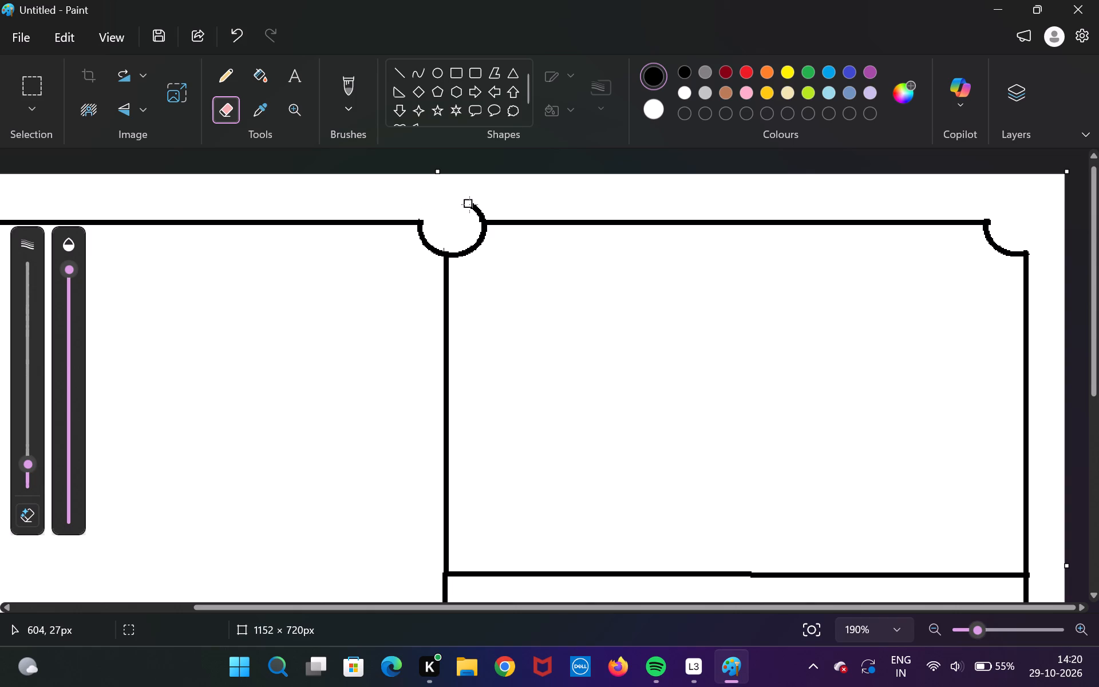
{"action": "left_click_drag", "start_coordinate": [469, 204], "coordinate": [475, 210]}
{"action": "left_click_drag", "start_coordinate": [475, 210], "coordinate": [486, 214]}
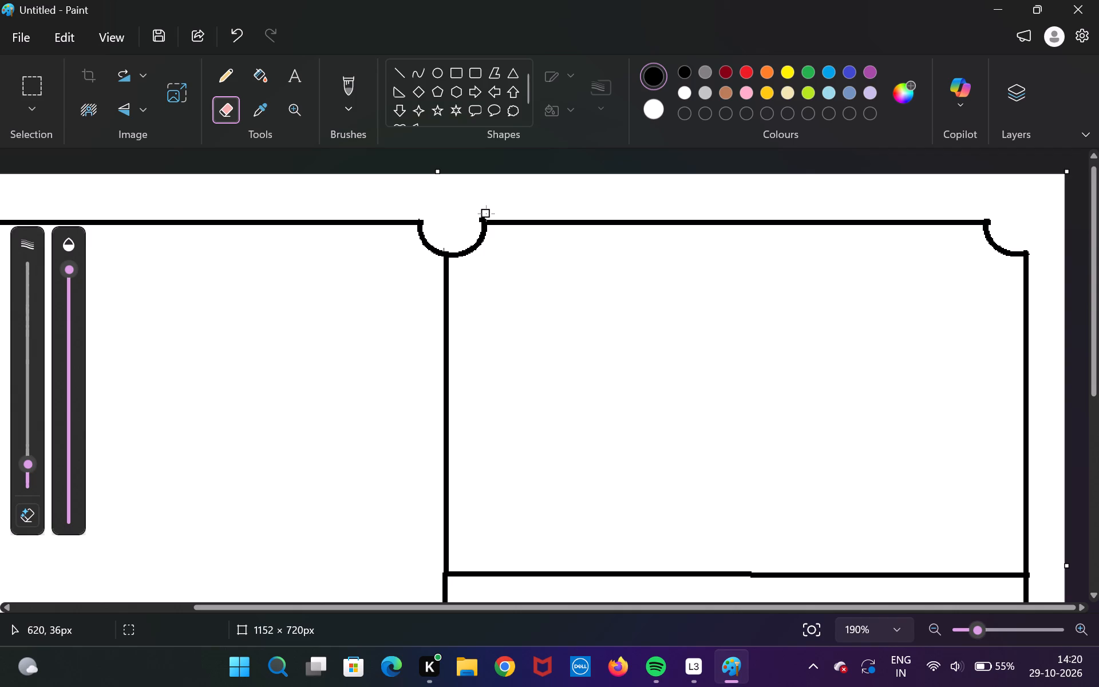
{"action": "left_click_drag", "start_coordinate": [486, 214], "coordinate": [476, 215]}
{"action": "left_click_drag", "start_coordinate": [476, 215], "coordinate": [477, 221]}
{"action": "left_click_drag", "start_coordinate": [477, 221], "coordinate": [467, 218]}
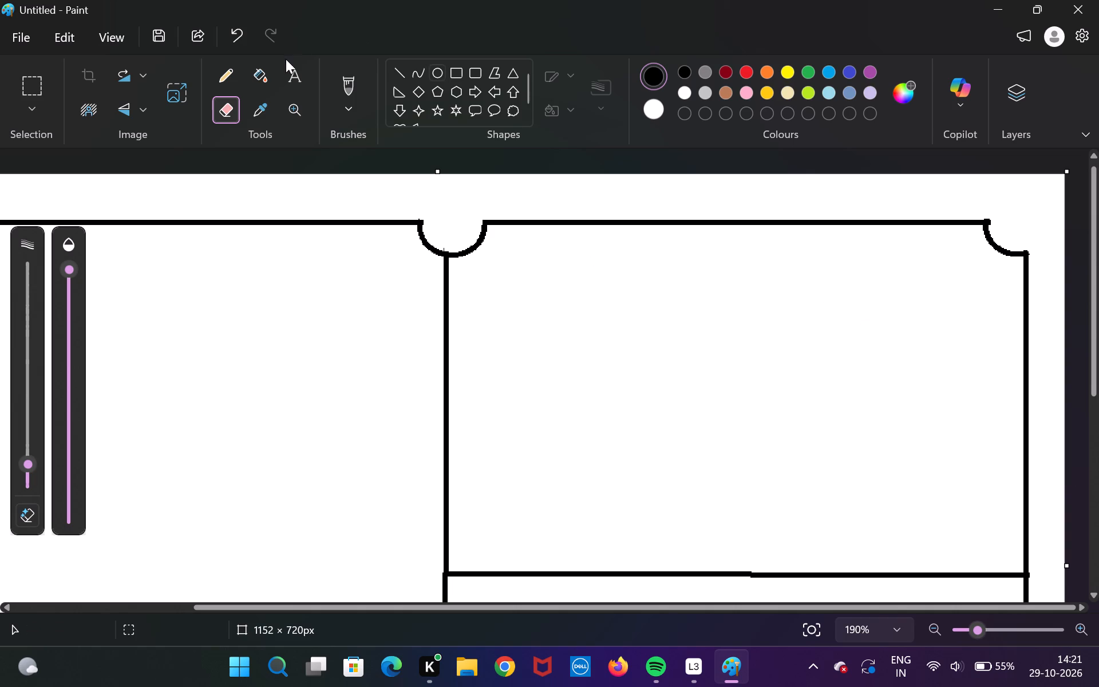
Draw a black unfilled ellipse over the junction of the vertical and horizontal dividers and resize it to about 62 × 60 px.
{"action": "left_click", "coordinate": [439, 75]}
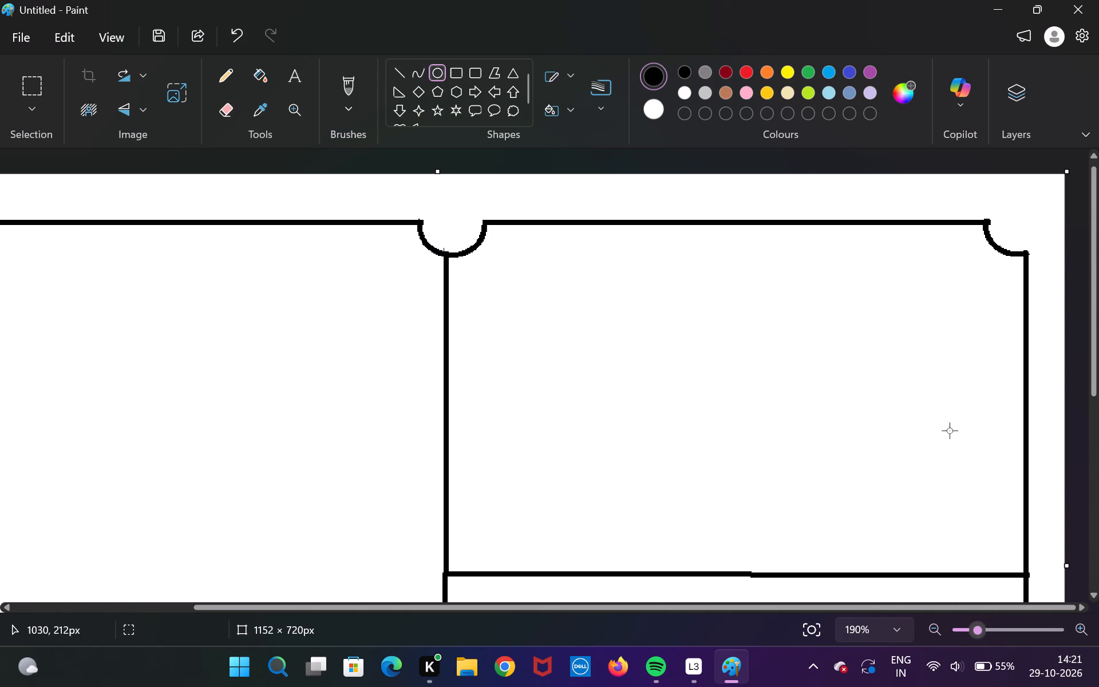
{"action": "triple_click", "coordinate": [936, 625]}
{"action": "triple_click", "coordinate": [936, 625]}
{"action": "triple_click", "coordinate": [936, 625]}
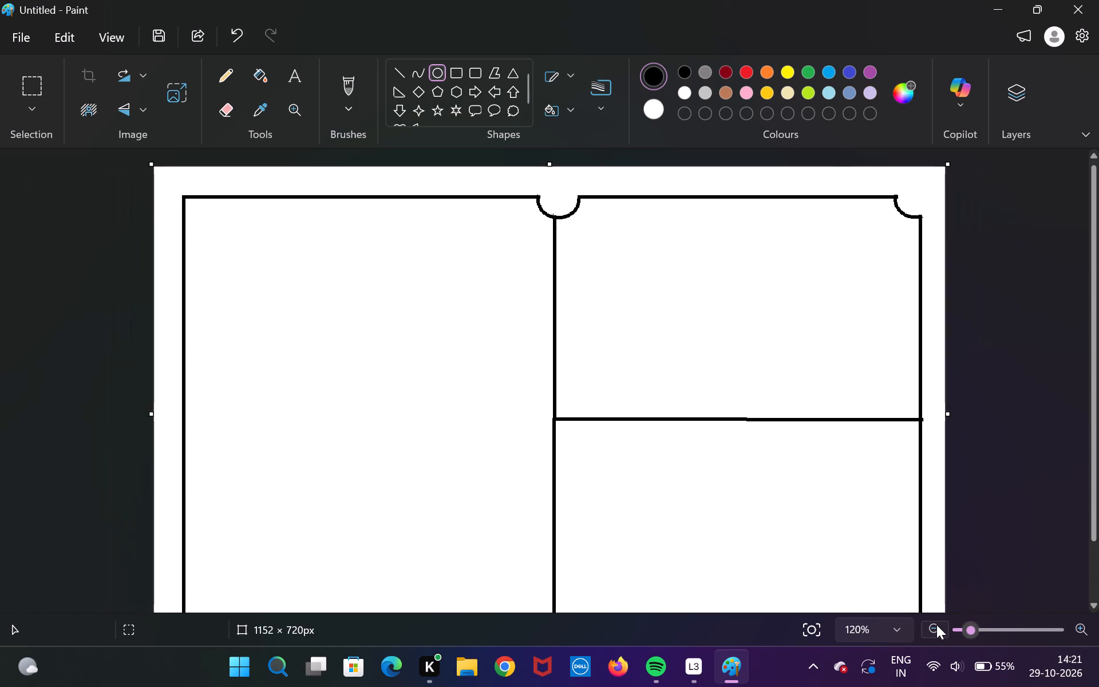
{"action": "double_click", "coordinate": [936, 625]}
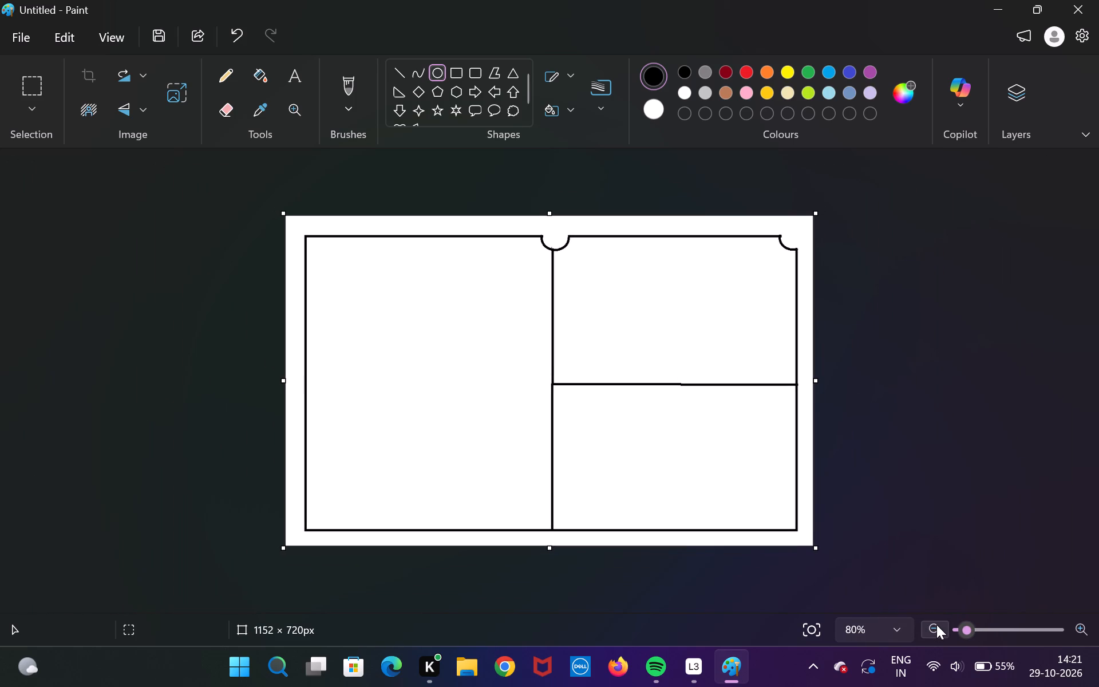
{"action": "left_click_drag", "start_coordinate": [414, 81], "coordinate": [445, 85]}
{"action": "left_click_drag", "start_coordinate": [445, 85], "coordinate": [450, 202]}
{"action": "left_click_drag", "start_coordinate": [540, 378], "coordinate": [567, 392]}
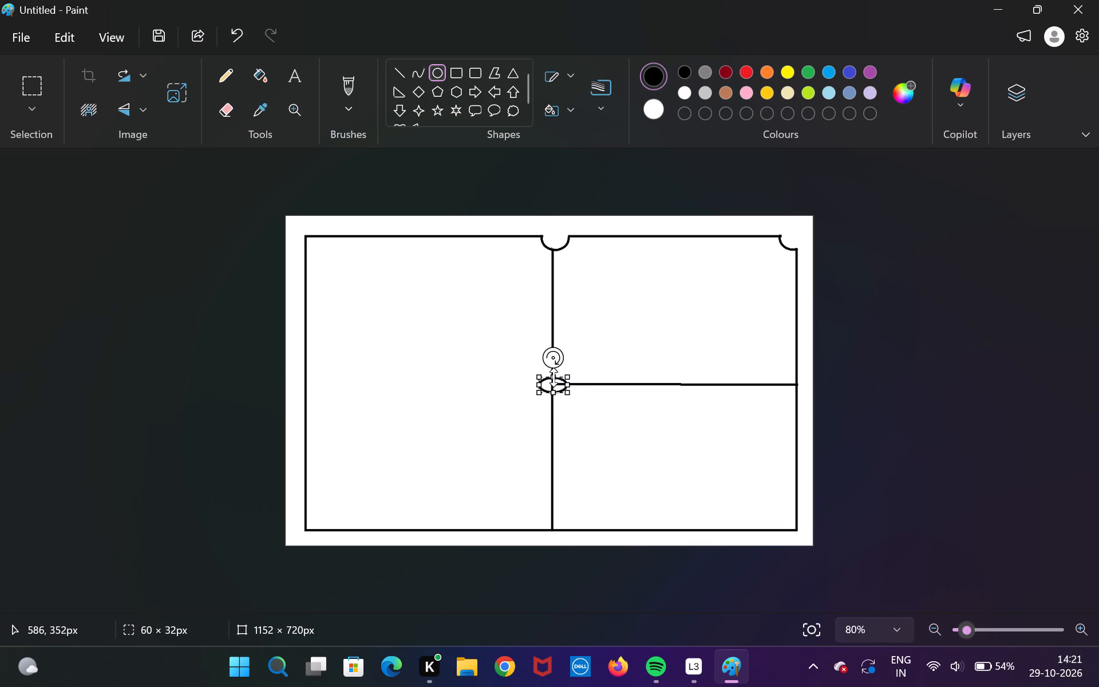
{"action": "left_click_drag", "start_coordinate": [552, 377], "coordinate": [552, 374]}
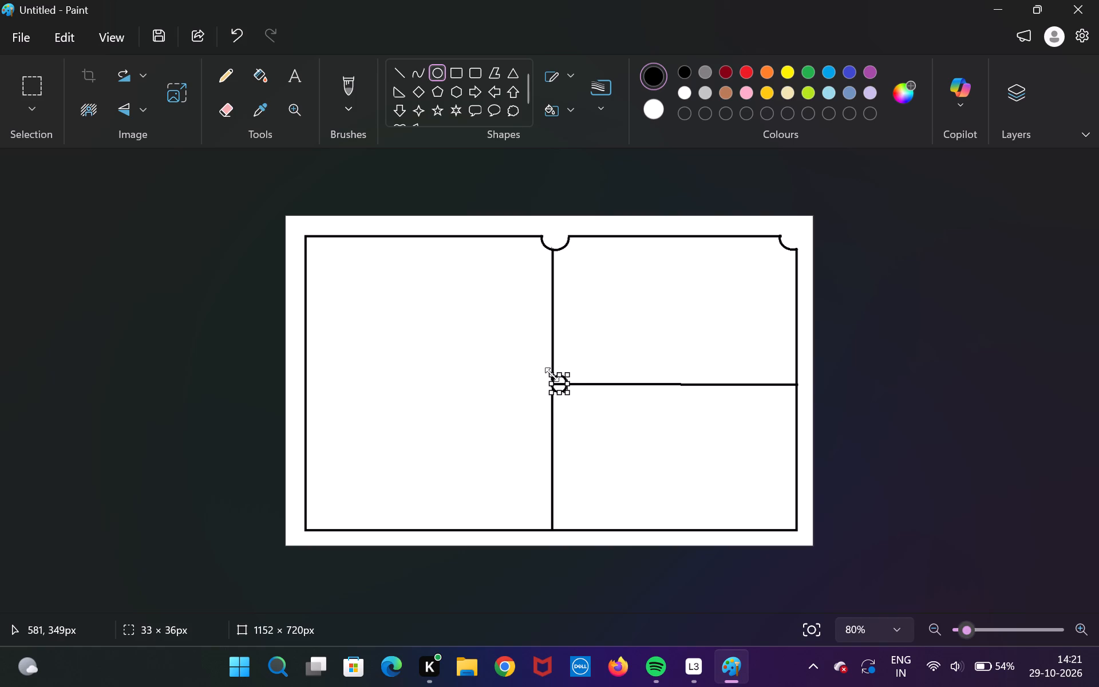
{"action": "left_click_drag", "start_coordinate": [552, 374], "coordinate": [543, 370]}
{"action": "left_click_drag", "start_coordinate": [543, 370], "coordinate": [543, 370]}
{"action": "left_click_drag", "start_coordinate": [555, 392], "coordinate": [559, 386]}
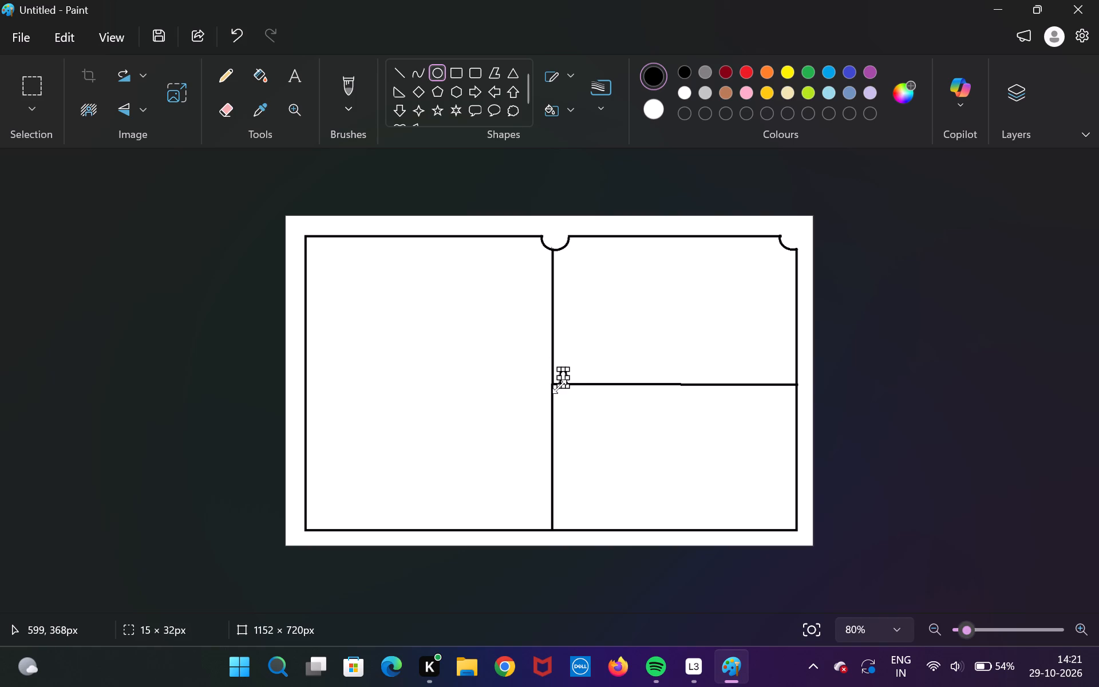
{"action": "left_click_drag", "start_coordinate": [559, 386], "coordinate": [539, 400]}
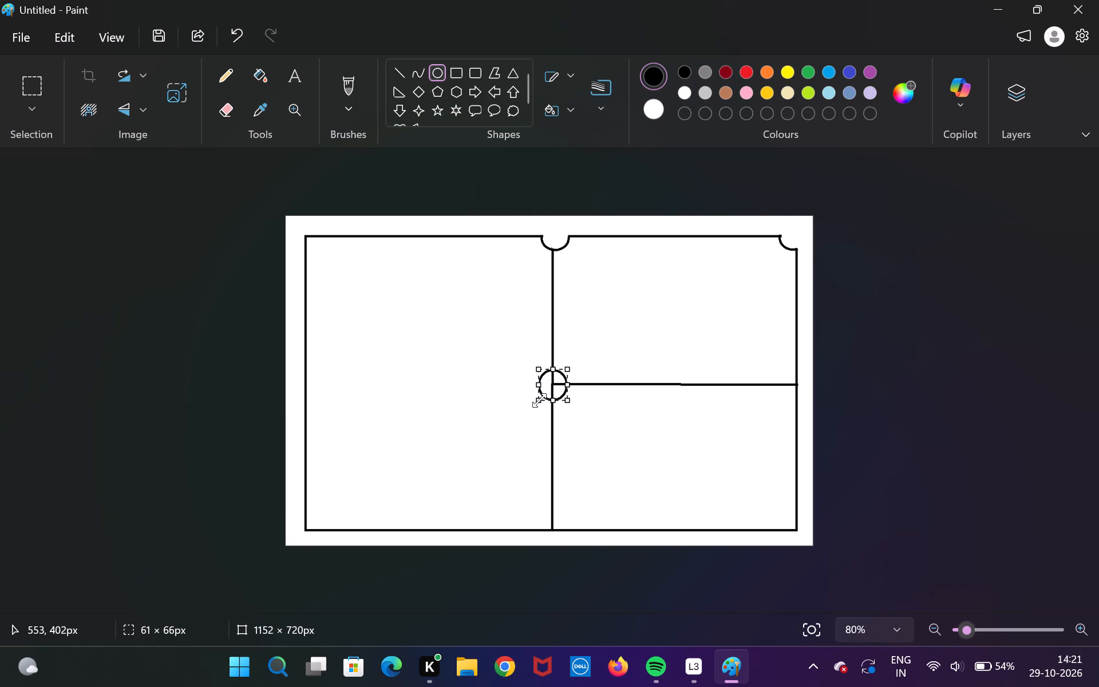
{"action": "left_click_drag", "start_coordinate": [539, 400], "coordinate": [534, 415]}
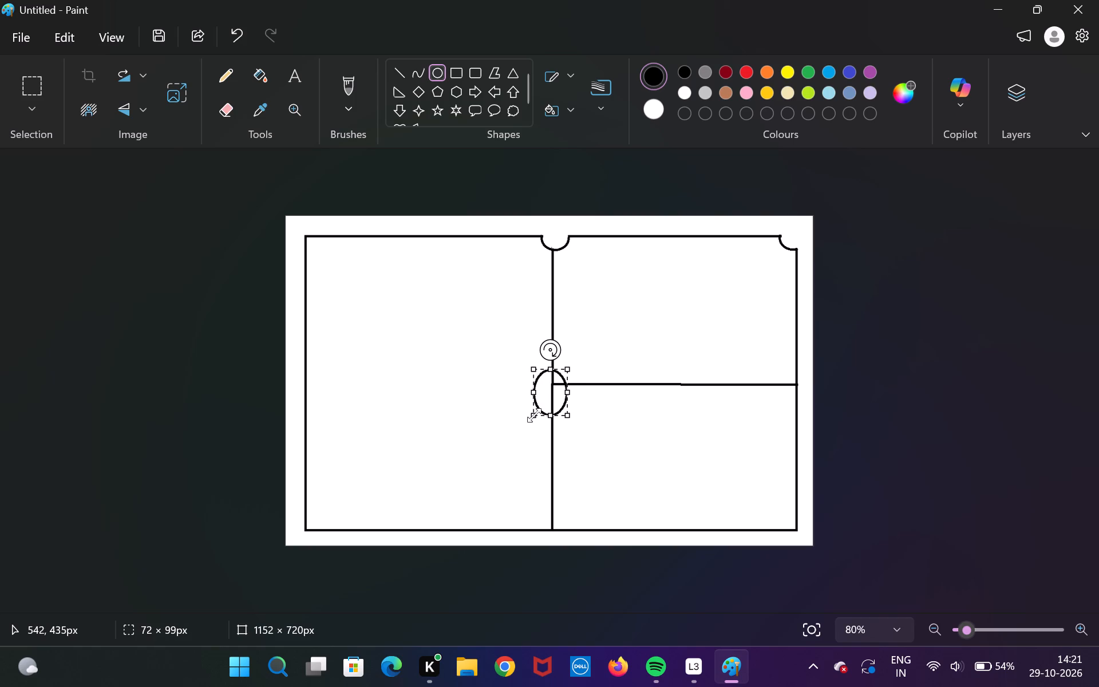
{"action": "left_click_drag", "start_coordinate": [534, 415], "coordinate": [537, 403]}
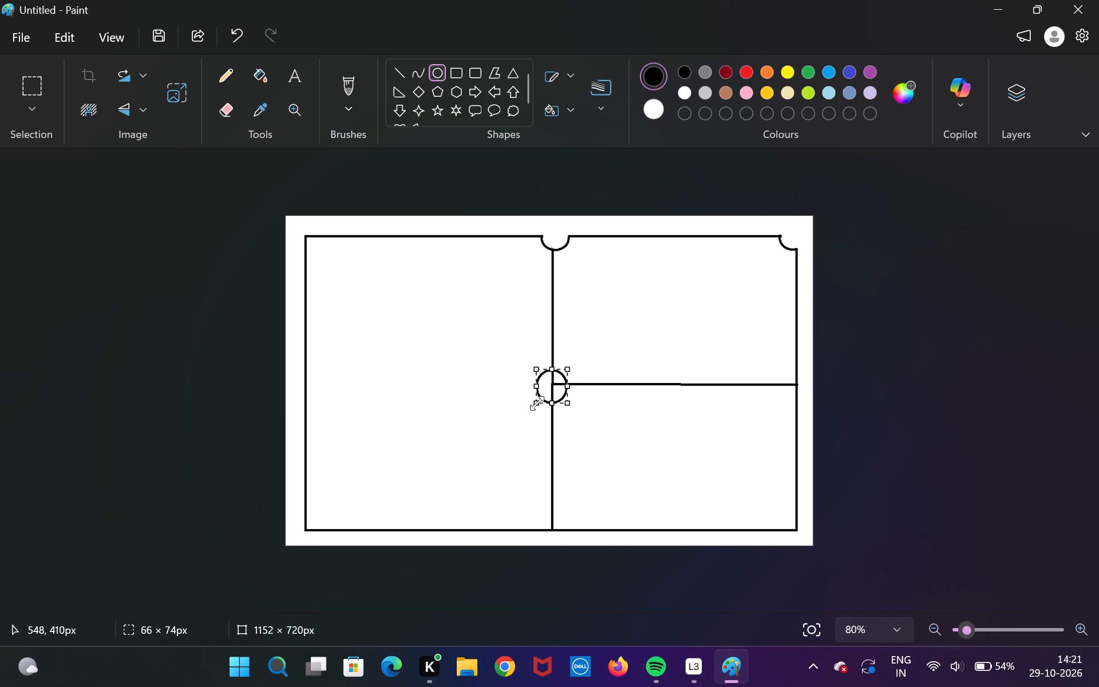
{"action": "left_click_drag", "start_coordinate": [537, 403], "coordinate": [540, 398]}
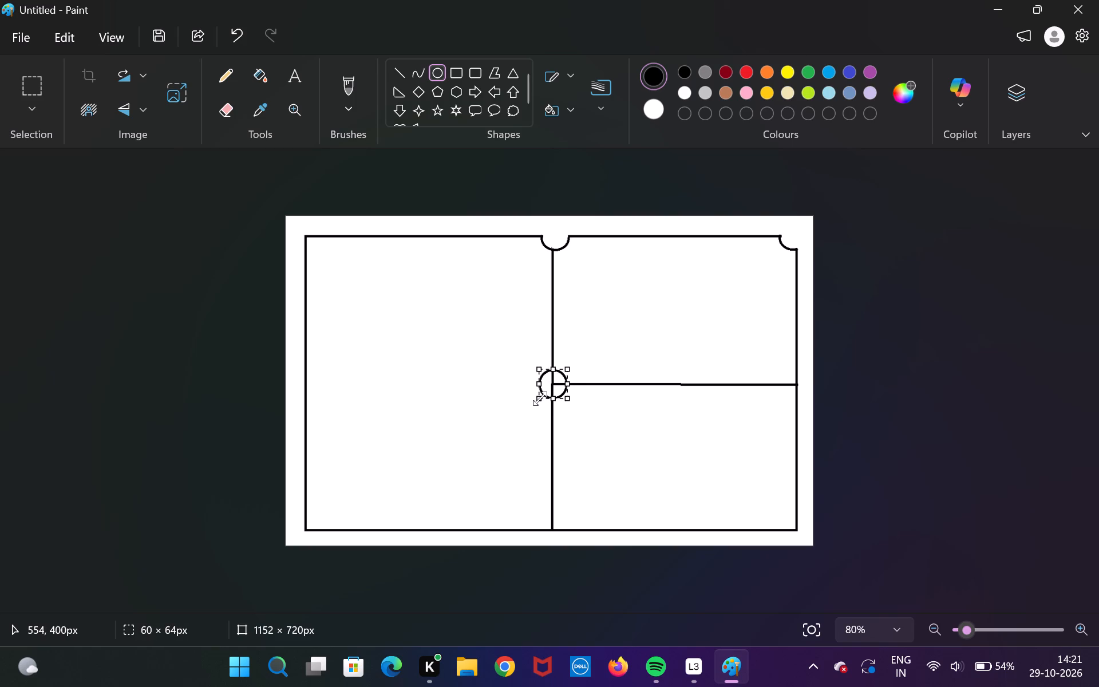
{"action": "left_click_drag", "start_coordinate": [540, 398], "coordinate": [539, 397]}
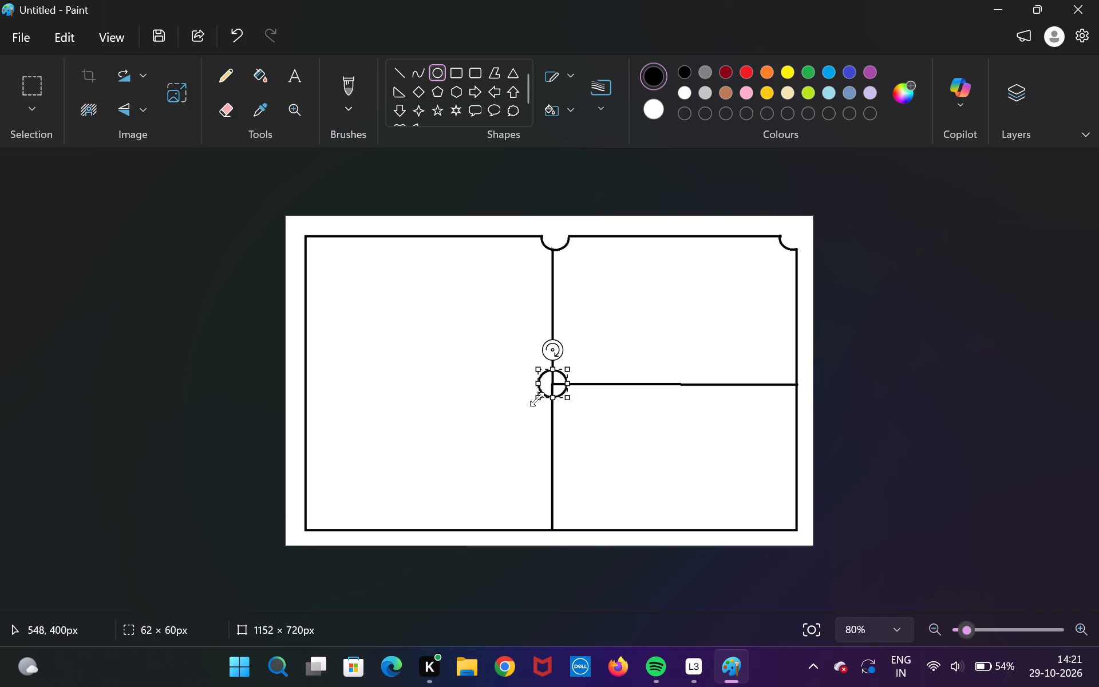
{"action": "left_click", "coordinate": [537, 399]}
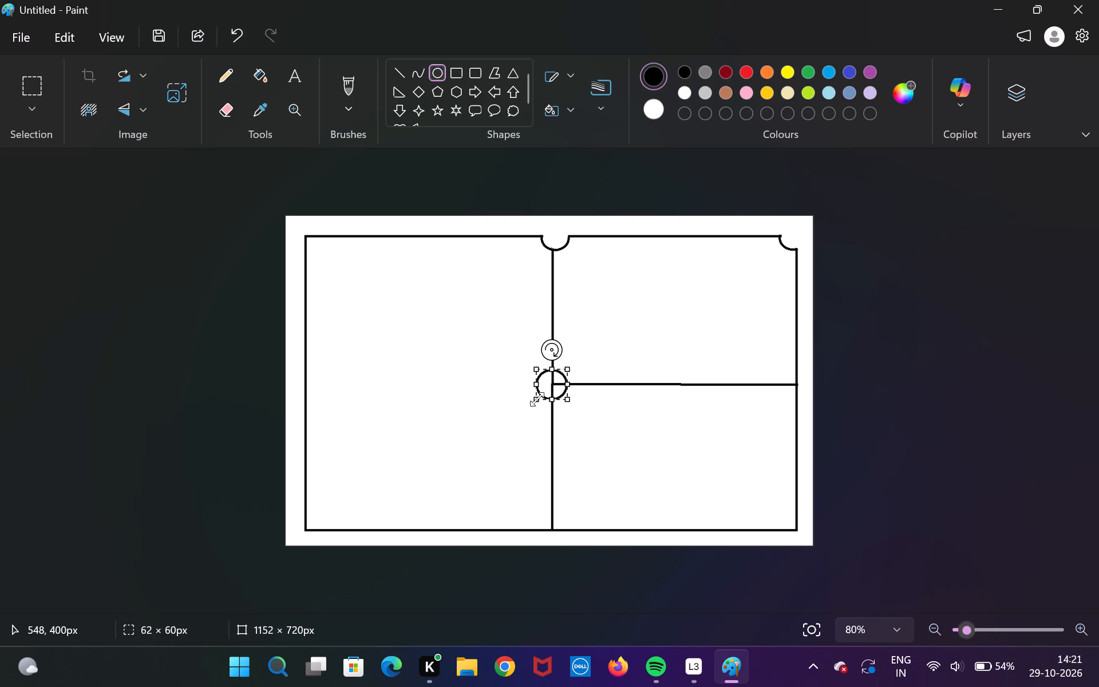
Draw a black unfilled ellipse over the junction of the vertical divider and bottom edge and resize it to about 64 × 63 px.
{"action": "left_click", "coordinate": [594, 437]}
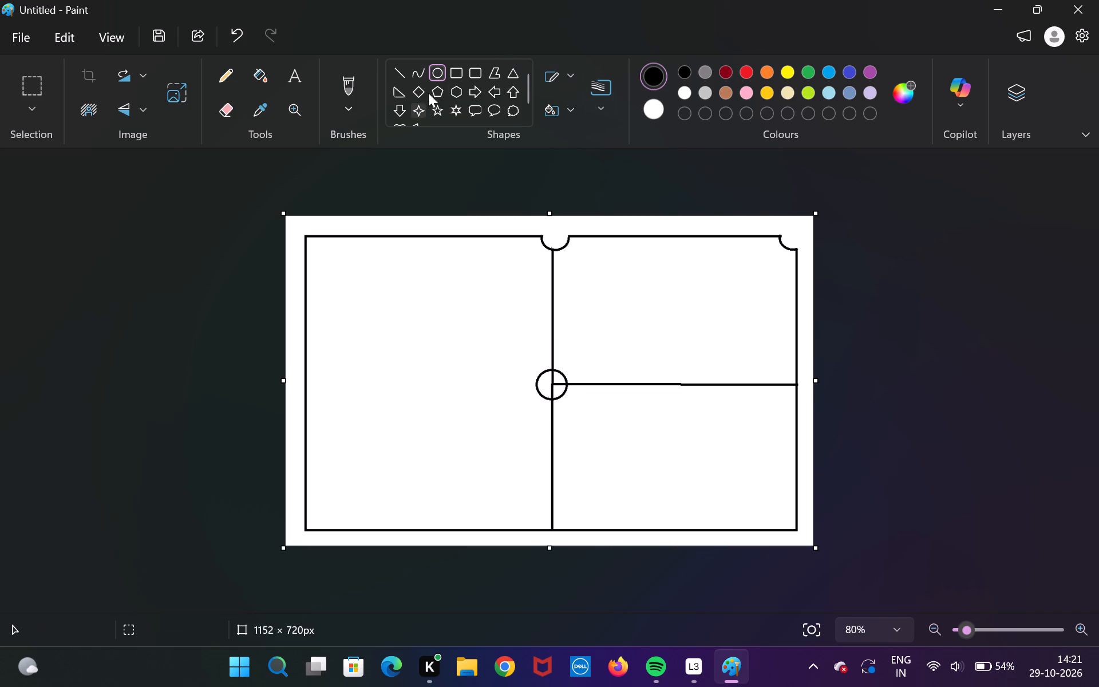
{"action": "left_click", "coordinate": [436, 78]}
{"action": "left_click_drag", "start_coordinate": [541, 518], "coordinate": [558, 535]}
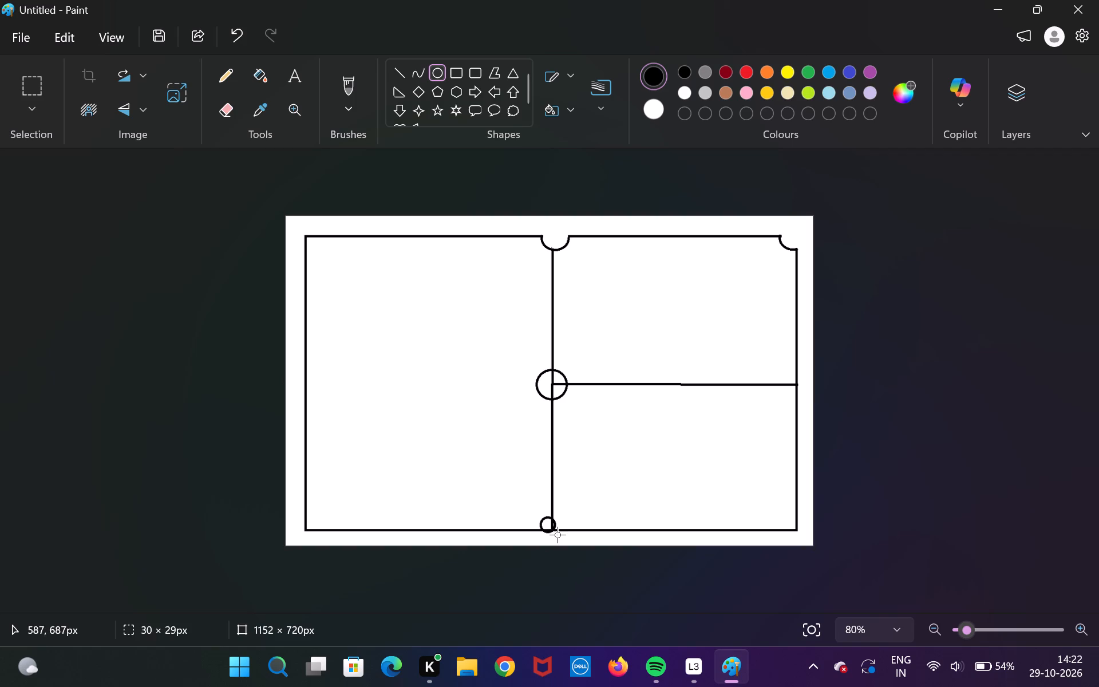
{"action": "left_click_drag", "start_coordinate": [558, 535], "coordinate": [566, 540]}
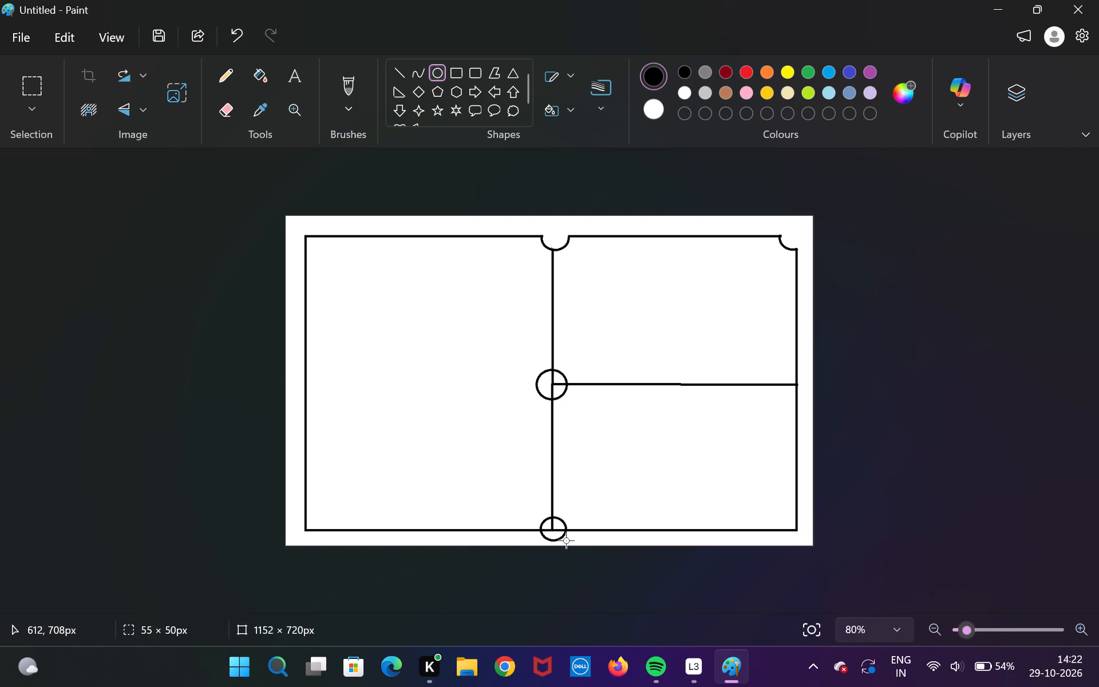
{"action": "left_click_drag", "start_coordinate": [566, 540], "coordinate": [568, 540]}
{"action": "left_click_drag", "start_coordinate": [568, 540], "coordinate": [567, 540]}
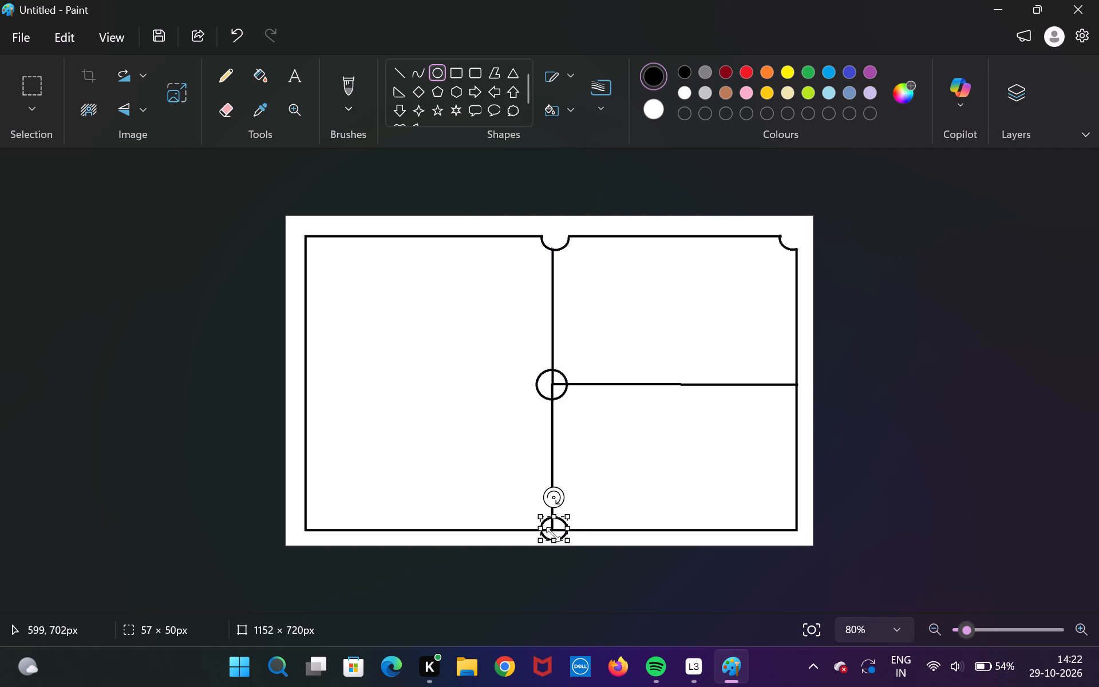
{"action": "left_click_drag", "start_coordinate": [539, 528], "coordinate": [539, 524]}
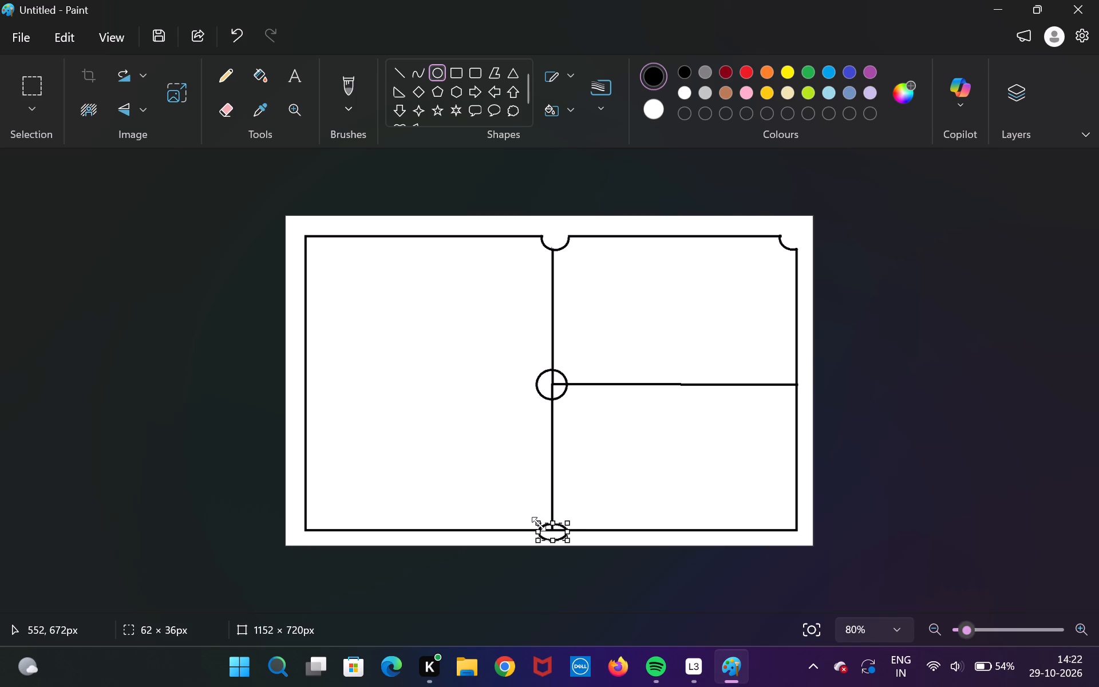
{"action": "left_click_drag", "start_coordinate": [539, 524], "coordinate": [538, 515]}
{"action": "left_click_drag", "start_coordinate": [538, 515], "coordinate": [538, 512]}
{"action": "left_click_drag", "start_coordinate": [538, 512], "coordinate": [538, 511]}
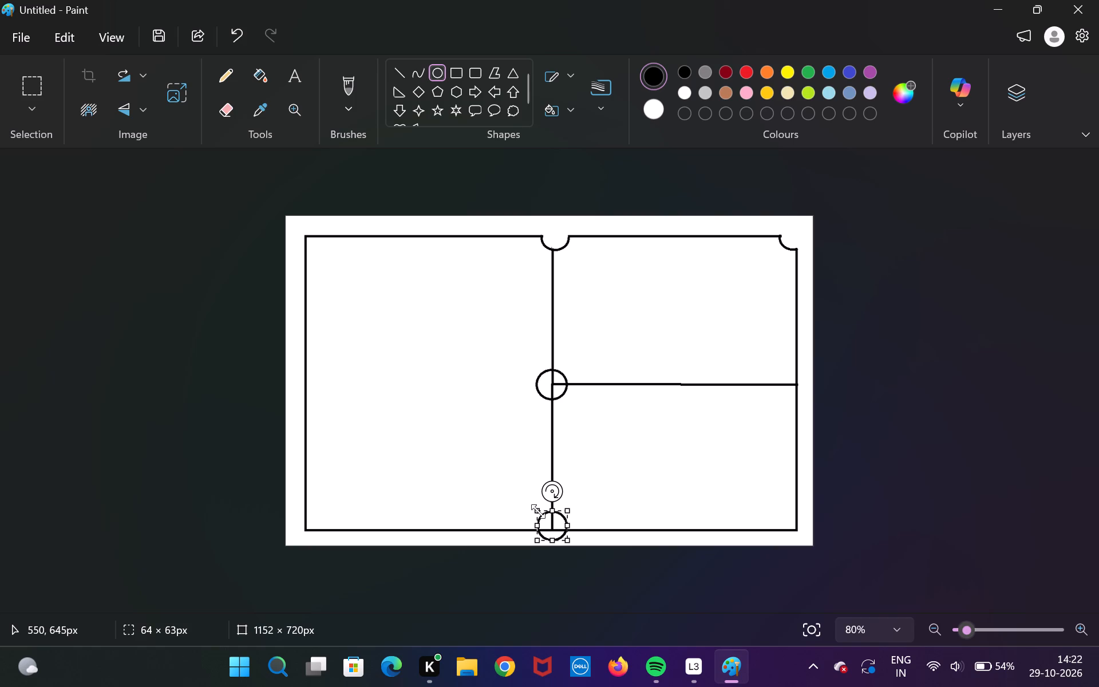
{"action": "left_click", "coordinate": [483, 491]}
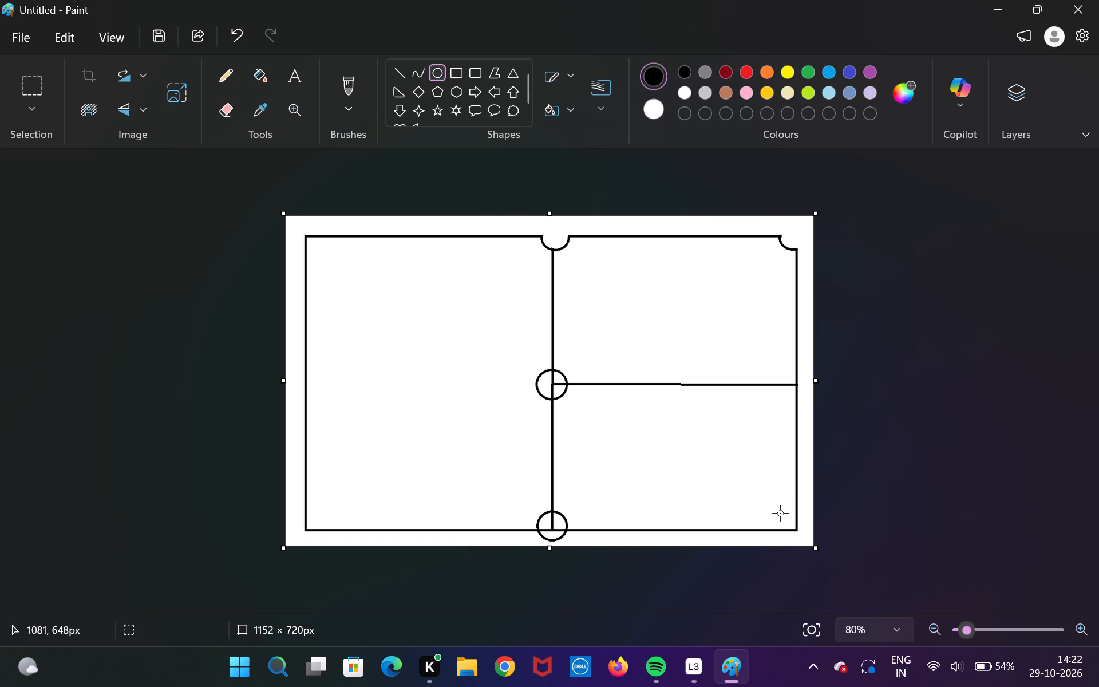
Draw a black unfilled ellipse of about 61 × 62 px over the frame's bottom-right corner.
{"action": "left_click_drag", "start_coordinate": [780, 513], "coordinate": [810, 542]}
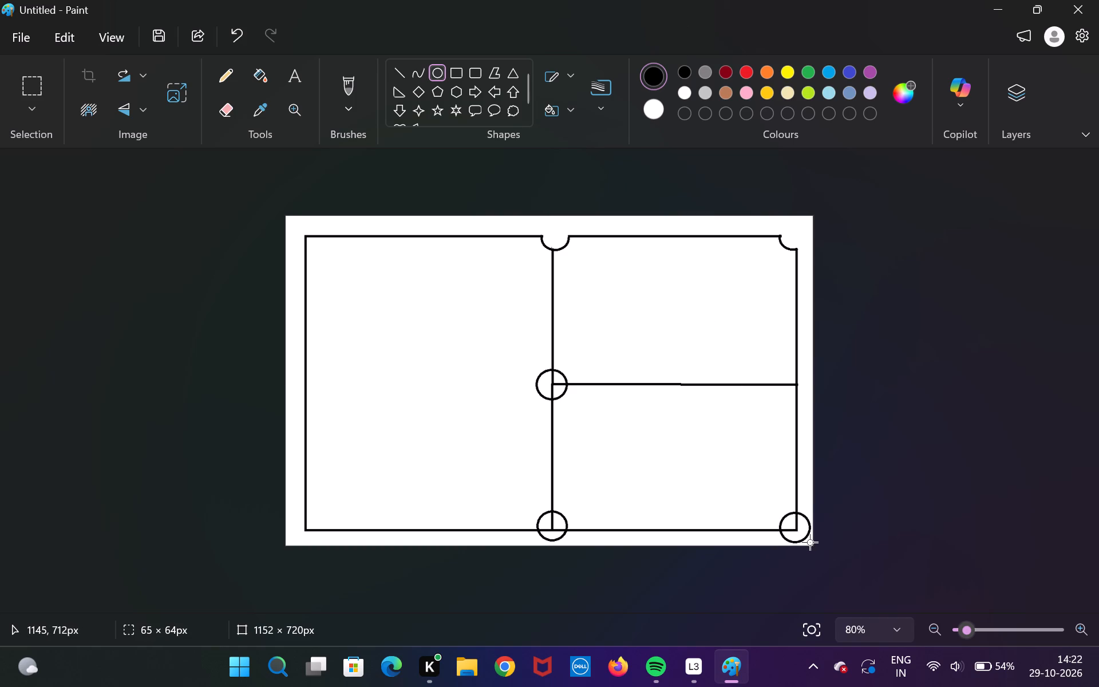
{"action": "left_click_drag", "start_coordinate": [810, 542], "coordinate": [809, 542]}
{"action": "left_click_drag", "start_coordinate": [809, 542], "coordinate": [808, 541]}
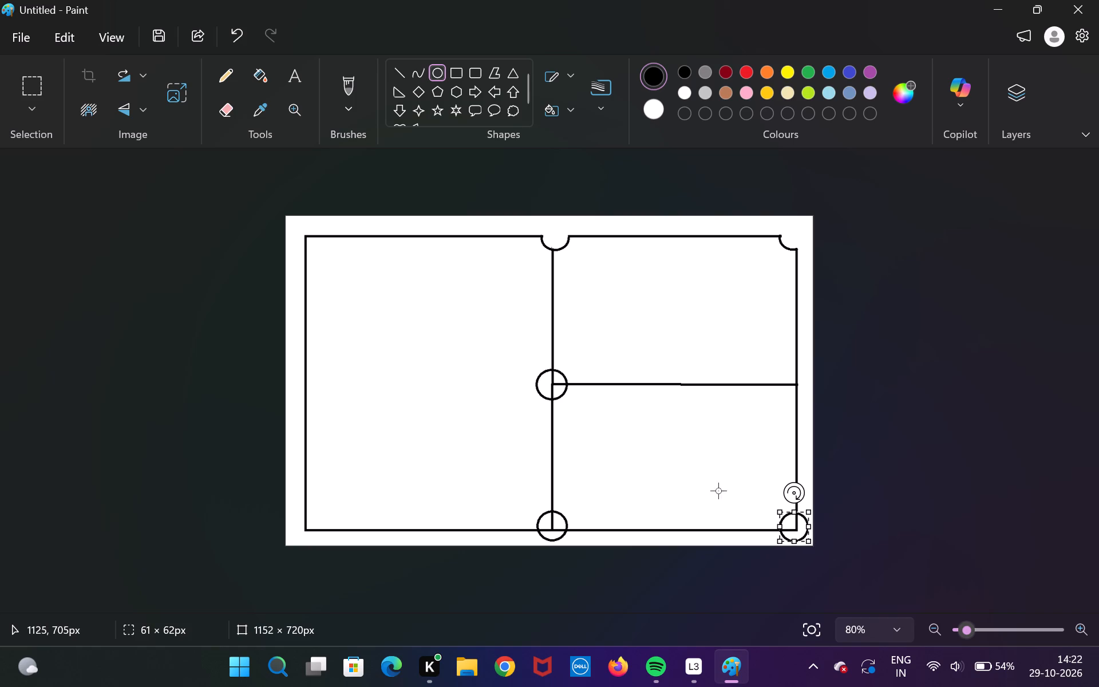
{"action": "left_click", "coordinate": [668, 462]}
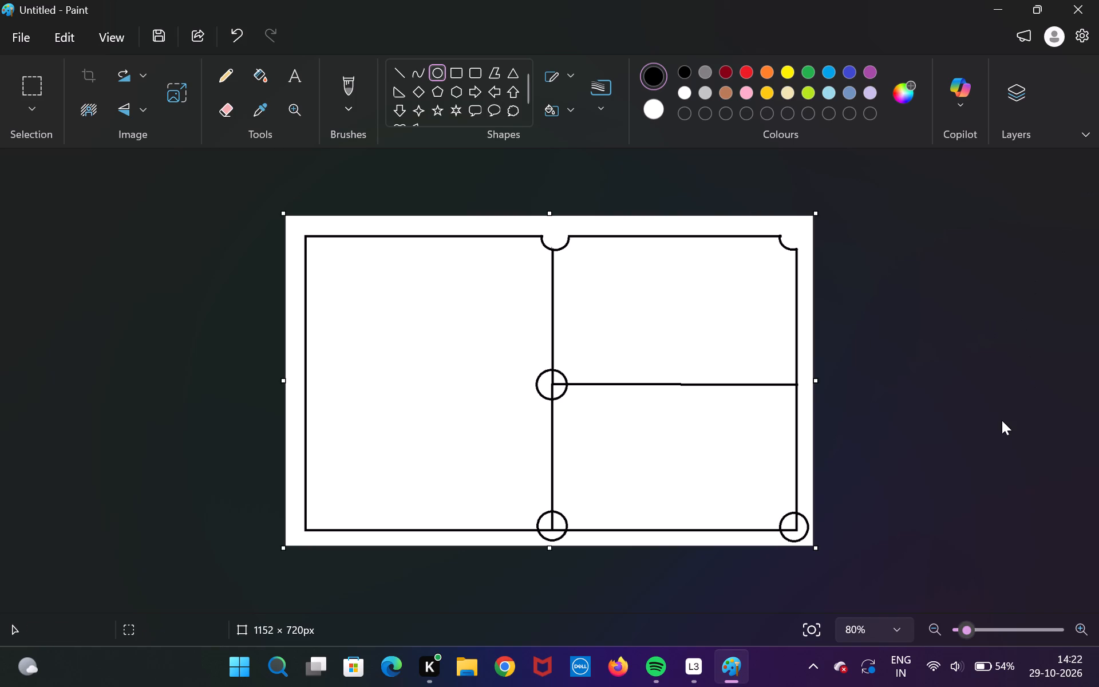
Erase the vertical and horizontal divider segments that lie inside the ellipse at the dividers' junction.
{"action": "left_click", "coordinate": [231, 101]}
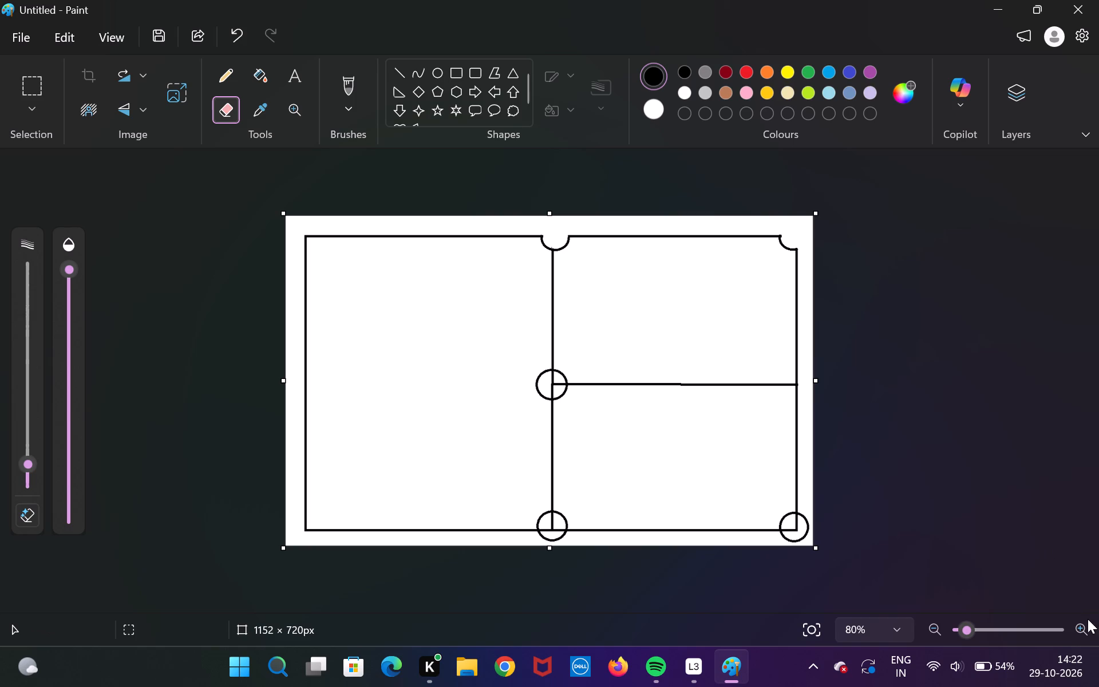
{"action": "left_click", "coordinate": [1089, 619]}
{"action": "triple_click", "coordinate": [1086, 622]}
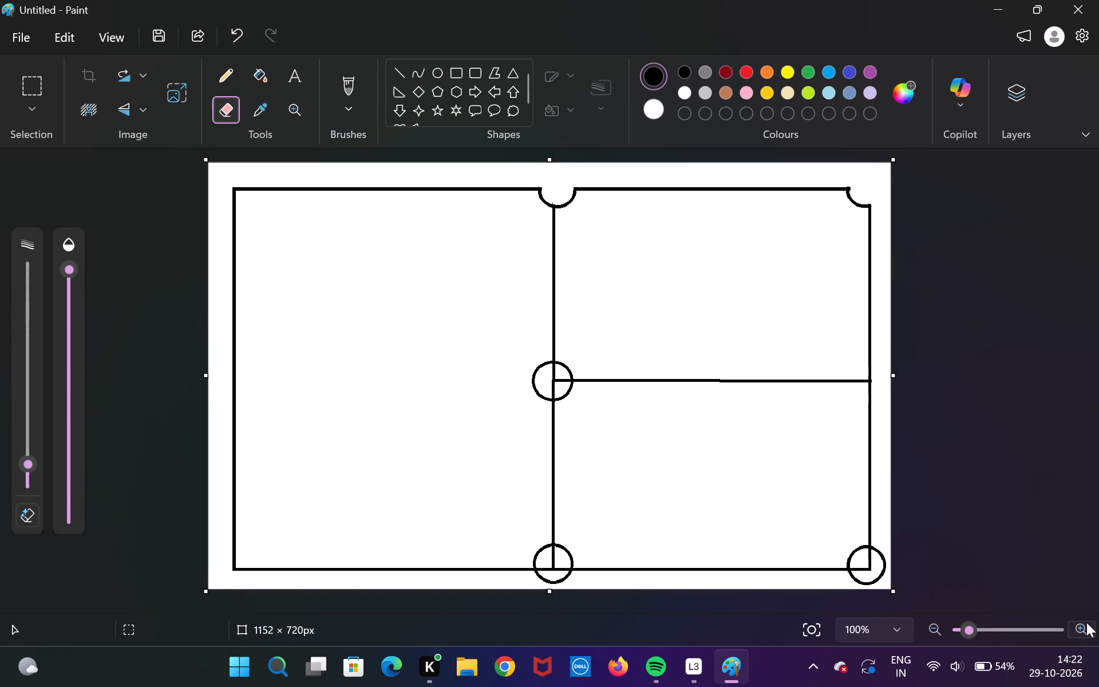
{"action": "triple_click", "coordinate": [1086, 622]}
{"action": "double_click", "coordinate": [1086, 622]}
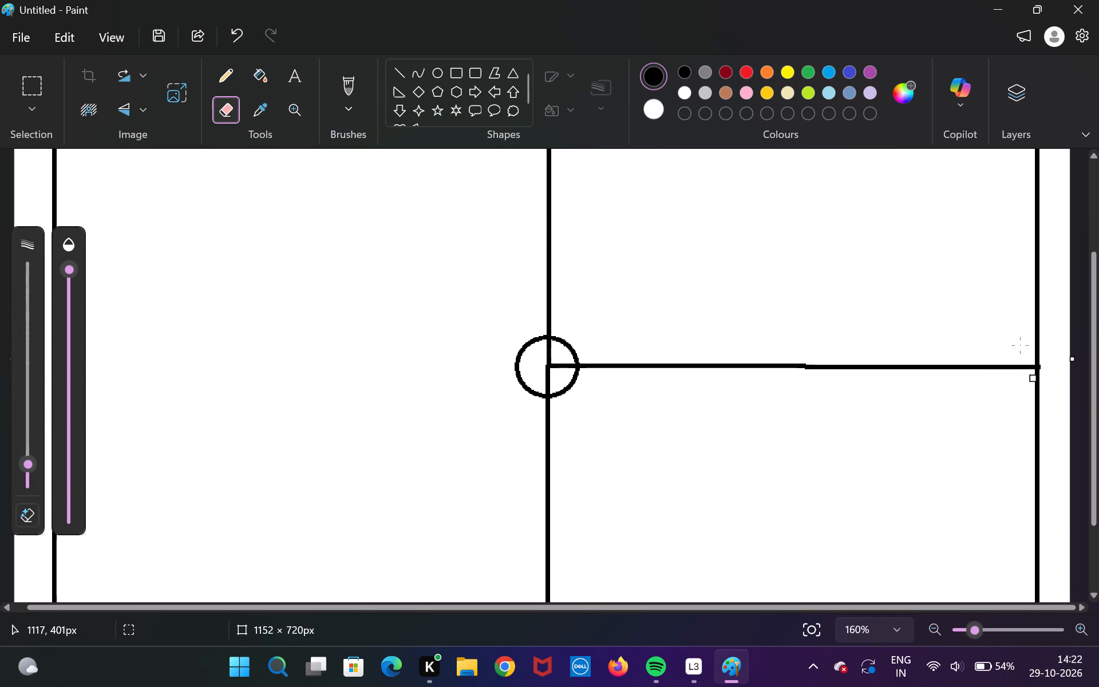
{"action": "left_click", "coordinate": [1093, 155]}
{"action": "left_click", "coordinate": [1093, 155]}
{"action": "triple_click", "coordinate": [1093, 155]}
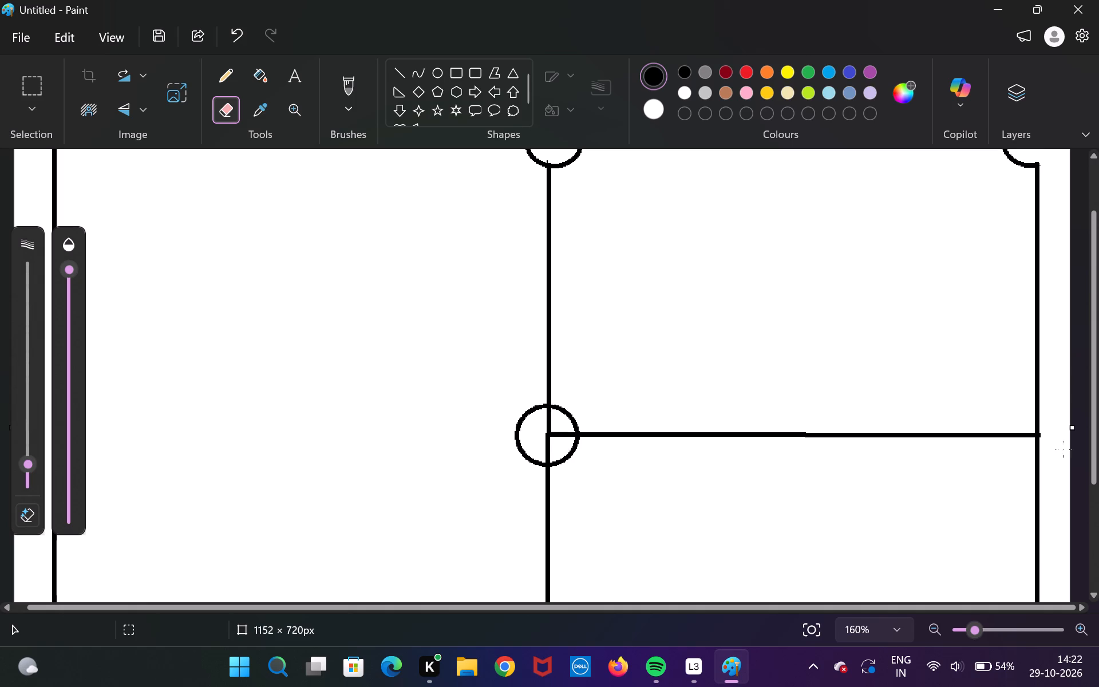
{"action": "left_click", "coordinate": [1073, 626]}
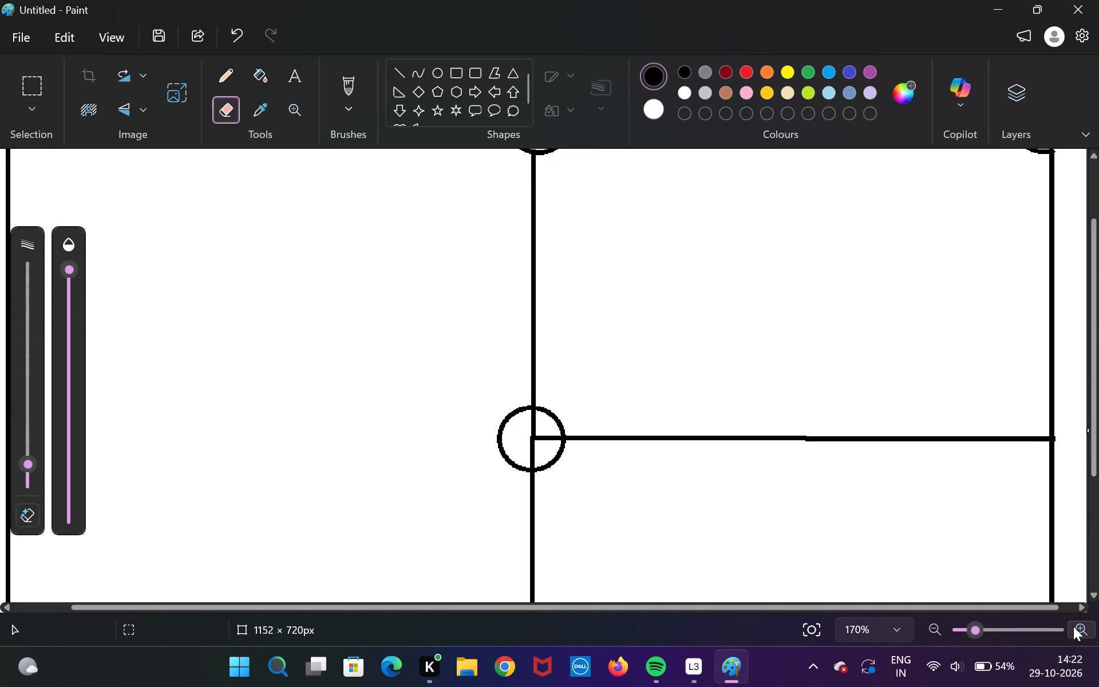
{"action": "left_click", "coordinate": [1073, 626]}
{"action": "double_click", "coordinate": [1073, 626]}
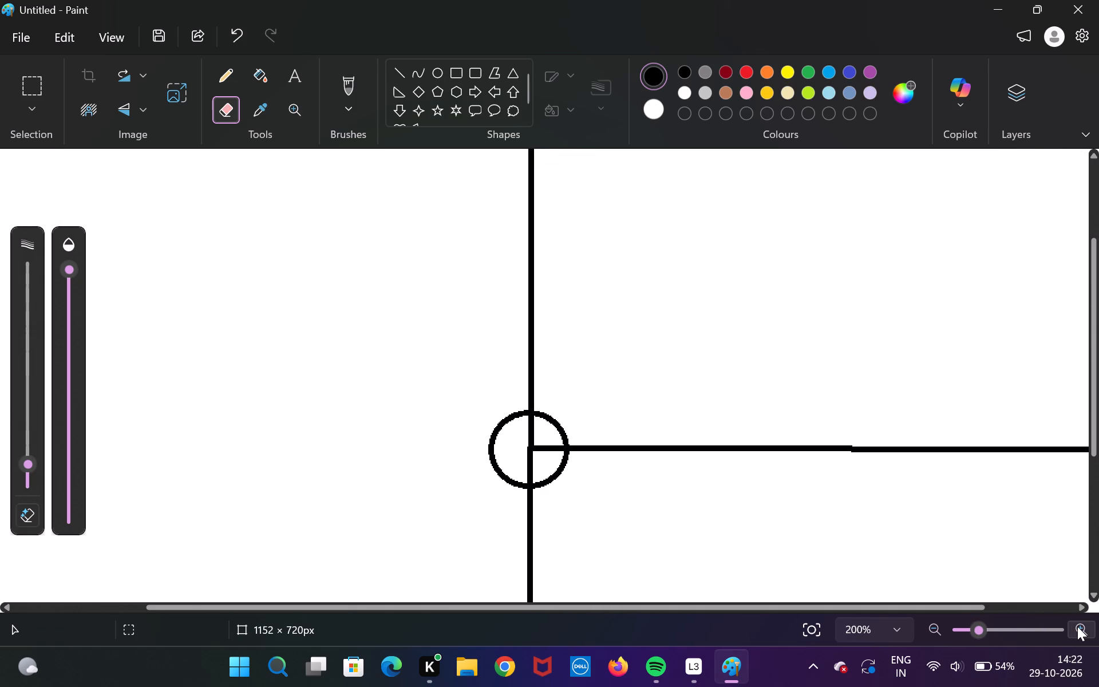
{"action": "triple_click", "coordinate": [1077, 626]}
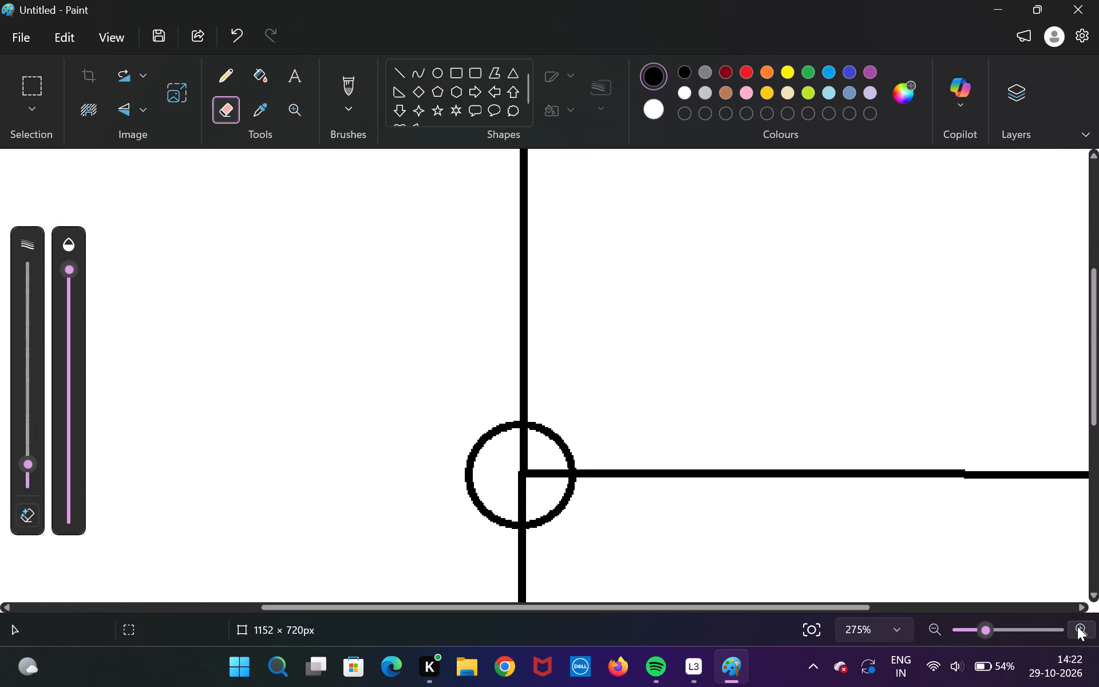
{"action": "left_click", "coordinate": [1077, 626]}
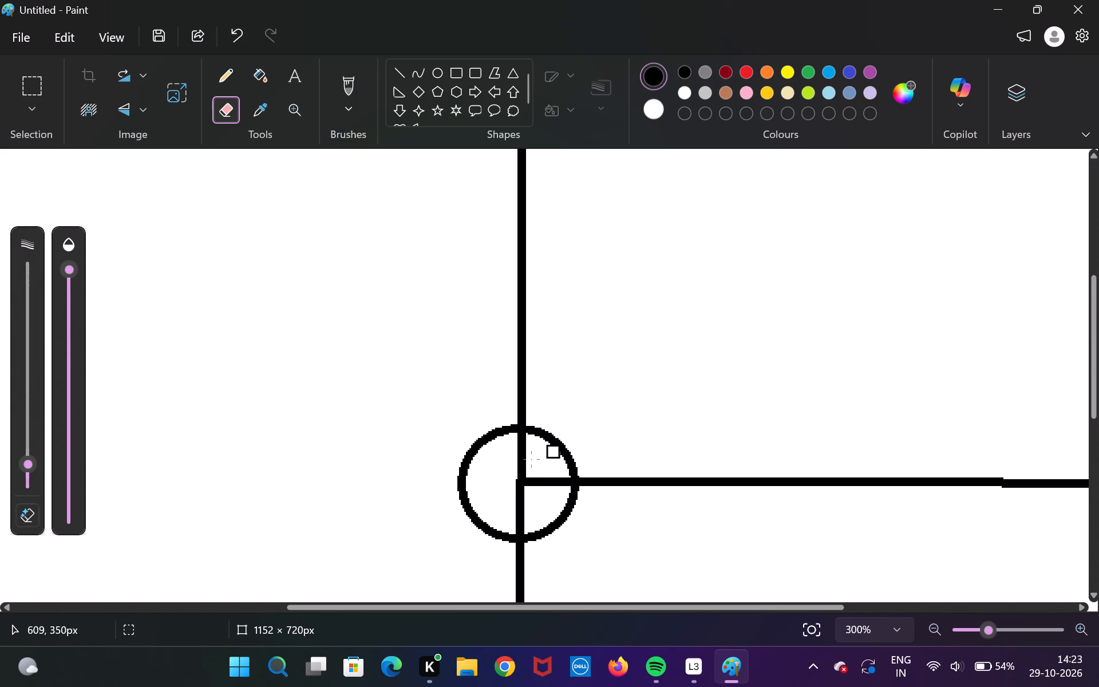
{"action": "left_click_drag", "start_coordinate": [524, 457], "coordinate": [524, 453]}
{"action": "left_click_drag", "start_coordinate": [524, 453], "coordinate": [523, 445]}
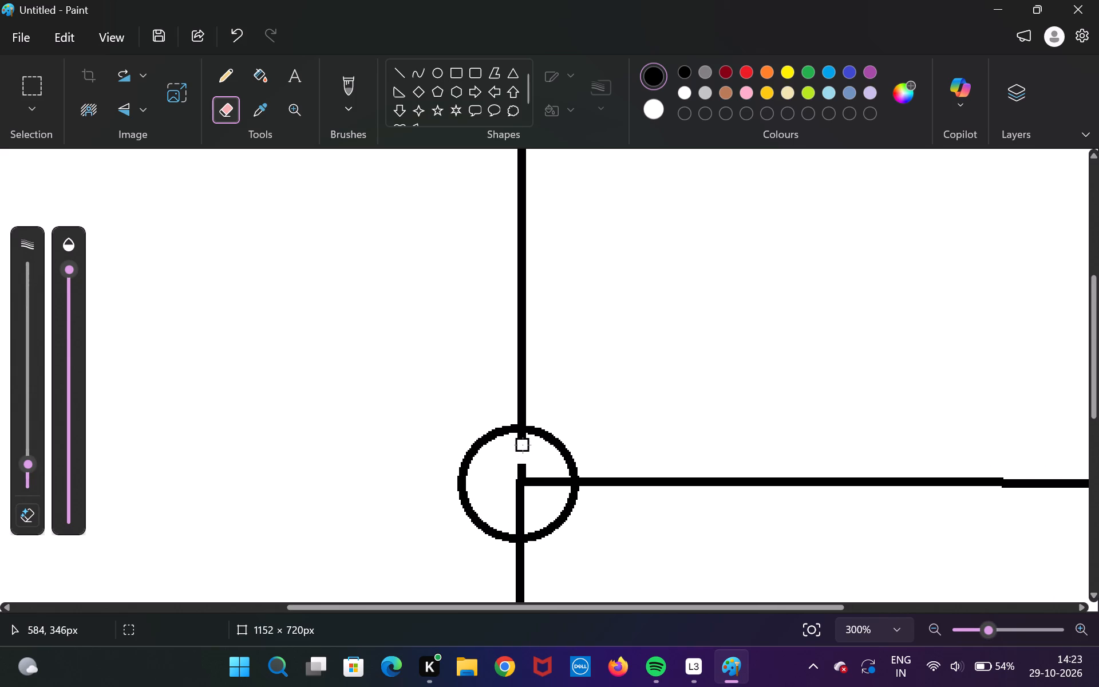
{"action": "left_click_drag", "start_coordinate": [523, 445], "coordinate": [521, 447]}
{"action": "left_click_drag", "start_coordinate": [521, 447], "coordinate": [533, 487]}
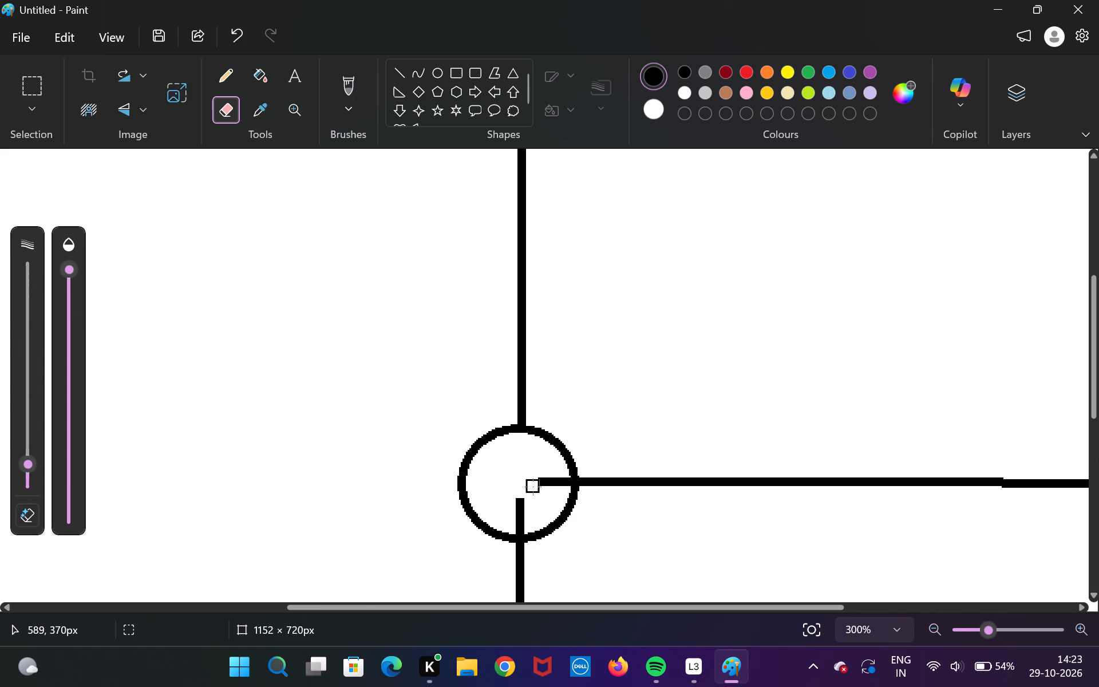
{"action": "left_click_drag", "start_coordinate": [533, 487], "coordinate": [554, 484]}
{"action": "left_click_drag", "start_coordinate": [554, 484], "coordinate": [558, 483]}
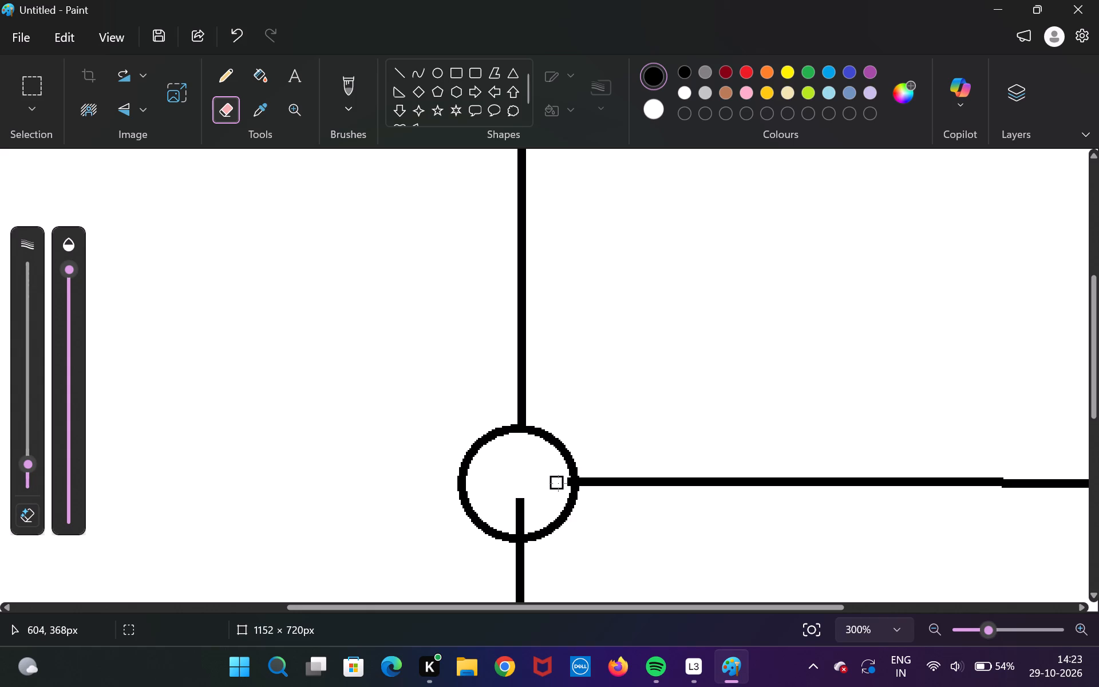
{"action": "left_click_drag", "start_coordinate": [558, 483], "coordinate": [524, 490]}
{"action": "left_click_drag", "start_coordinate": [524, 490], "coordinate": [520, 515]}
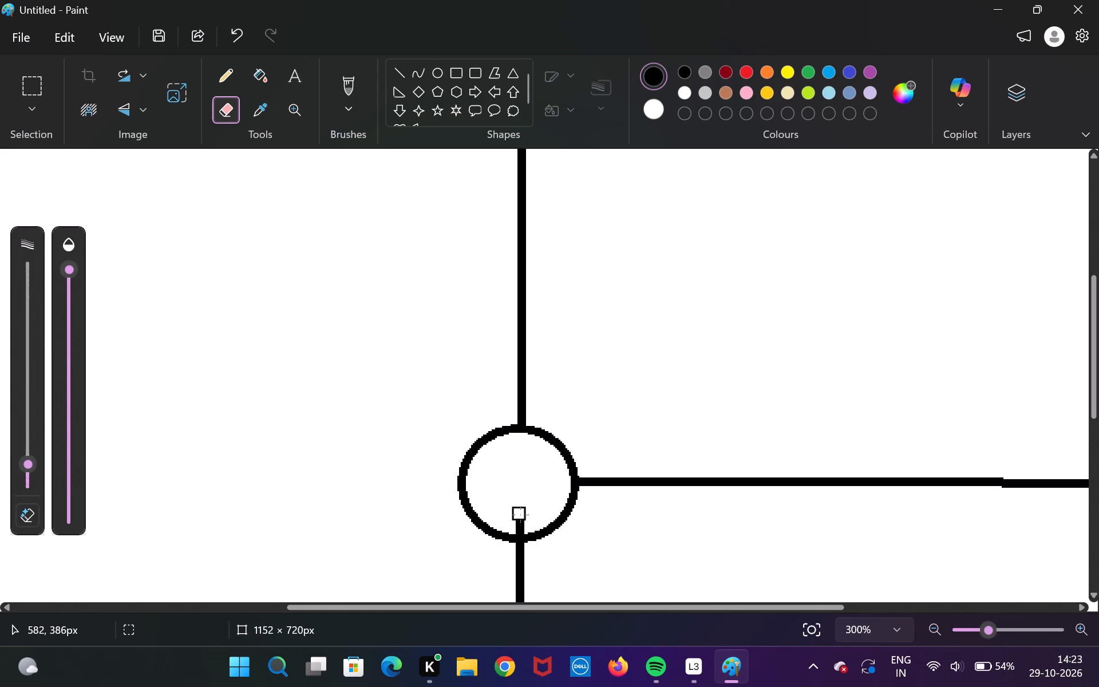
{"action": "left_click_drag", "start_coordinate": [520, 515], "coordinate": [521, 522]}
{"action": "left_click_drag", "start_coordinate": [521, 522], "coordinate": [520, 523]}
{"action": "left_click_drag", "start_coordinate": [520, 523], "coordinate": [521, 522]}
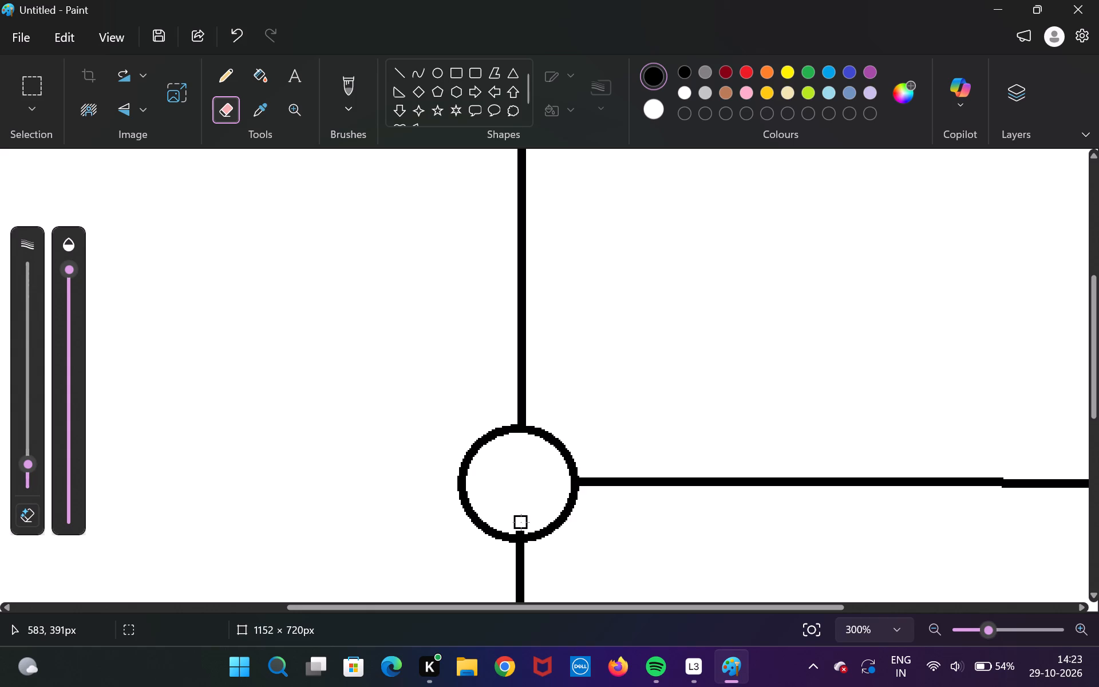
{"action": "left_click_drag", "start_coordinate": [521, 522], "coordinate": [518, 520]}
Erase the half of the dividers' junction ellipse left of the vertical divider, leaving an arc that bulges toward the horizontal divider.
{"action": "left_click_drag", "start_coordinate": [518, 520], "coordinate": [484, 503]}
{"action": "left_click_drag", "start_coordinate": [484, 503], "coordinate": [497, 522]}
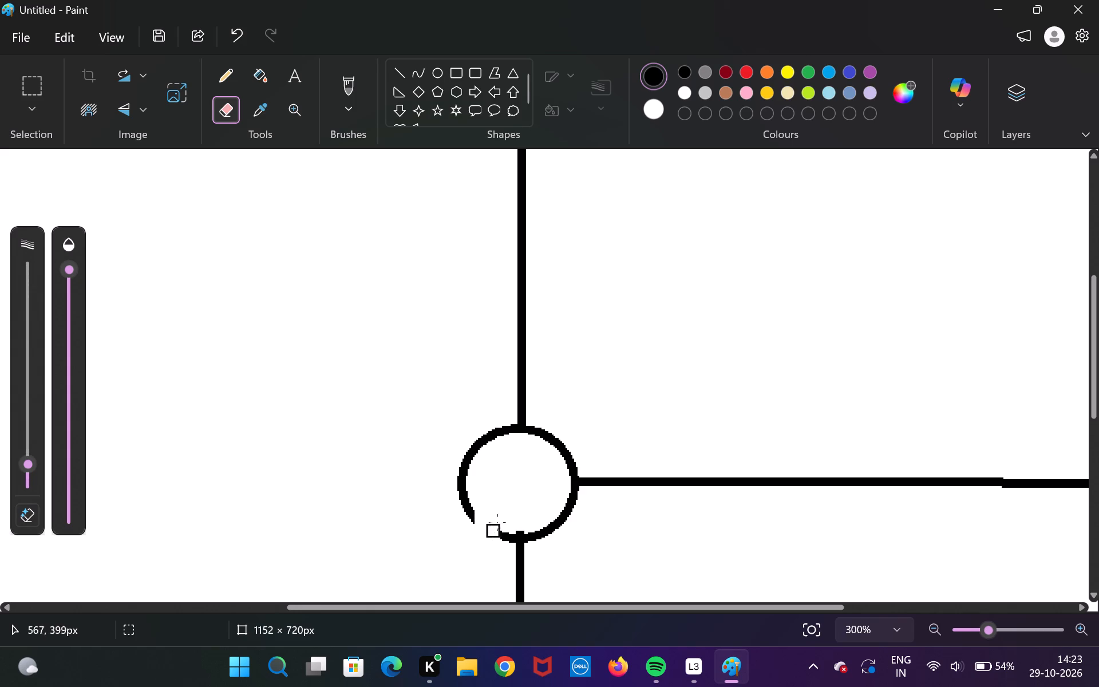
{"action": "left_click_drag", "start_coordinate": [497, 522], "coordinate": [505, 539]}
{"action": "left_click_drag", "start_coordinate": [505, 539], "coordinate": [508, 532]}
{"action": "left_click_drag", "start_coordinate": [508, 532], "coordinate": [520, 528]}
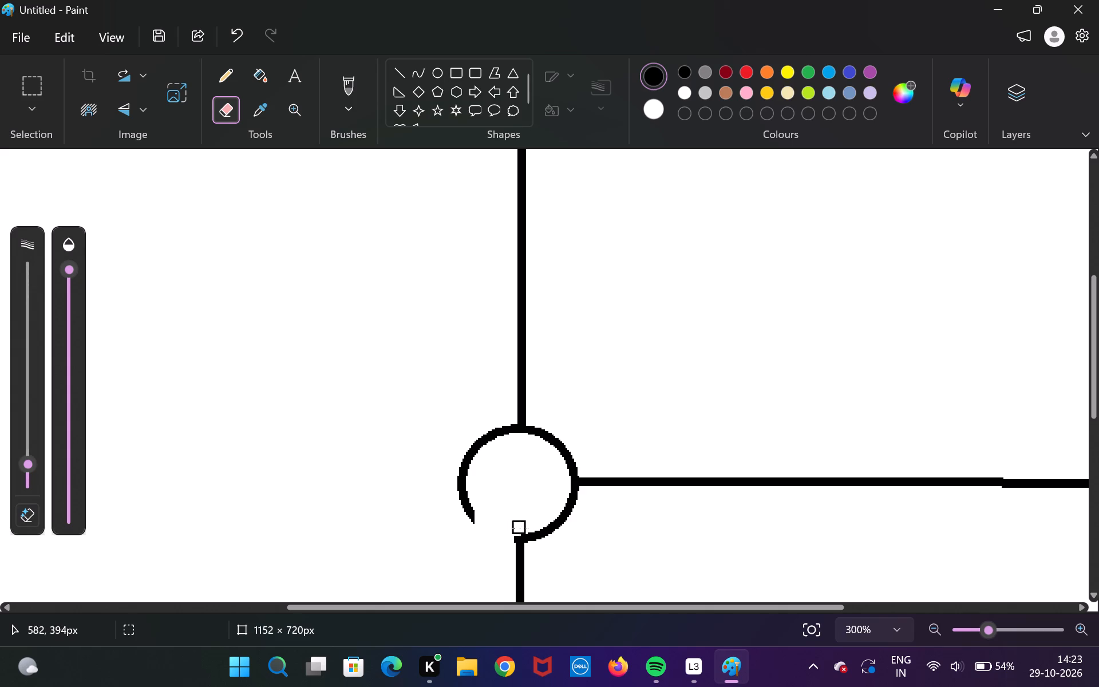
{"action": "left_click_drag", "start_coordinate": [520, 528], "coordinate": [505, 495]}
{"action": "left_click_drag", "start_coordinate": [505, 495], "coordinate": [499, 459]}
{"action": "left_click_drag", "start_coordinate": [499, 459], "coordinate": [508, 427]}
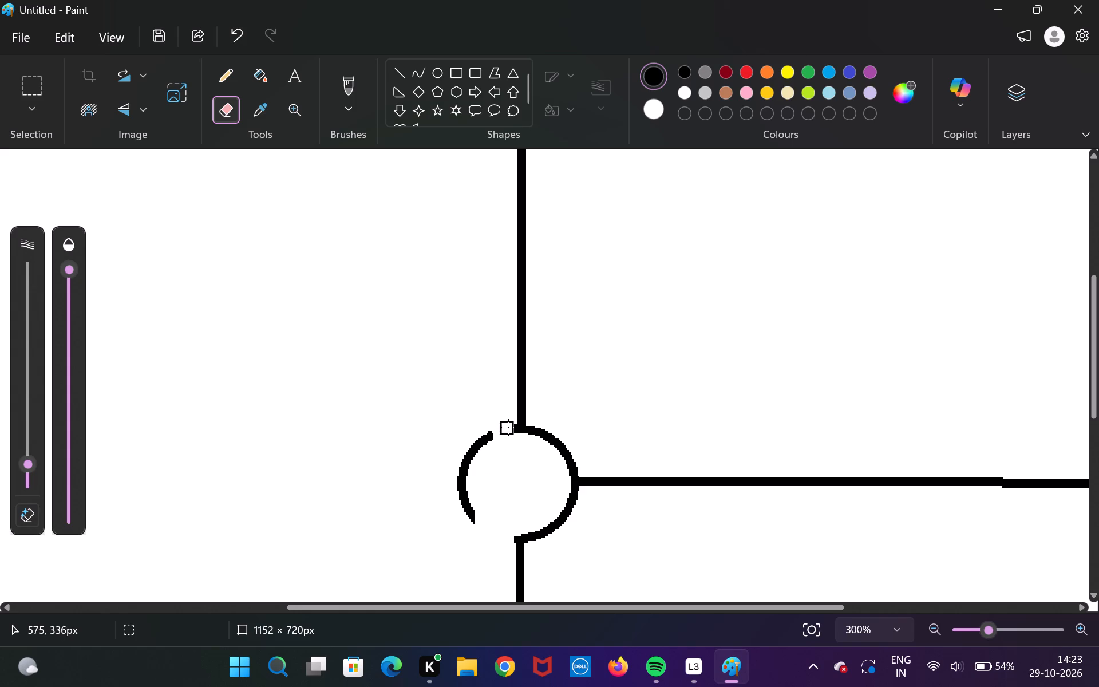
{"action": "left_click_drag", "start_coordinate": [508, 427], "coordinate": [510, 429]}
{"action": "left_click_drag", "start_coordinate": [510, 429], "coordinate": [489, 435]}
{"action": "left_click_drag", "start_coordinate": [489, 435], "coordinate": [472, 519]}
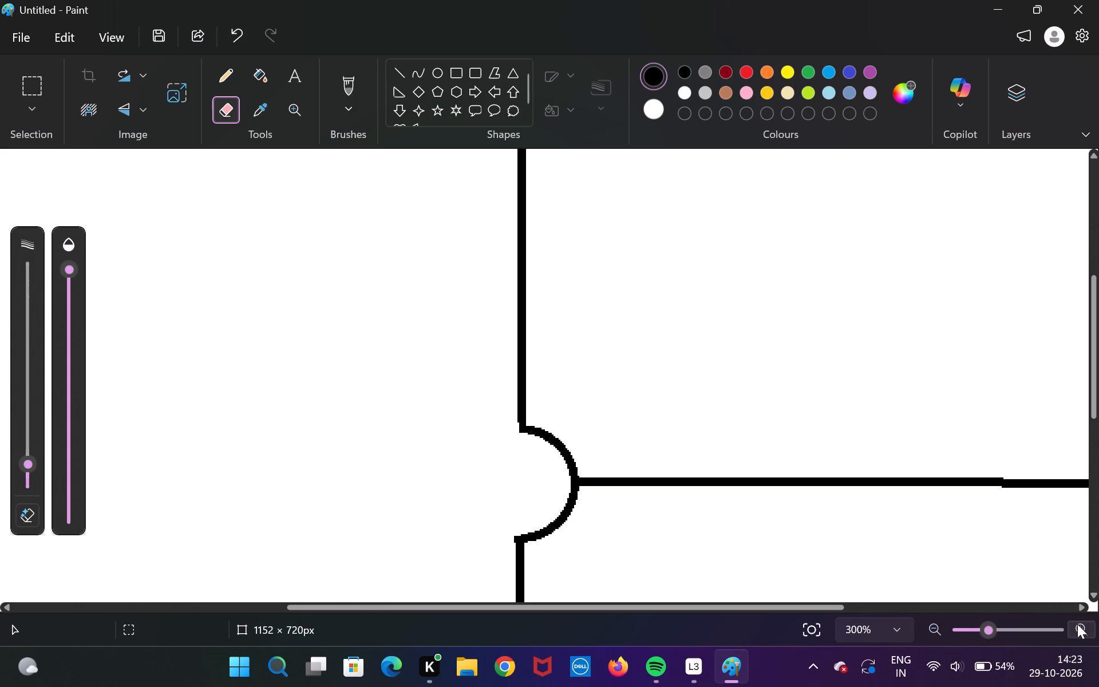
Erase the vertical divider and bottom edge segments that lie inside the ellipse at their junction.
{"action": "triple_click", "coordinate": [934, 625]}
{"action": "triple_click", "coordinate": [934, 625]}
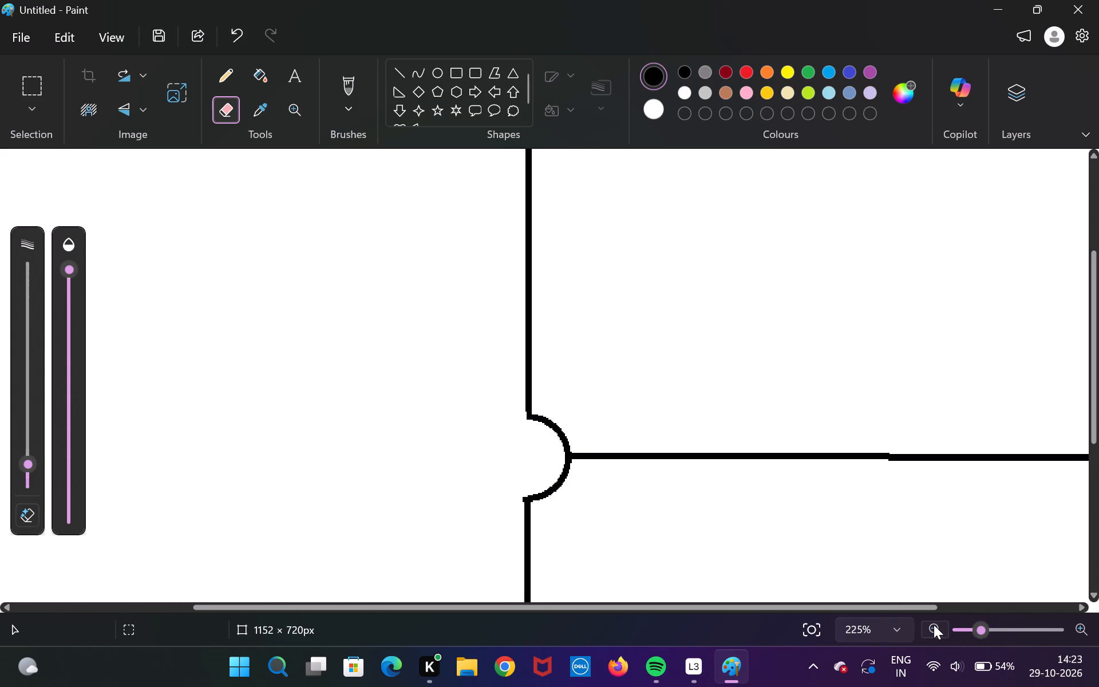
{"action": "left_click", "coordinate": [934, 625]}
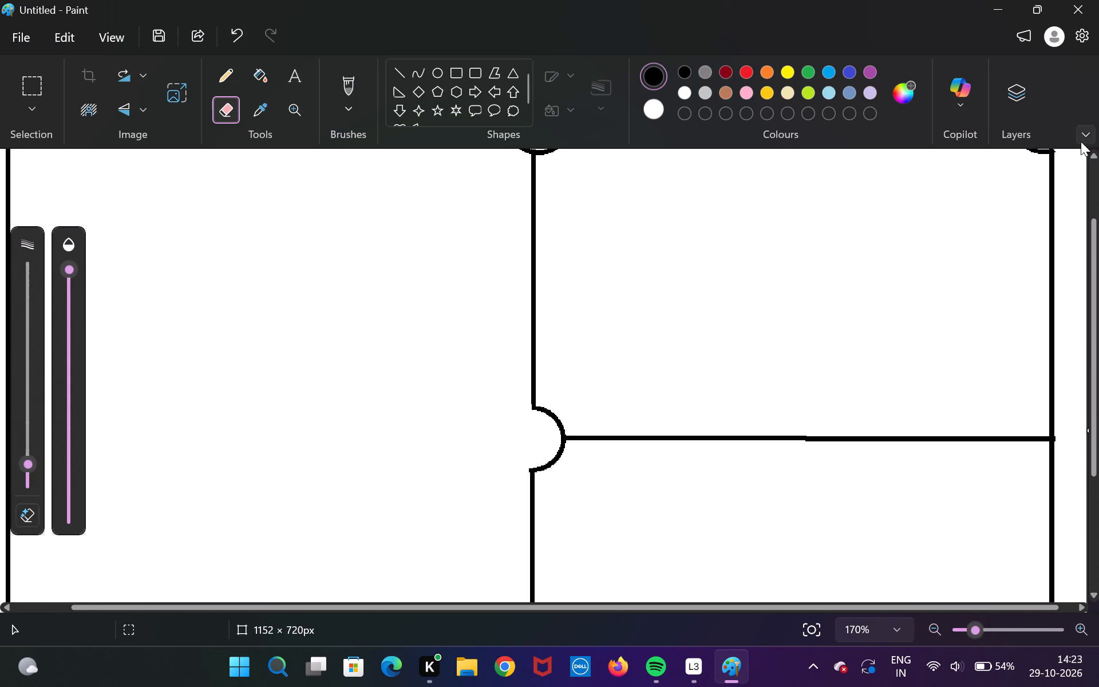
{"action": "triple_click", "coordinate": [1091, 156]}
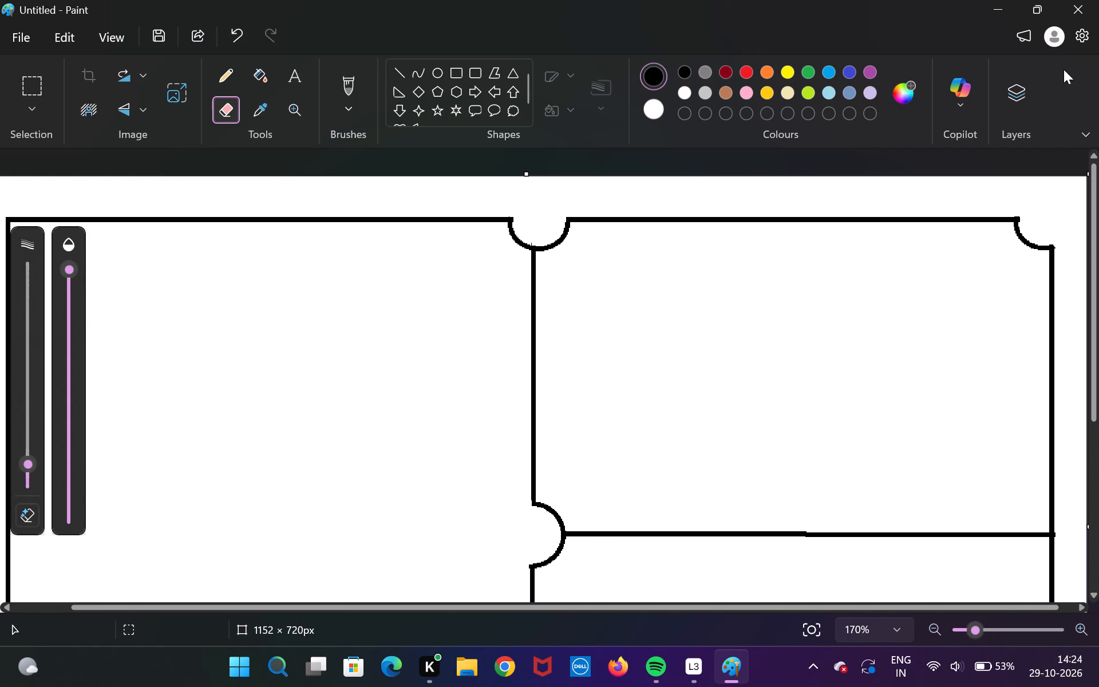
{"action": "triple_click", "coordinate": [1092, 594]}
{"action": "triple_click", "coordinate": [1092, 594]}
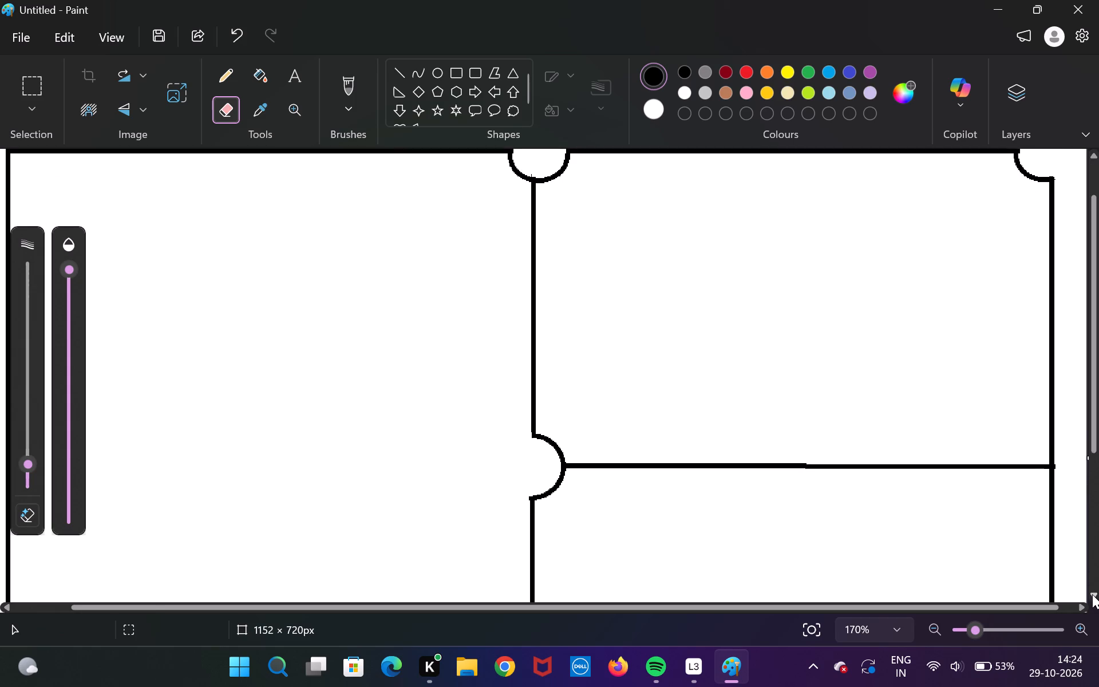
{"action": "triple_click", "coordinate": [1092, 594]}
{"action": "triple_click", "coordinate": [1092, 594]}
{"action": "left_click", "coordinate": [1092, 594]}
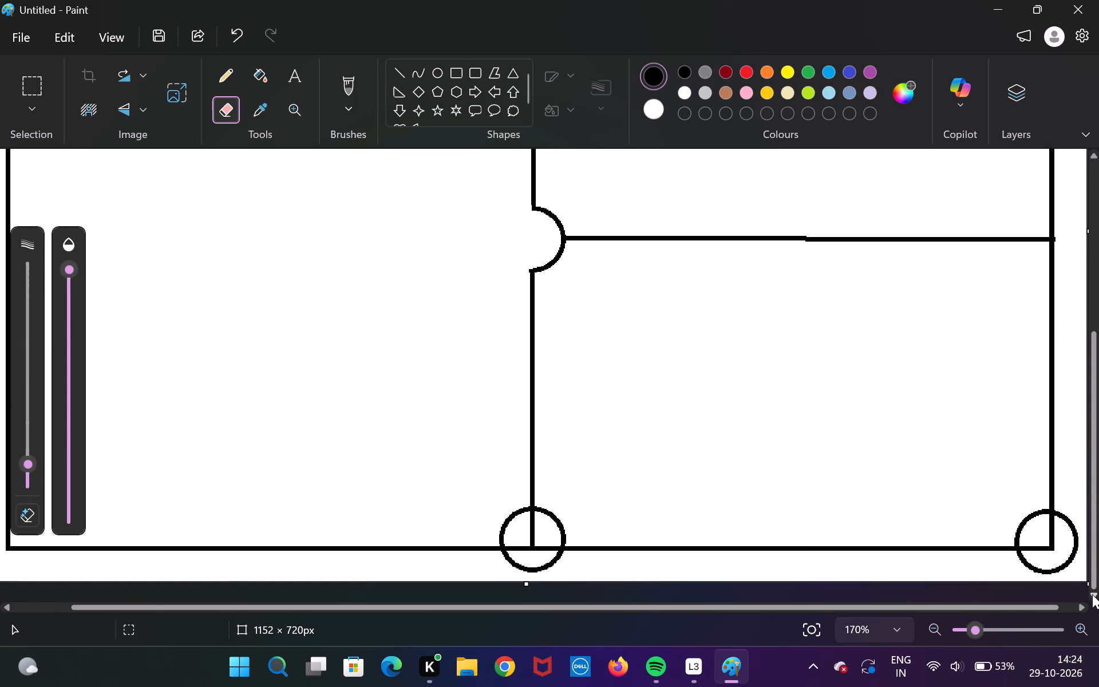
{"action": "triple_click", "coordinate": [1081, 630]}
{"action": "triple_click", "coordinate": [1081, 630]}
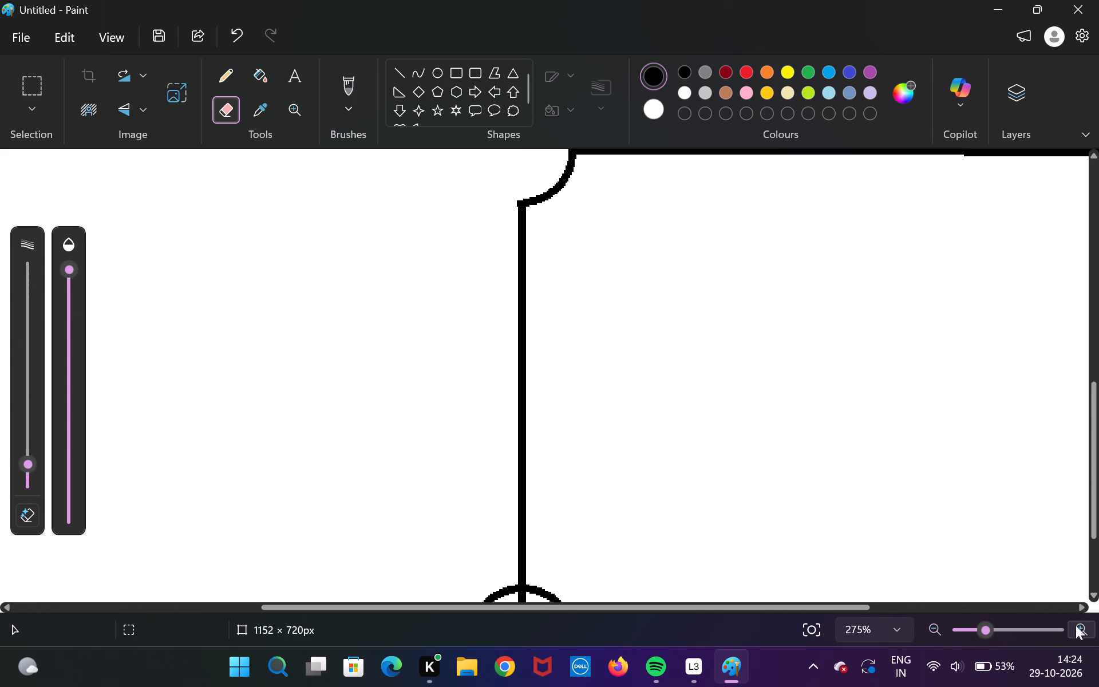
{"action": "triple_click", "coordinate": [1095, 594]}
{"action": "left_click", "coordinate": [1095, 594]}
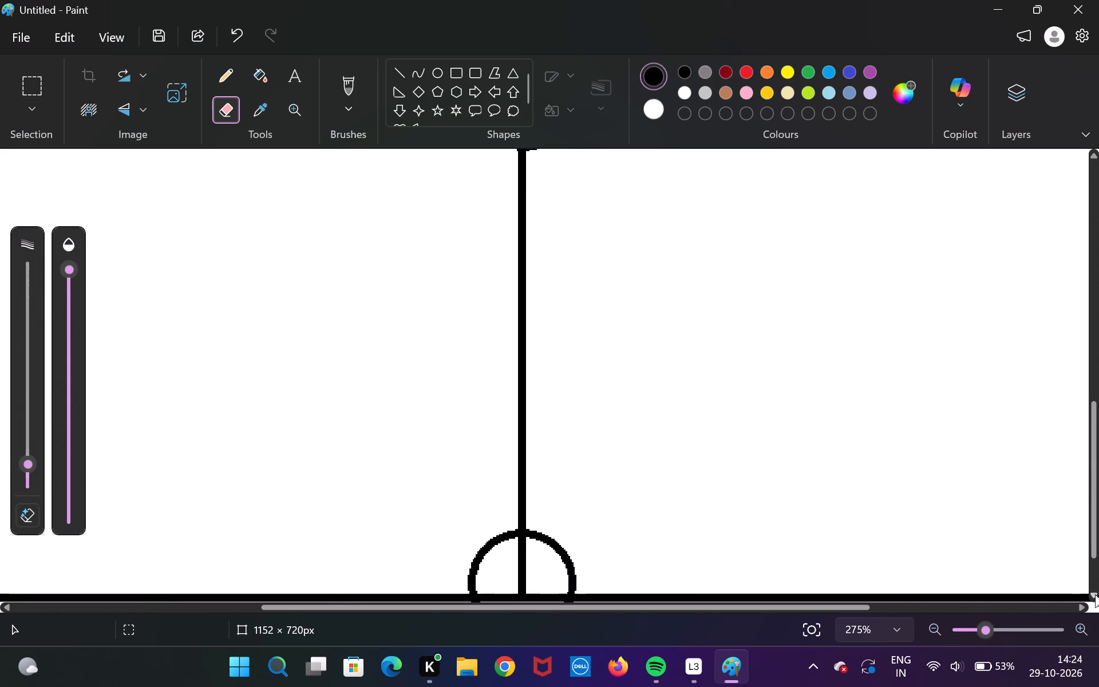
{"action": "double_click", "coordinate": [1095, 594]}
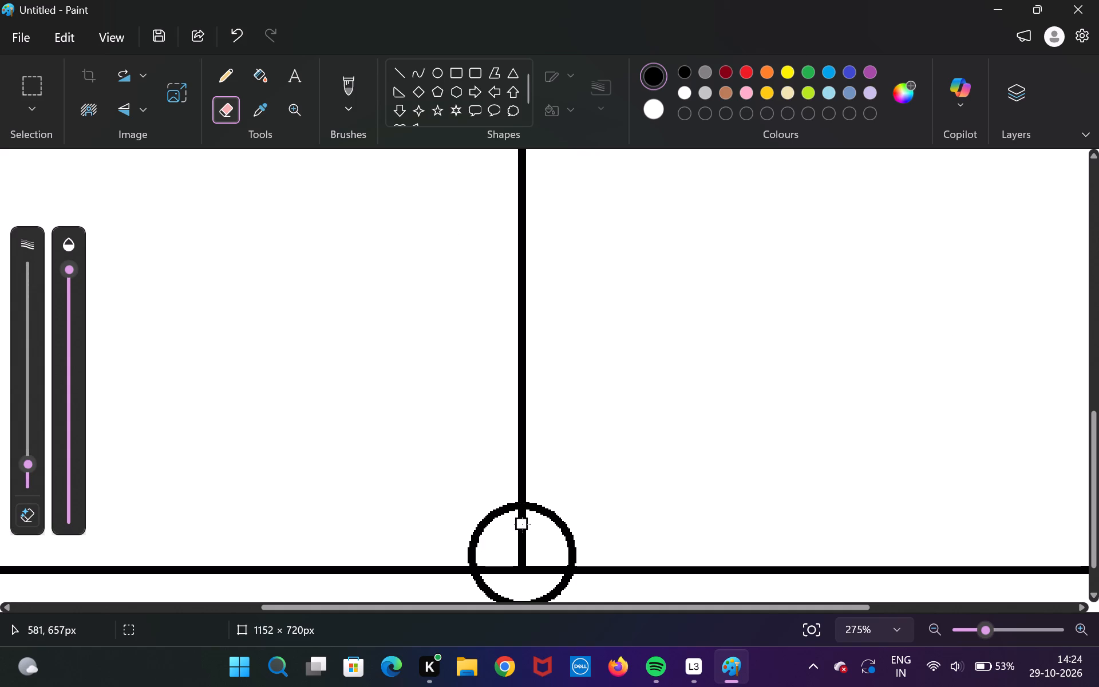
{"action": "left_click_drag", "start_coordinate": [524, 522], "coordinate": [523, 522]}
{"action": "left_click_drag", "start_coordinate": [523, 522], "coordinate": [521, 564]}
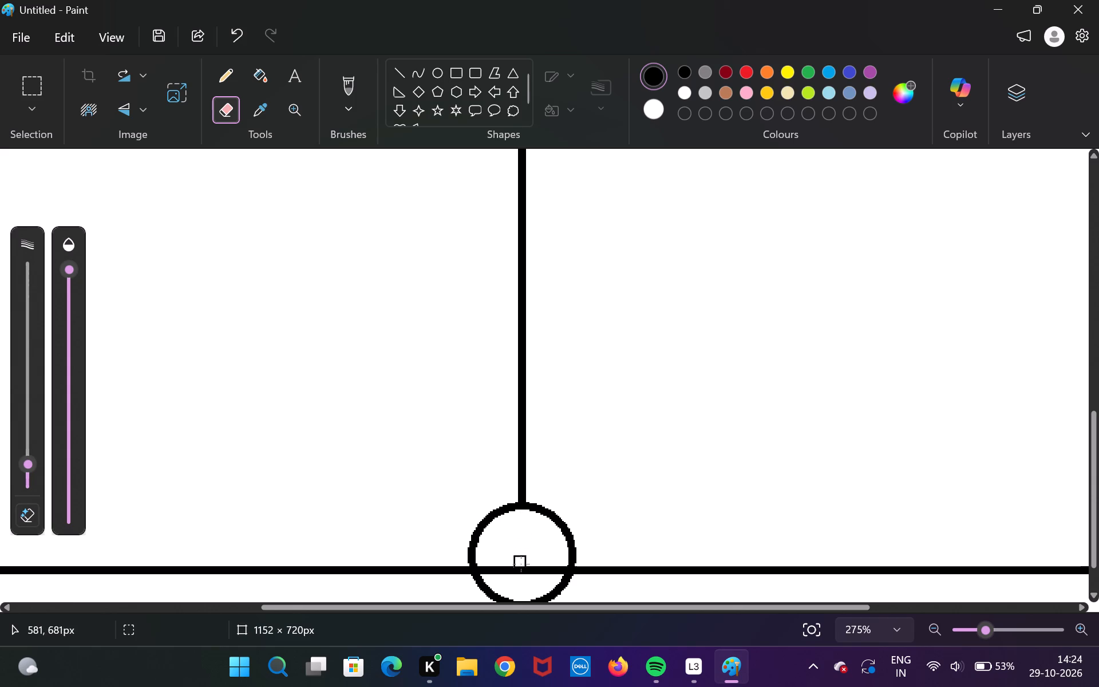
{"action": "left_click_drag", "start_coordinate": [521, 564], "coordinate": [521, 572]}
{"action": "left_click_drag", "start_coordinate": [521, 572], "coordinate": [547, 574]}
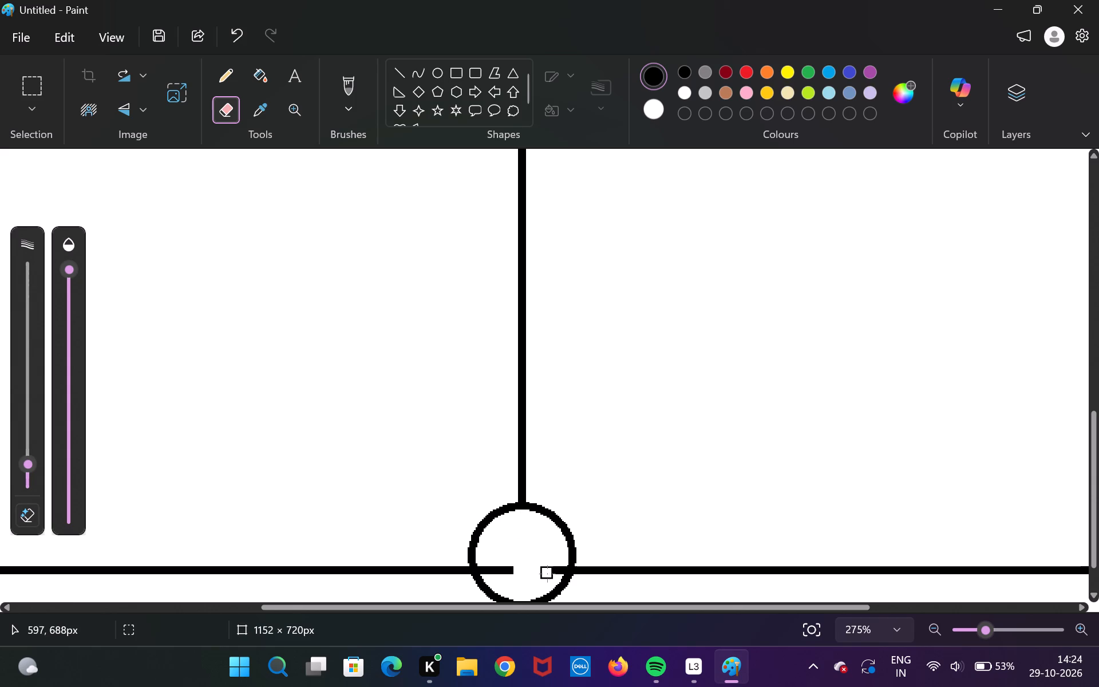
{"action": "left_click_drag", "start_coordinate": [547, 574], "coordinate": [556, 571]}
{"action": "left_click_drag", "start_coordinate": [556, 571], "coordinate": [560, 566]}
{"action": "left_click_drag", "start_coordinate": [560, 566], "coordinate": [559, 566]}
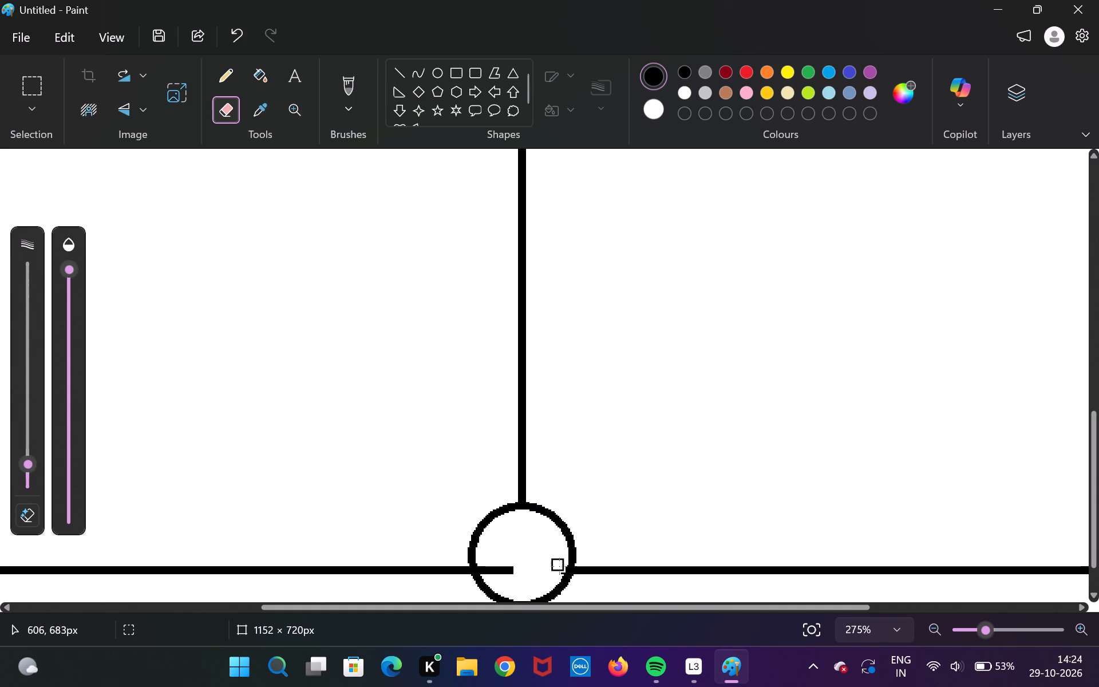
{"action": "left_click_drag", "start_coordinate": [559, 566], "coordinate": [515, 571]}
{"action": "left_click_drag", "start_coordinate": [515, 571], "coordinate": [489, 567]}
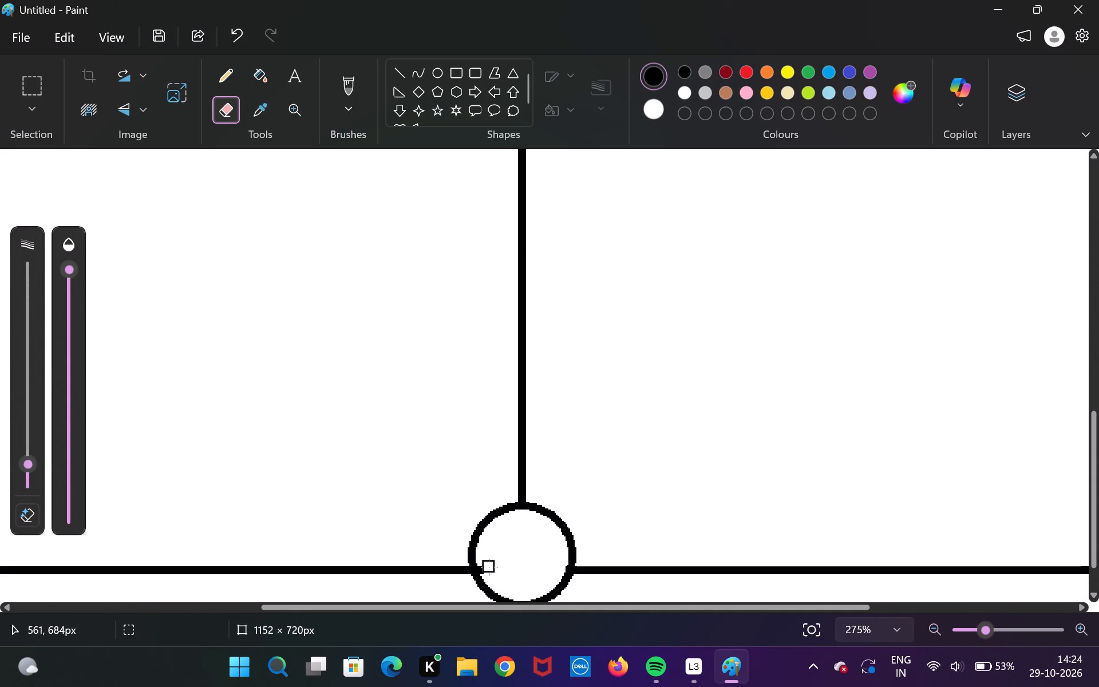
{"action": "left_click_drag", "start_coordinate": [489, 567], "coordinate": [485, 571]}
Erase the part of the ellipse below the frame's bottom edge at the vertical divider, leaving an upward arch.
{"action": "left_click_drag", "start_coordinate": [485, 571], "coordinate": [482, 581]}
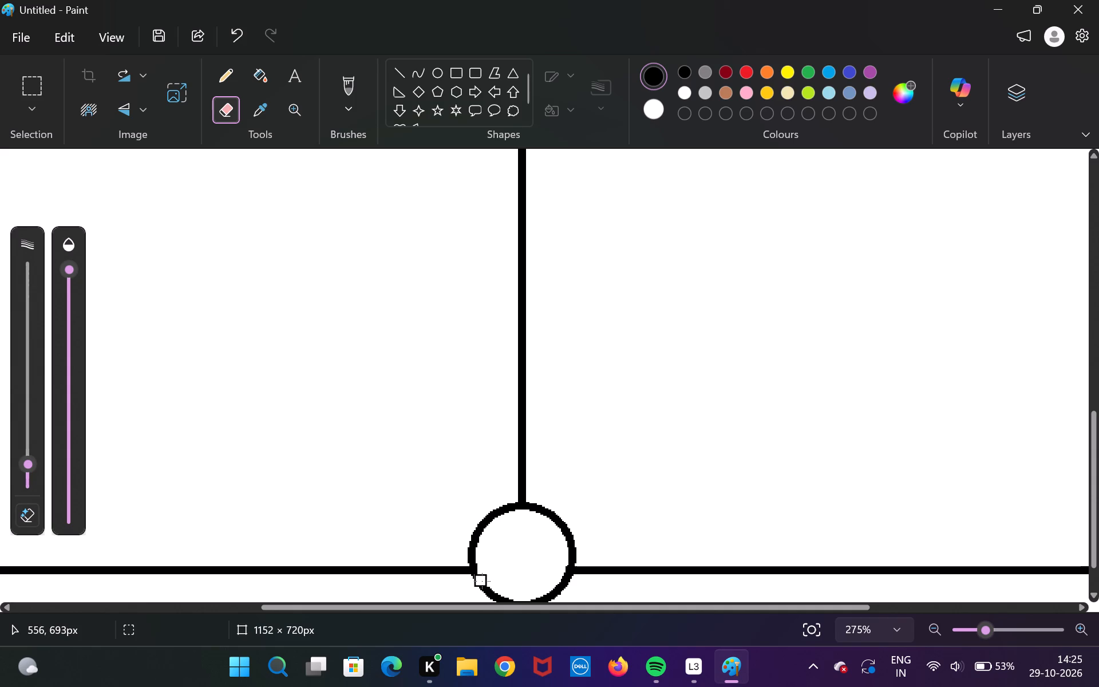
{"action": "left_click_drag", "start_coordinate": [482, 581], "coordinate": [485, 588]}
{"action": "left_click_drag", "start_coordinate": [485, 588], "coordinate": [524, 605]}
{"action": "left_click_drag", "start_coordinate": [524, 605], "coordinate": [552, 592]}
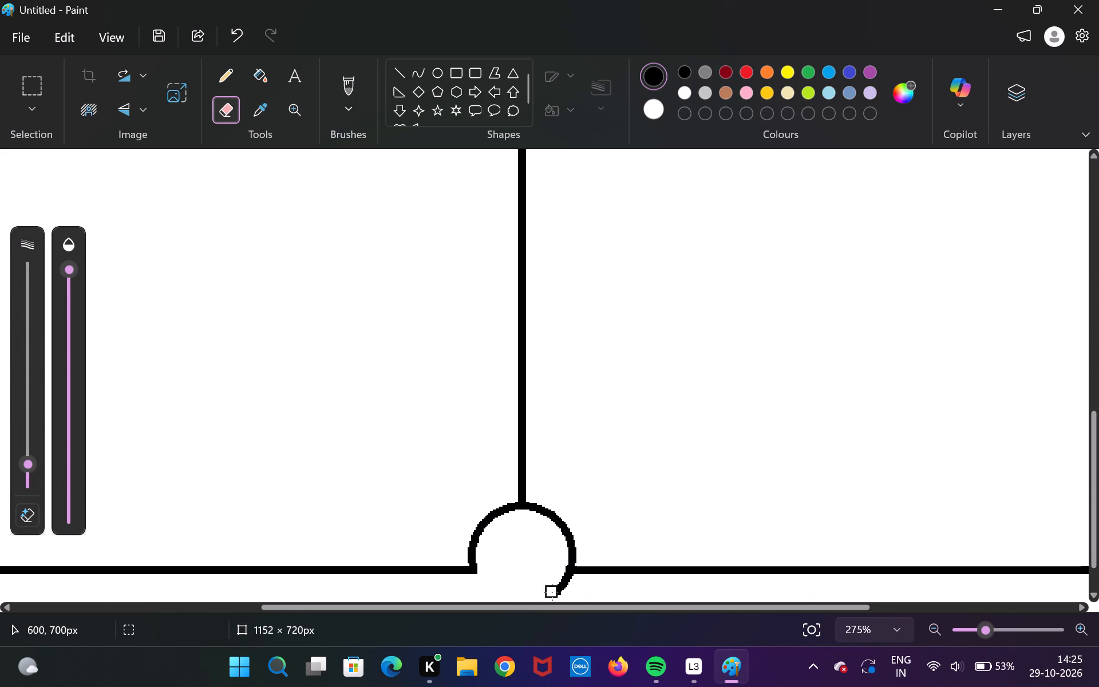
{"action": "left_click_drag", "start_coordinate": [552, 592], "coordinate": [574, 584]}
{"action": "left_click_drag", "start_coordinate": [574, 584], "coordinate": [557, 580]}
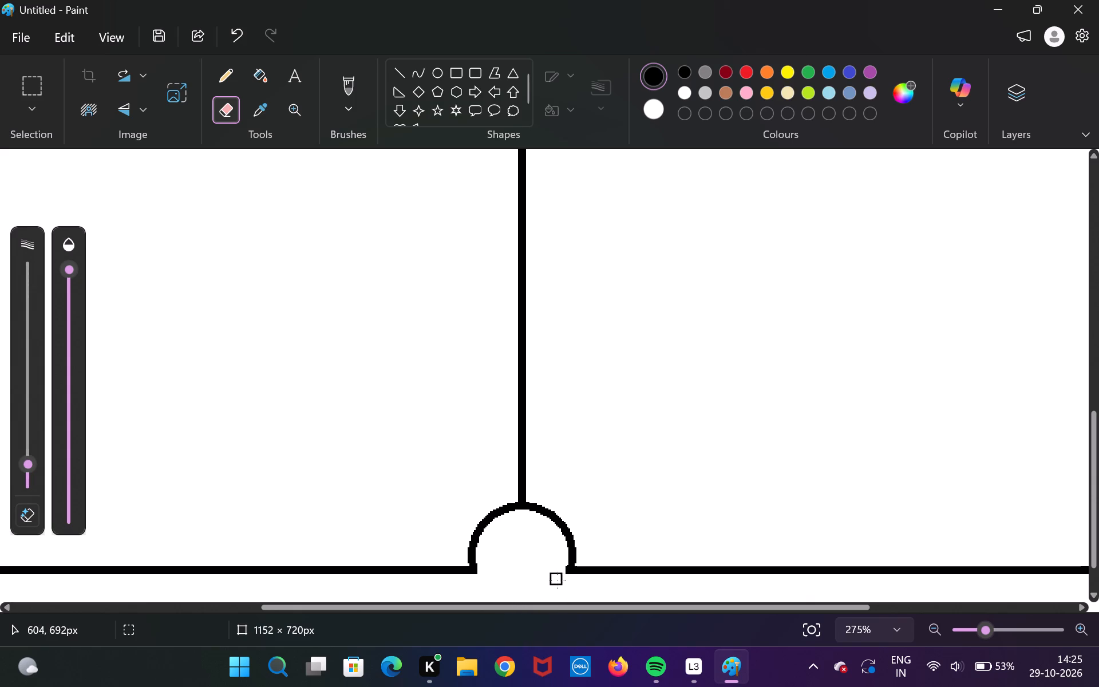
Erase the leftover stub of the bottom edge inside the right end of the arch below the vertical divider.
{"action": "left_click_drag", "start_coordinate": [557, 580], "coordinate": [565, 582]}
{"action": "left_click_drag", "start_coordinate": [565, 582], "coordinate": [559, 574]}
{"action": "left_click_drag", "start_coordinate": [559, 574], "coordinate": [638, 610]}
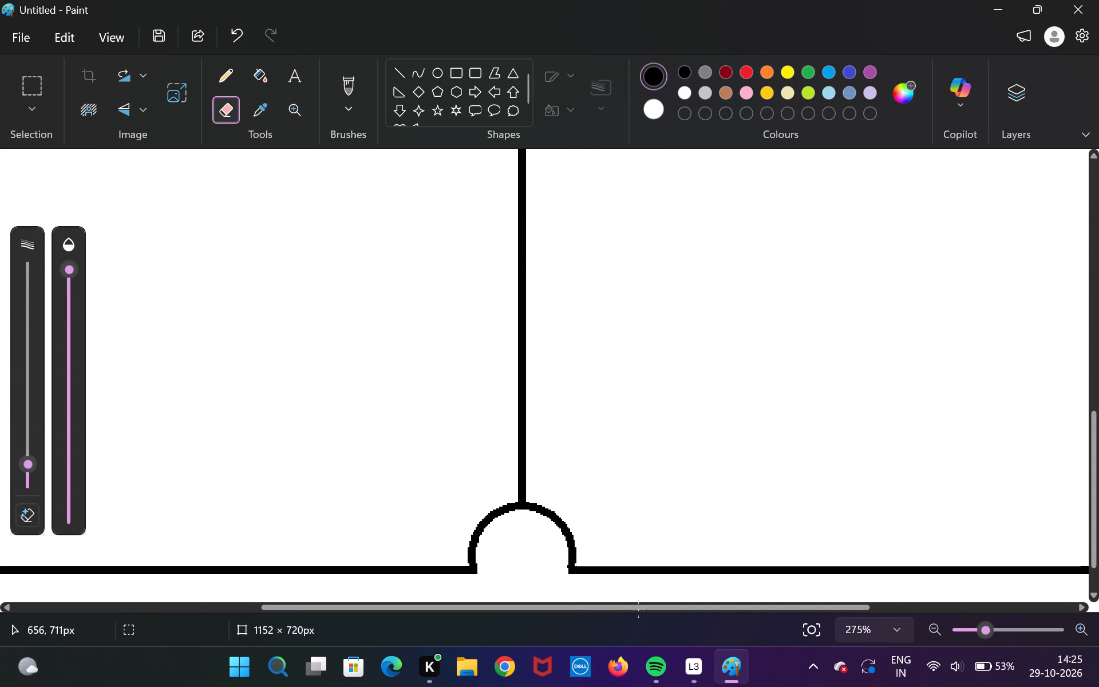
Erase the bottom edge and right edge segments that lie inside the ellipse at the frame's bottom-right corner.
{"action": "triple_click", "coordinate": [929, 633]}
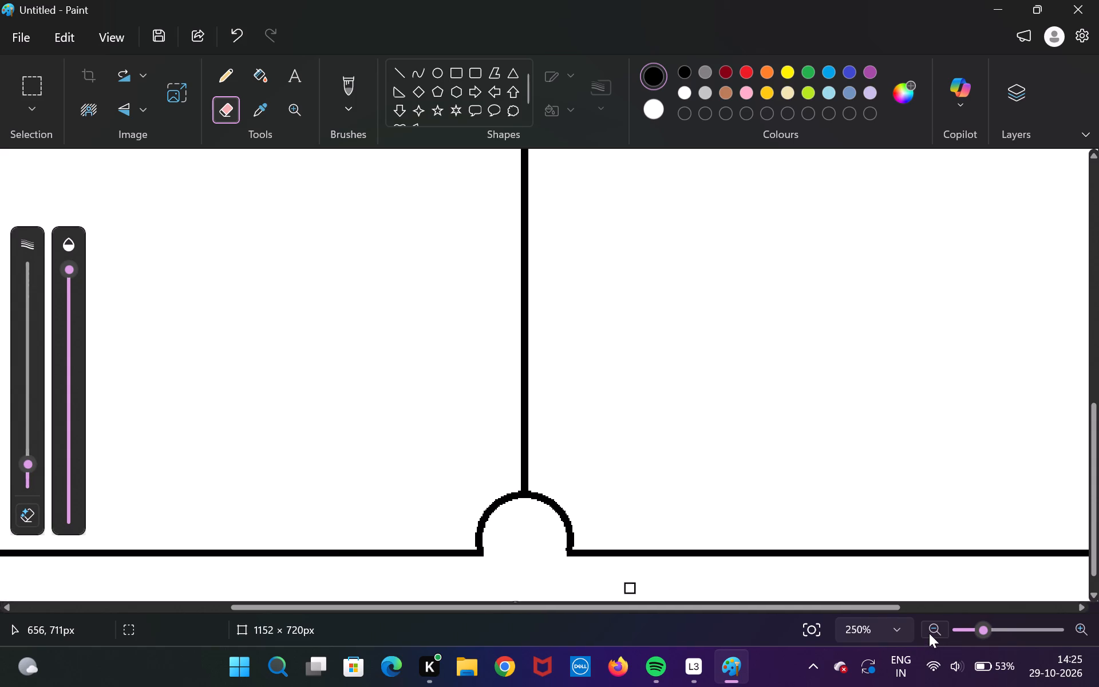
{"action": "triple_click", "coordinate": [929, 633]}
{"action": "double_click", "coordinate": [929, 633]}
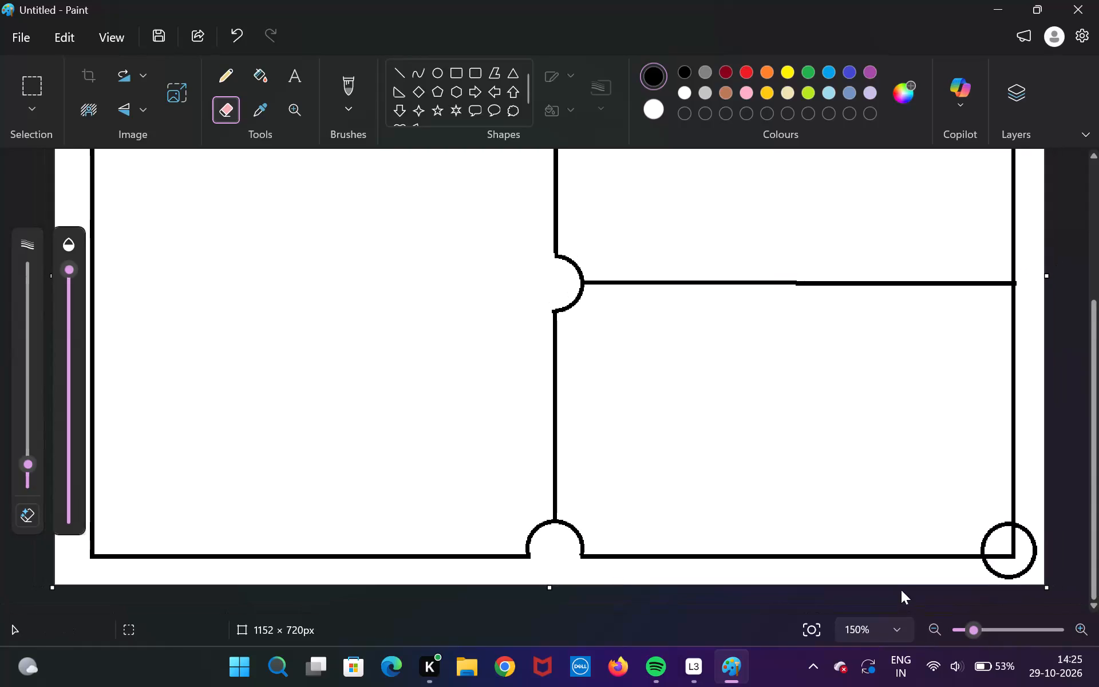
{"action": "left_click_drag", "start_coordinate": [898, 570], "coordinate": [912, 589]}
{"action": "scroll", "coordinate": [912, 589], "scroll_direction": "right", "scroll_amount": 2}
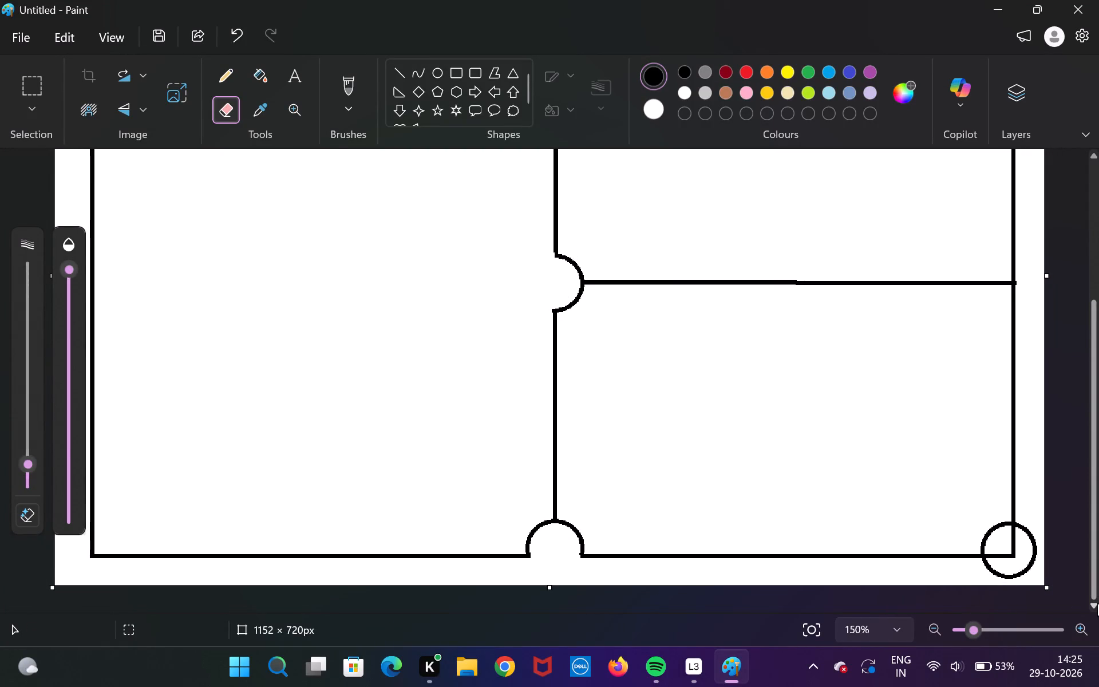
{"action": "left_click", "coordinate": [1096, 604]}
{"action": "left_click", "coordinate": [1098, 607]}
{"action": "left_click", "coordinate": [1035, 610]}
{"action": "left_click", "coordinate": [1090, 157]}
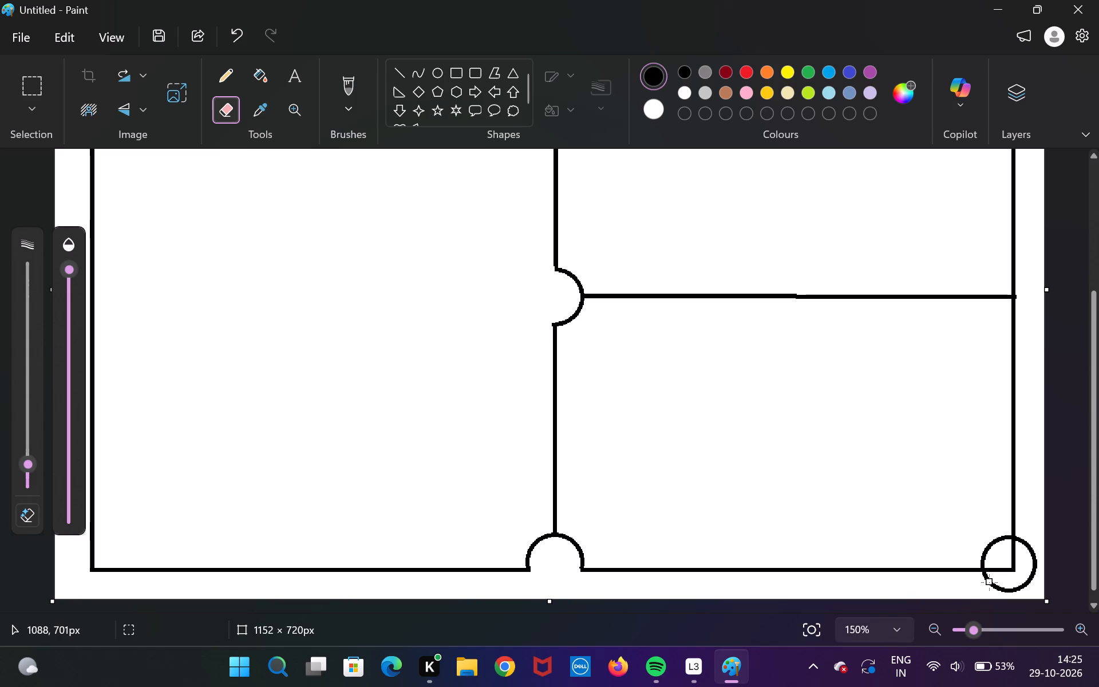
{"action": "double_click", "coordinate": [1073, 627]}
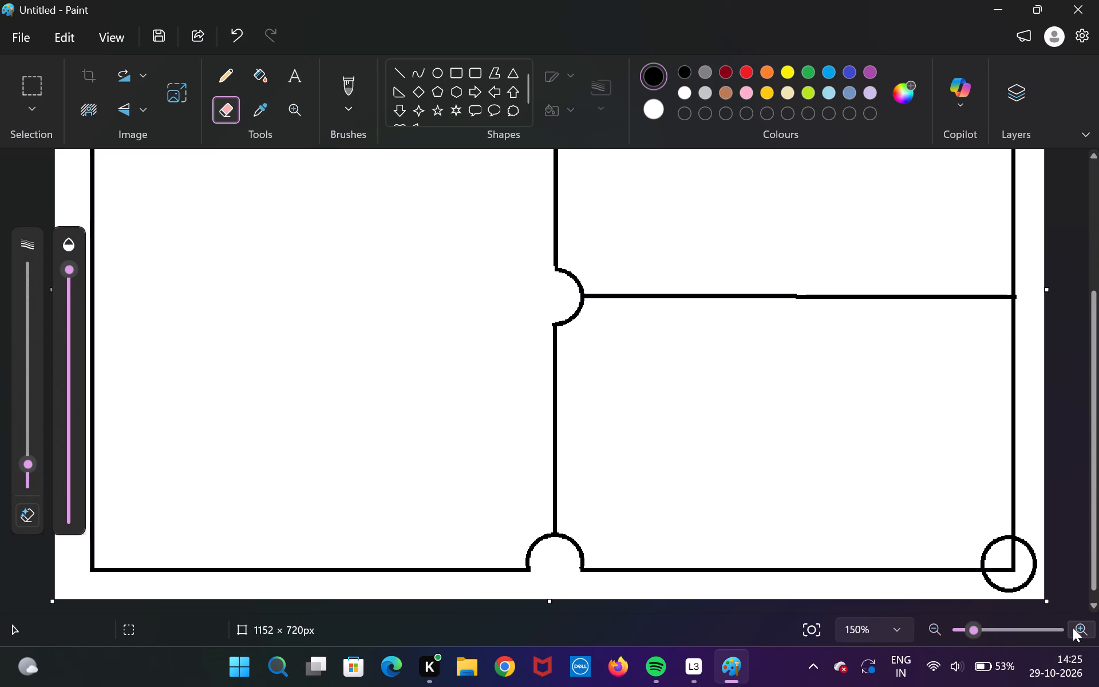
{"action": "triple_click", "coordinate": [1073, 627]}
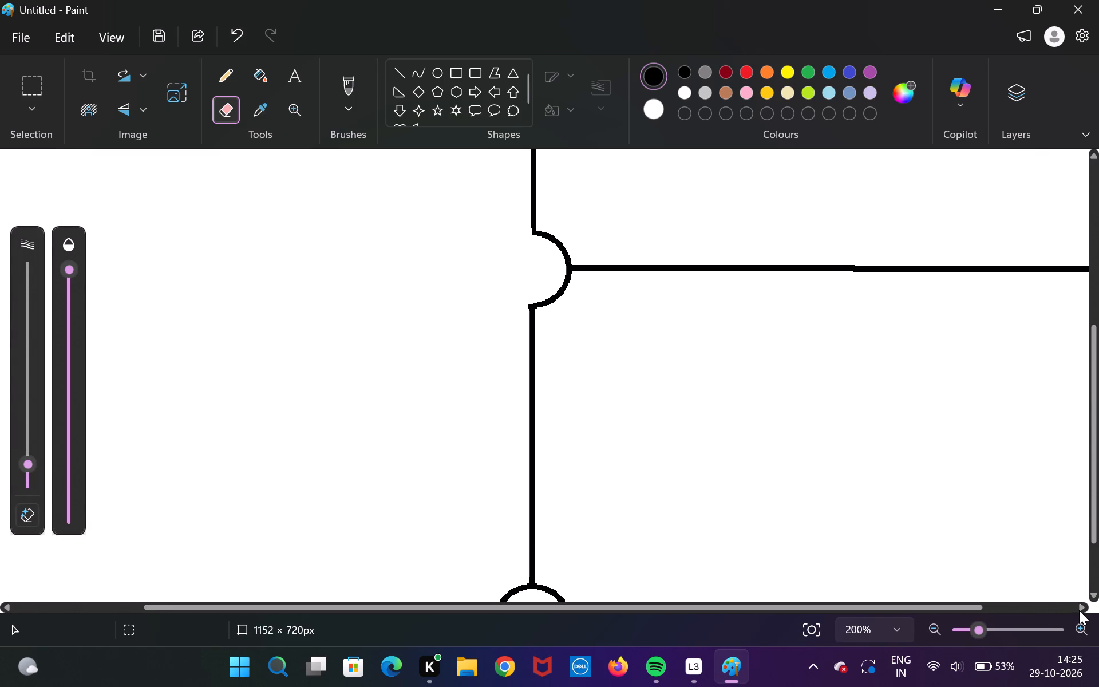
{"action": "triple_click", "coordinate": [1079, 610]}
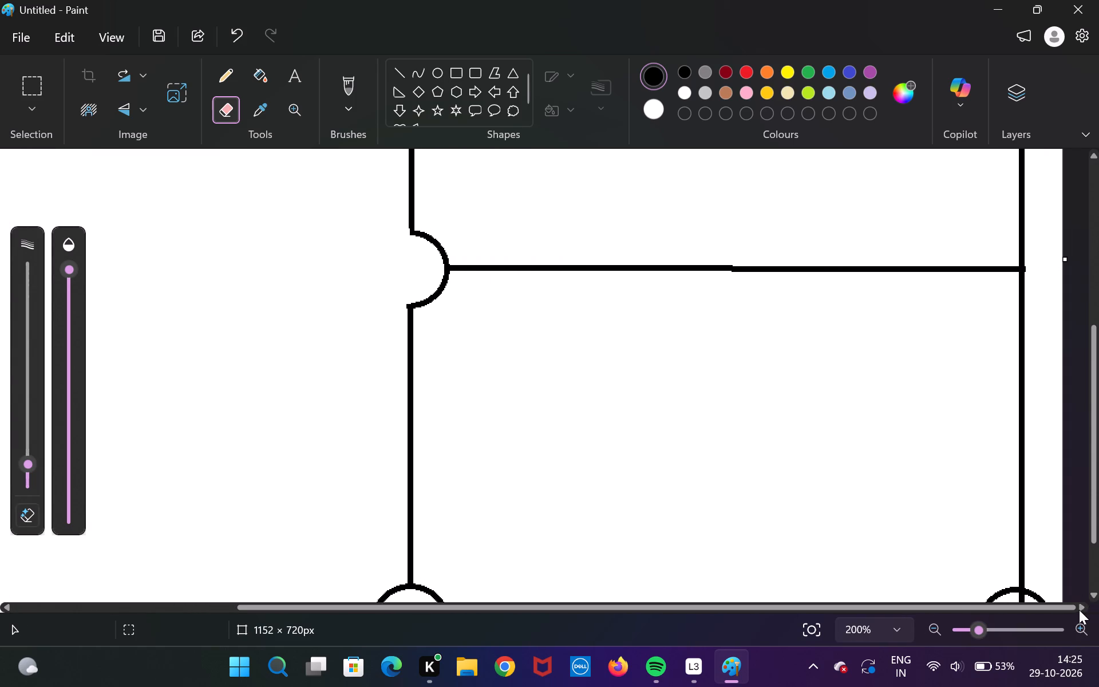
{"action": "triple_click", "coordinate": [1088, 594]}
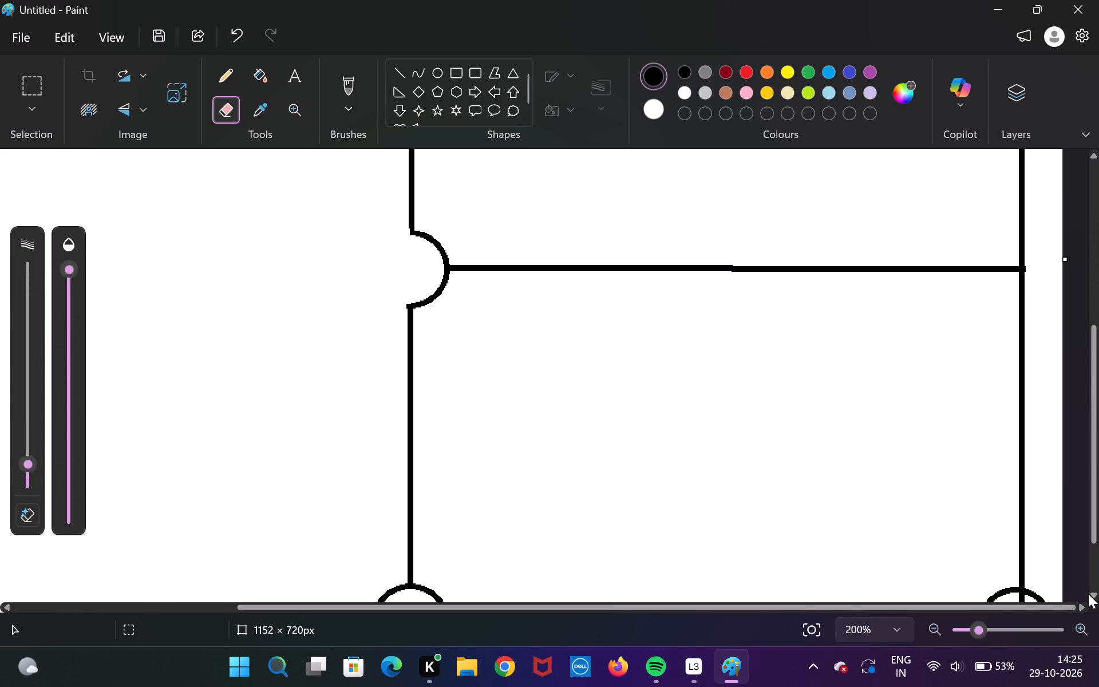
{"action": "triple_click", "coordinate": [1088, 594]}
{"action": "left_click", "coordinate": [1092, 594]}
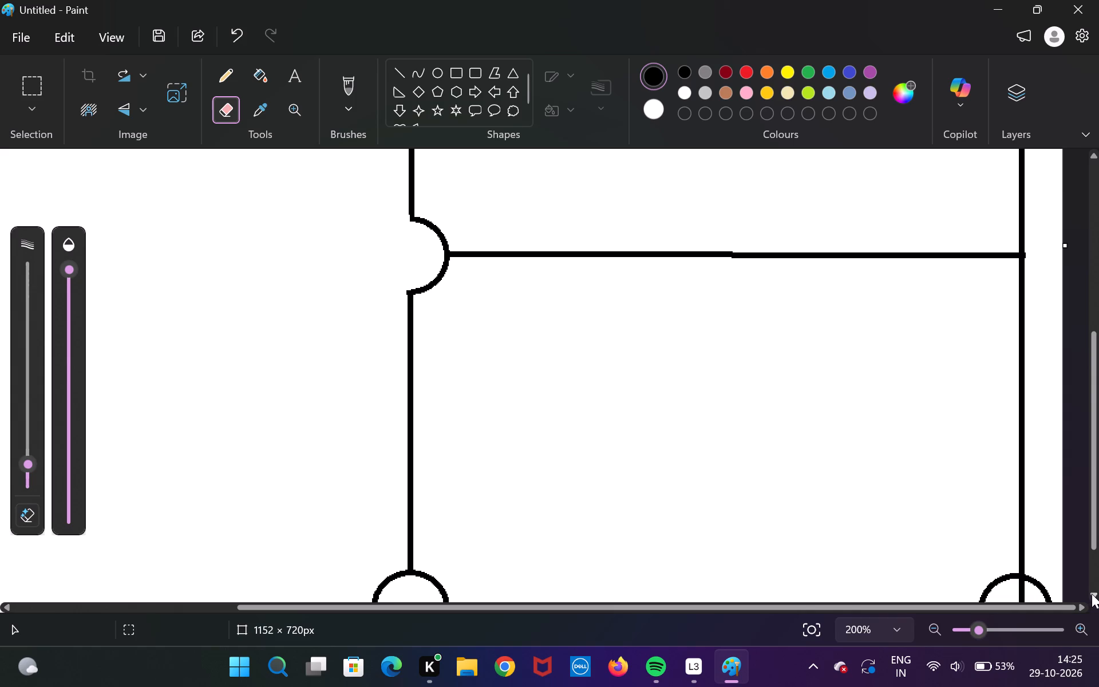
{"action": "left_click", "coordinate": [1092, 594]}
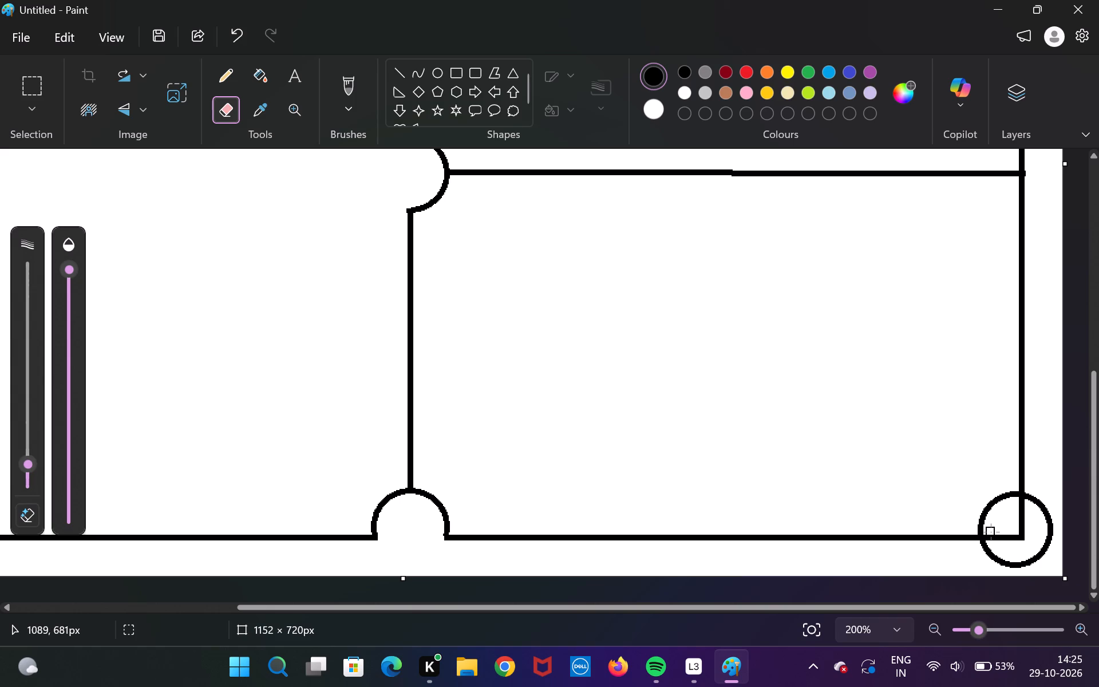
{"action": "left_click_drag", "start_coordinate": [991, 532], "coordinate": [993, 536]}
{"action": "left_click_drag", "start_coordinate": [993, 536], "coordinate": [1018, 539]}
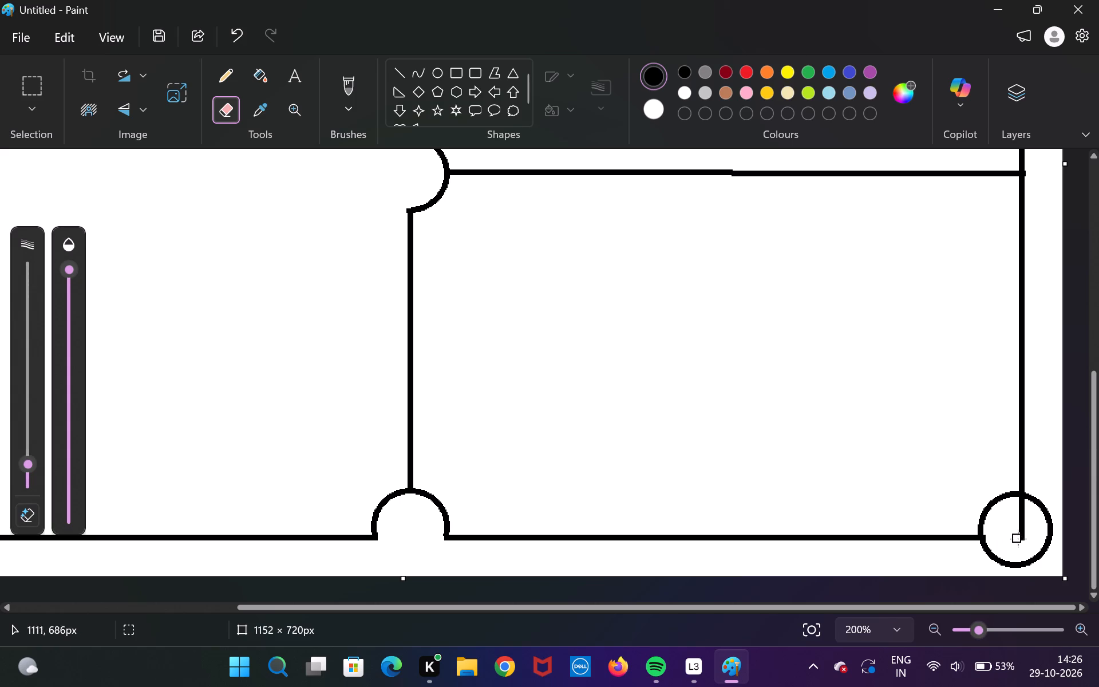
{"action": "left_click_drag", "start_coordinate": [1018, 539], "coordinate": [1022, 509]}
{"action": "left_click_drag", "start_coordinate": [1022, 509], "coordinate": [1034, 498]}
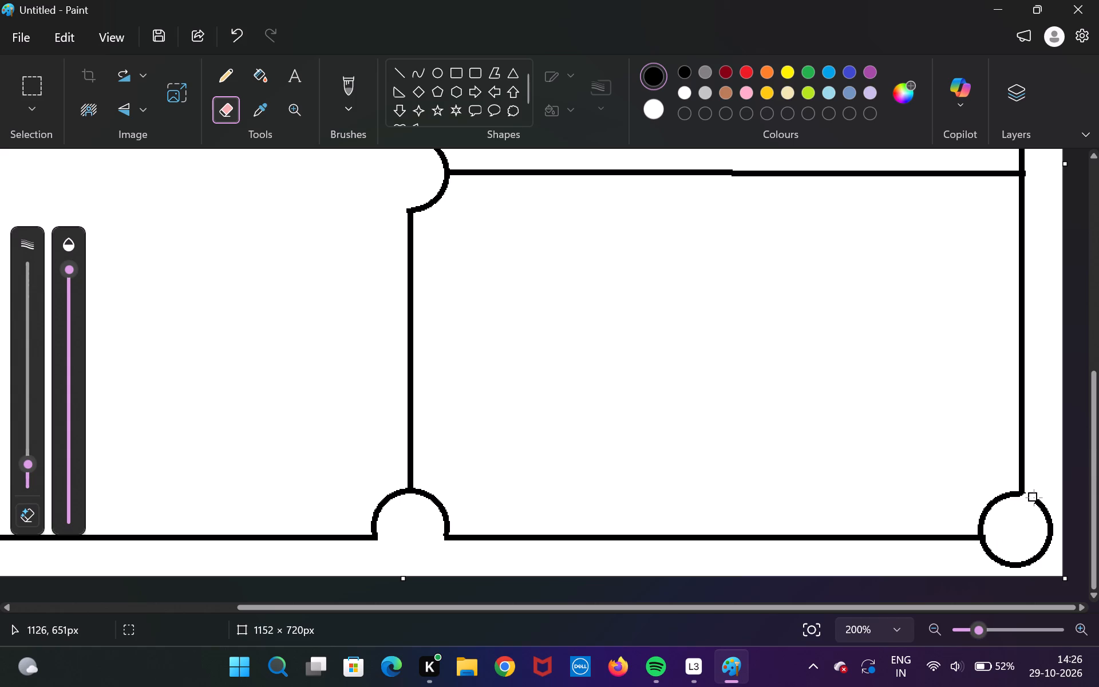
Erase the part of the bottom-right corner ellipse outside the frame, leaving an inward-curving notch between the right and bottom edges.
{"action": "left_click_drag", "start_coordinate": [1034, 498], "coordinate": [1043, 555]}
{"action": "left_click_drag", "start_coordinate": [1043, 555], "coordinate": [1012, 569]}
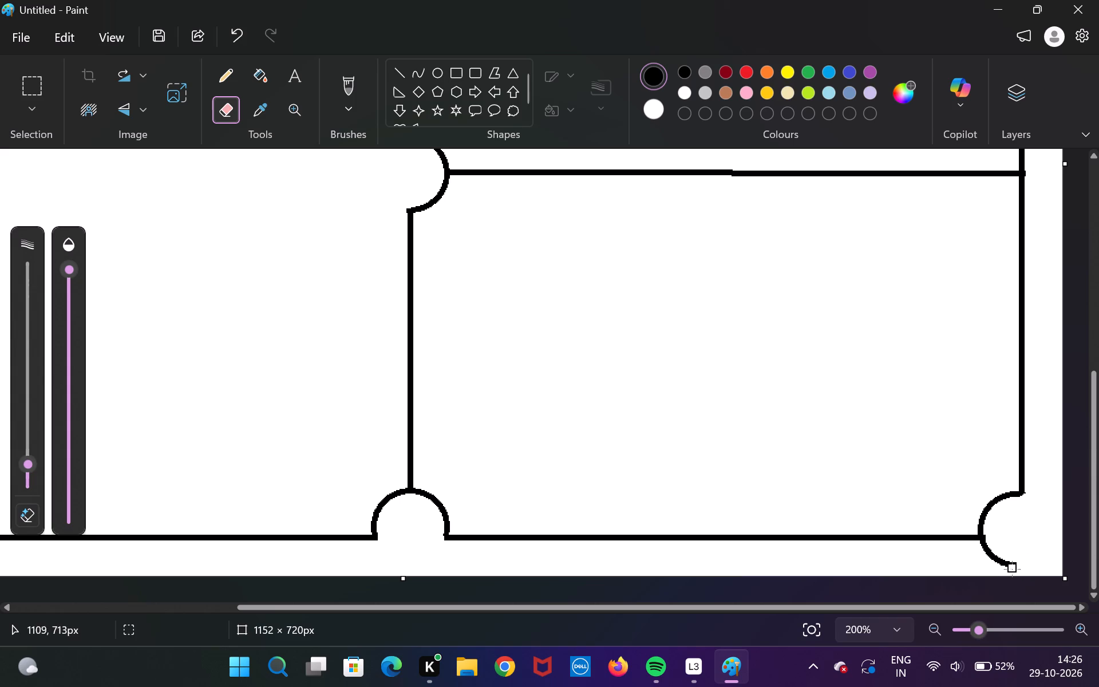
{"action": "left_click_drag", "start_coordinate": [1012, 569], "coordinate": [988, 550]}
{"action": "left_click_drag", "start_coordinate": [988, 550], "coordinate": [989, 550]}
{"action": "left_click_drag", "start_coordinate": [989, 550], "coordinate": [1021, 567]}
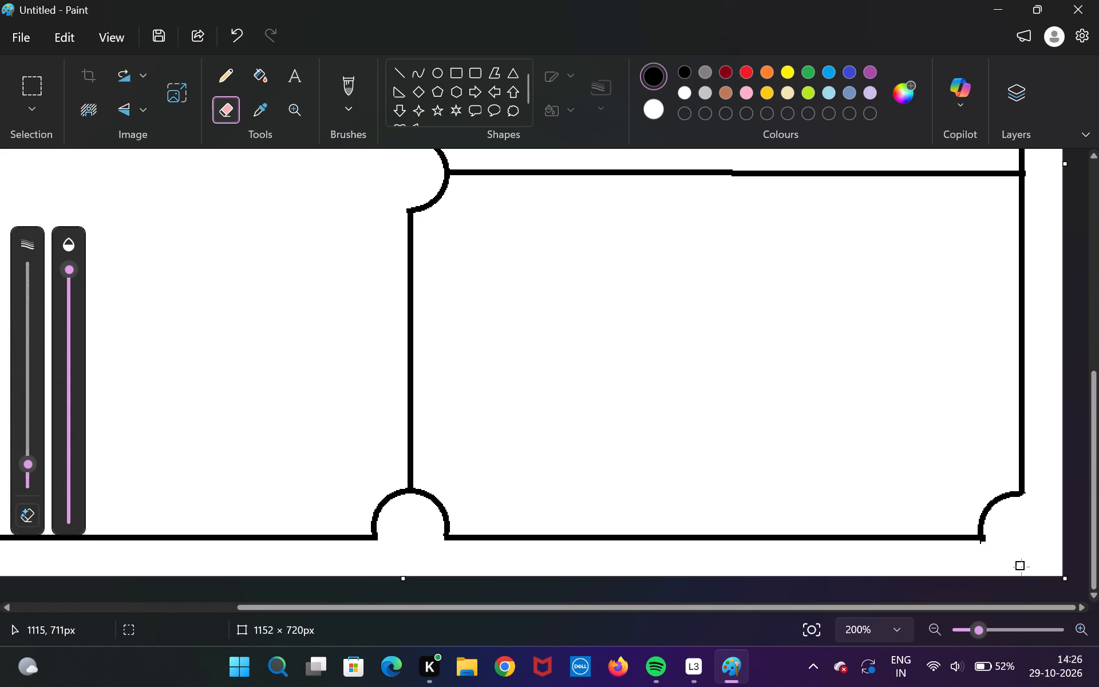
Draw an ellipse around the frame's bottom-right corner notch and resize it to about 130 × 124 px.
{"action": "triple_click", "coordinate": [946, 630]}
{"action": "triple_click", "coordinate": [946, 630]}
{"action": "triple_click", "coordinate": [946, 630]}
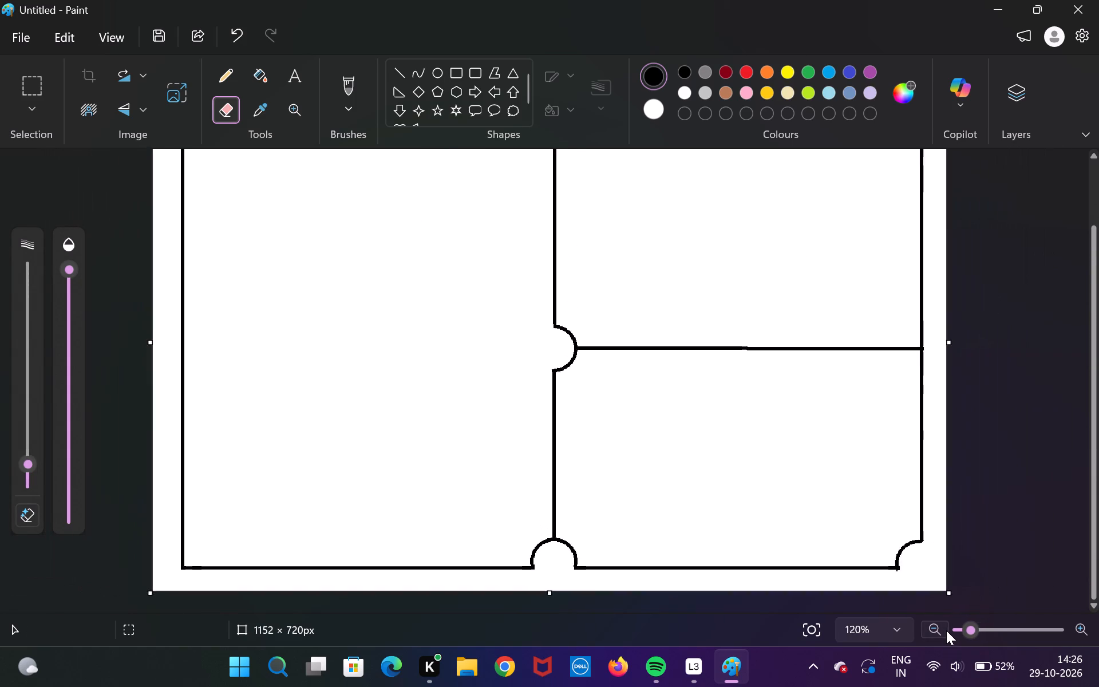
{"action": "double_click", "coordinate": [946, 630]}
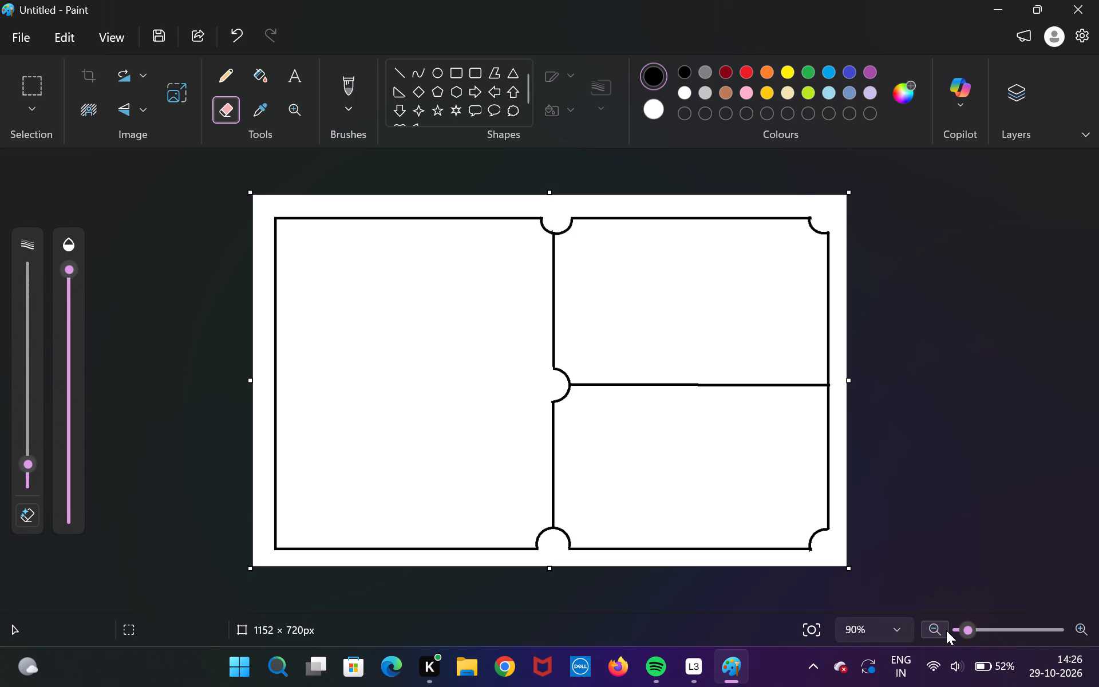
{"action": "left_click", "coordinate": [443, 71]}
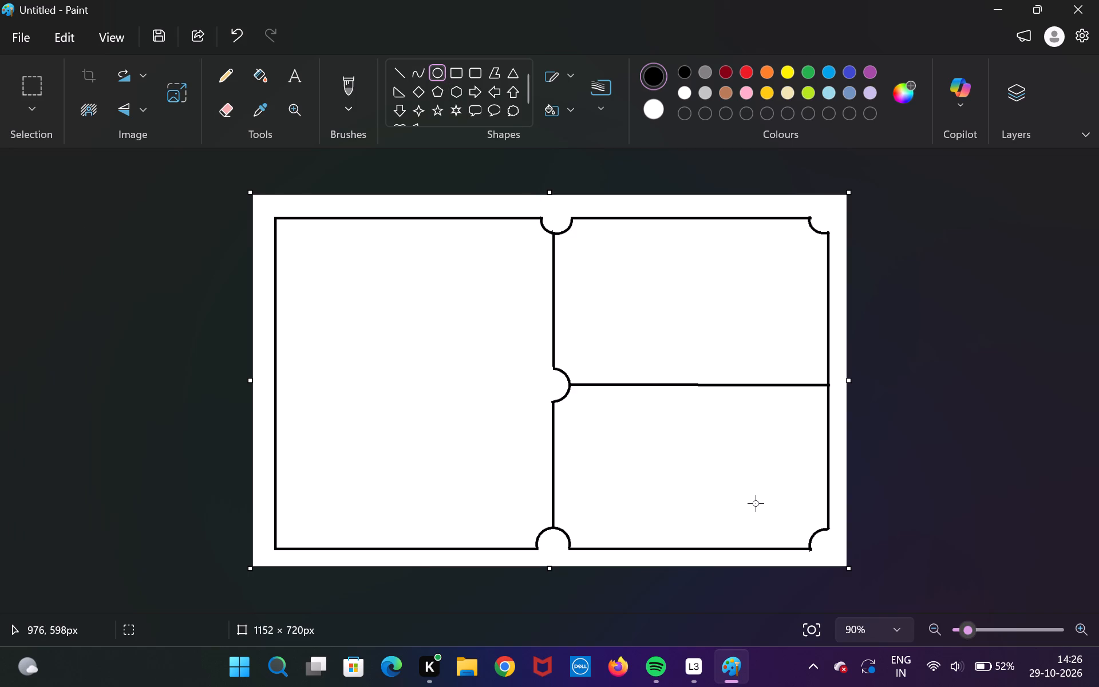
{"action": "left_click_drag", "start_coordinate": [756, 503], "coordinate": [780, 518]}
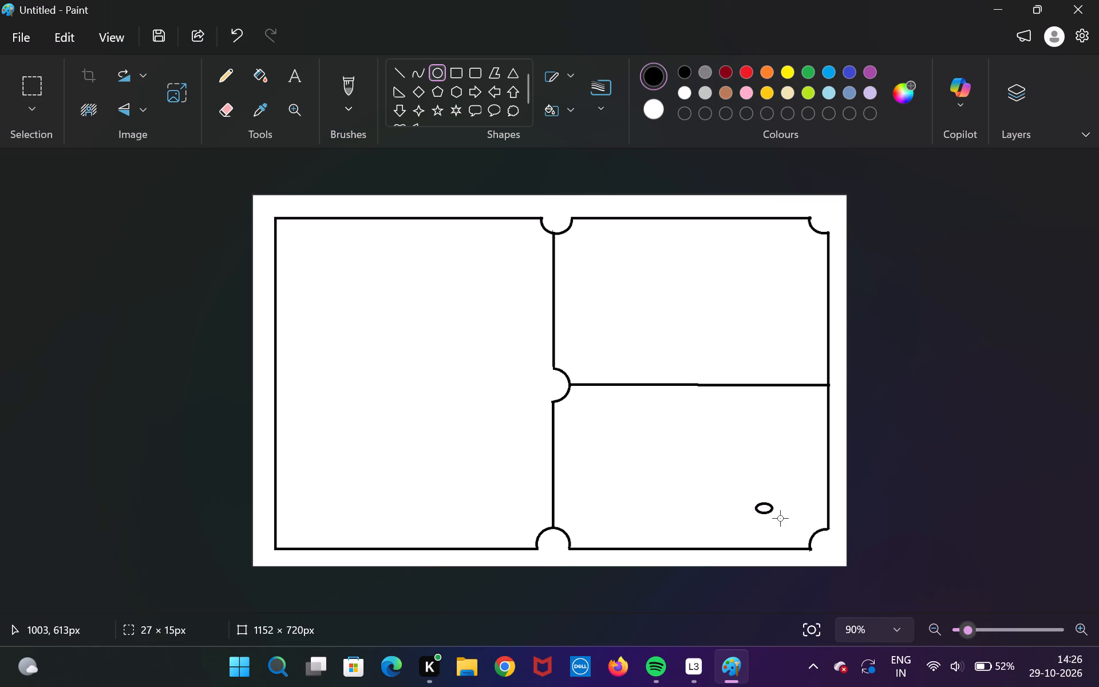
{"action": "left_click_drag", "start_coordinate": [780, 518], "coordinate": [847, 570]}
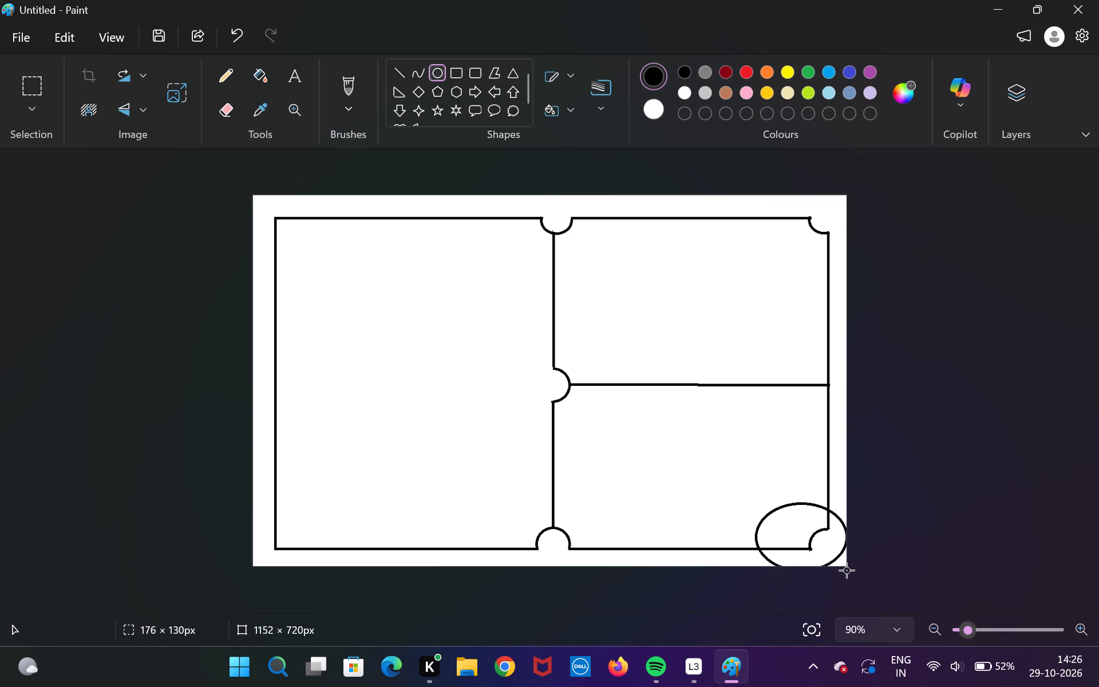
{"action": "left_click_drag", "start_coordinate": [847, 570], "coordinate": [845, 555]}
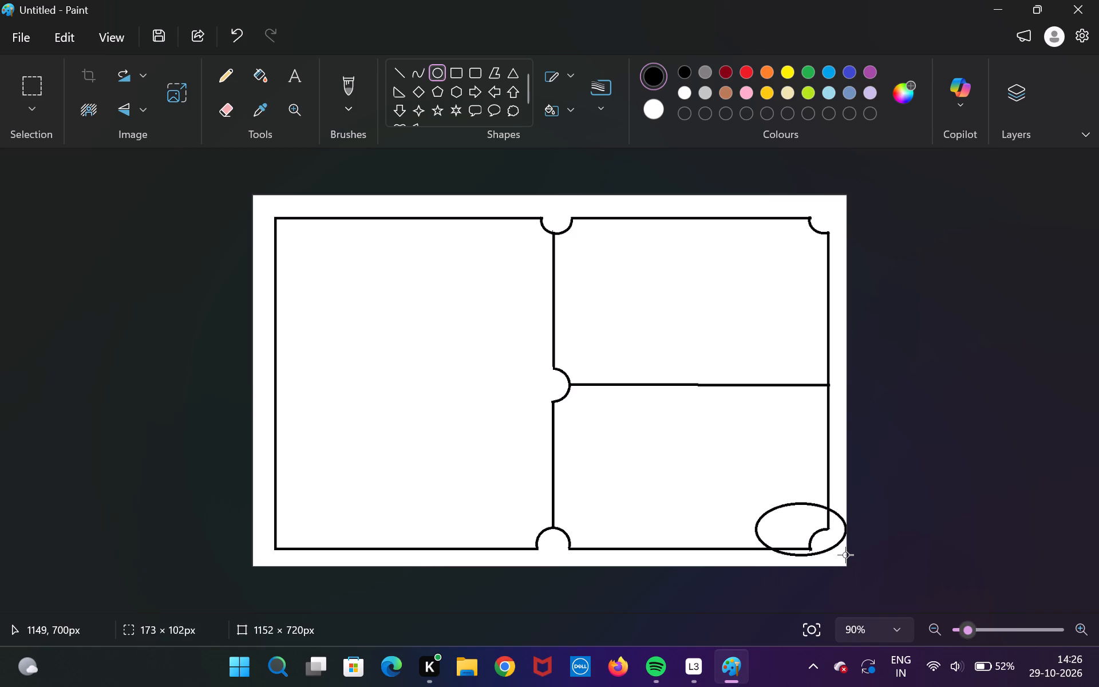
{"action": "left_click_drag", "start_coordinate": [845, 555], "coordinate": [841, 563]}
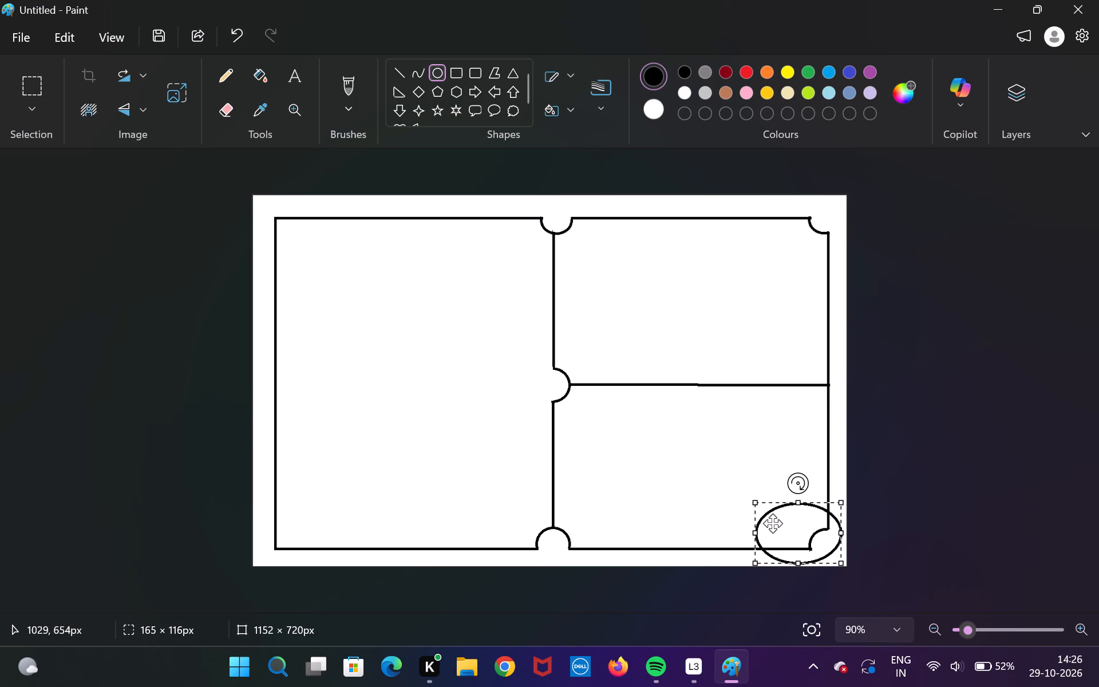
{"action": "left_click_drag", "start_coordinate": [756, 503], "coordinate": [757, 503]}
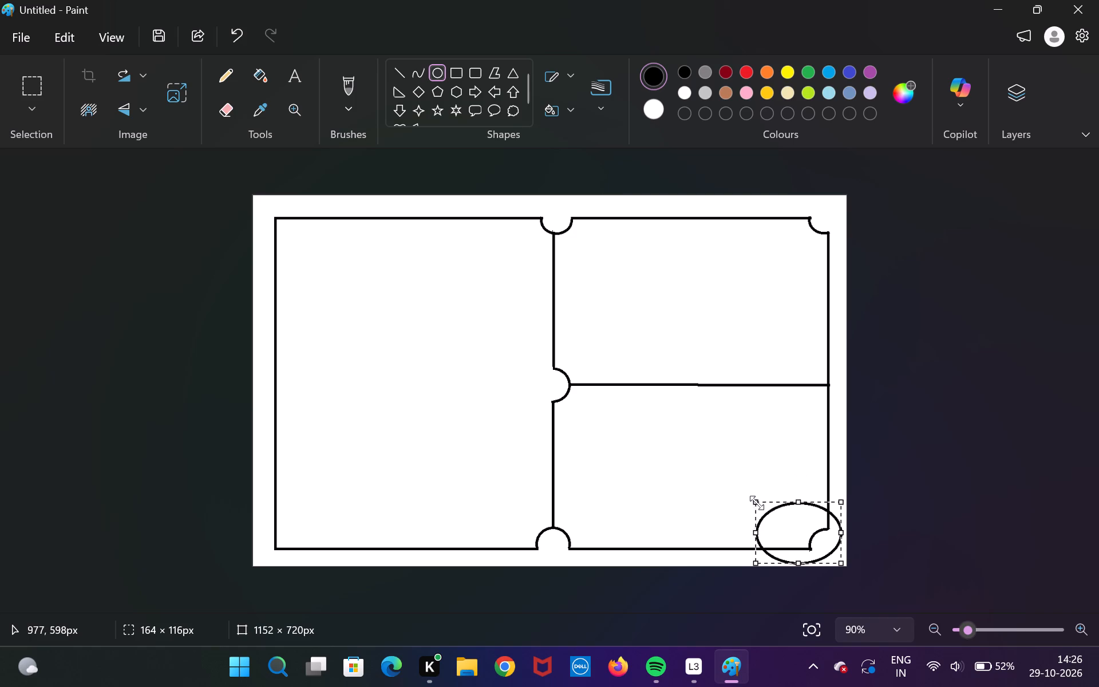
{"action": "left_click_drag", "start_coordinate": [757, 503], "coordinate": [774, 499]}
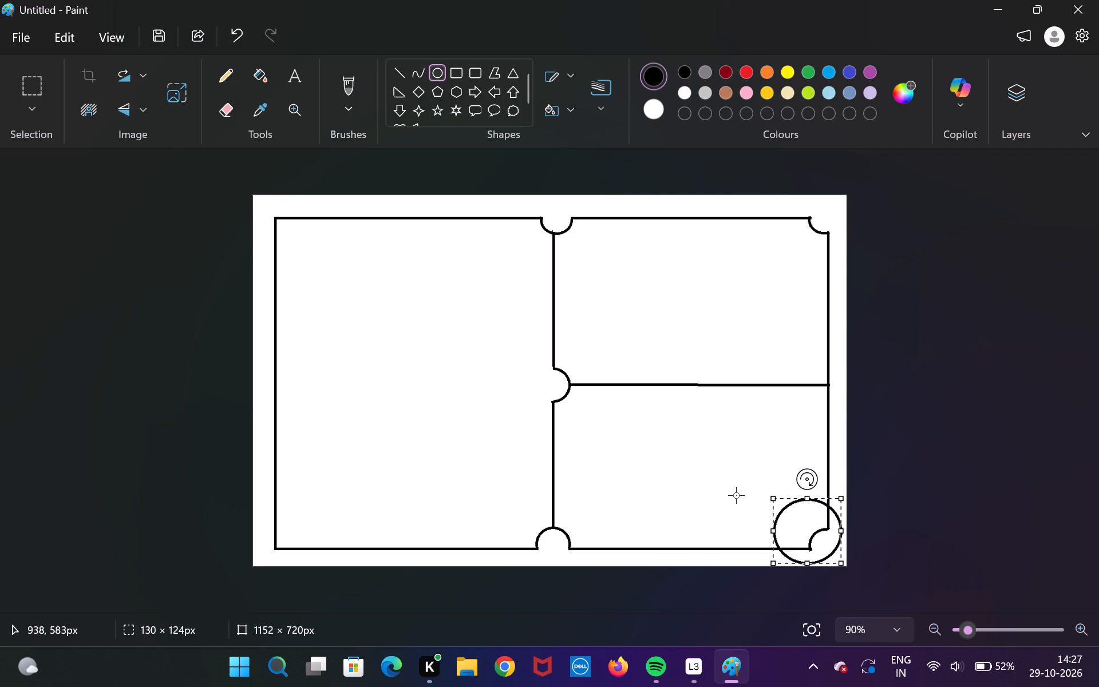
Draw a rectangle of about 302 × 182 px in the upper right part of the lower-right section.
{"action": "left_click", "coordinate": [713, 557]}
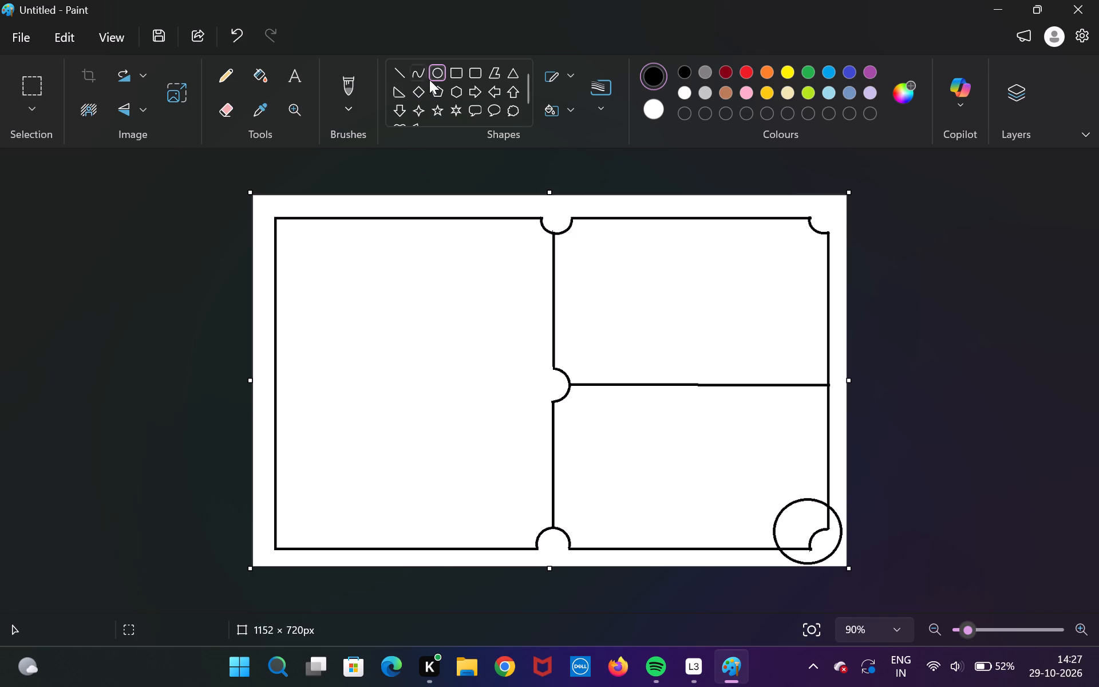
{"action": "left_click", "coordinate": [458, 75]}
{"action": "left_click_drag", "start_coordinate": [661, 419], "coordinate": [754, 473]}
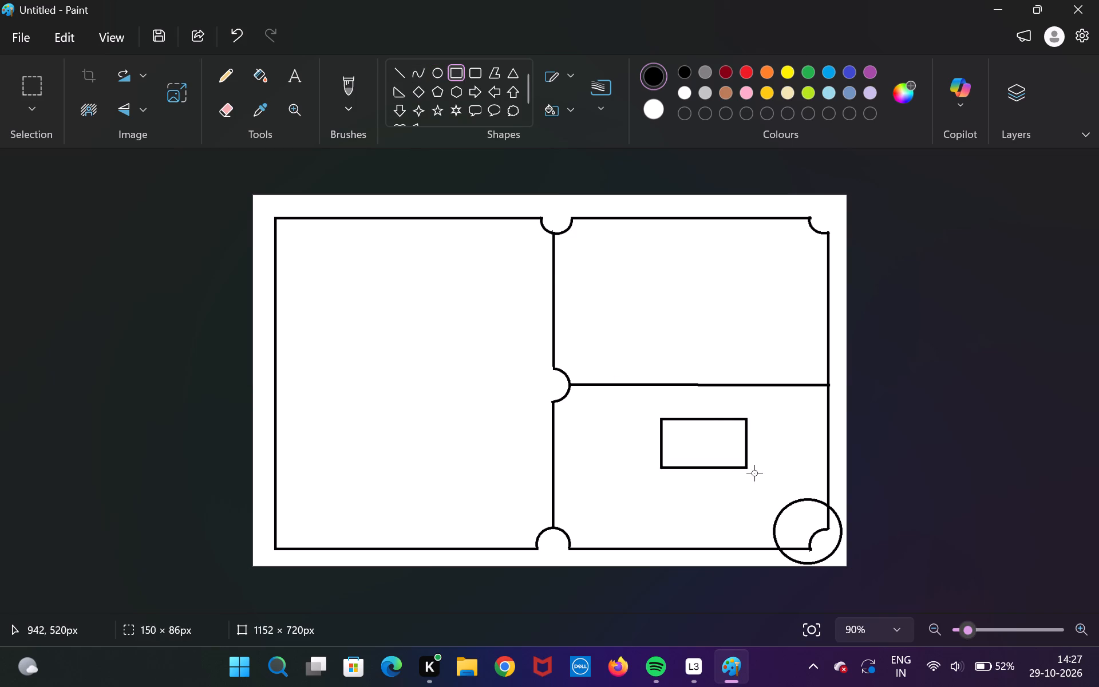
{"action": "left_click_drag", "start_coordinate": [754, 473], "coordinate": [815, 491]}
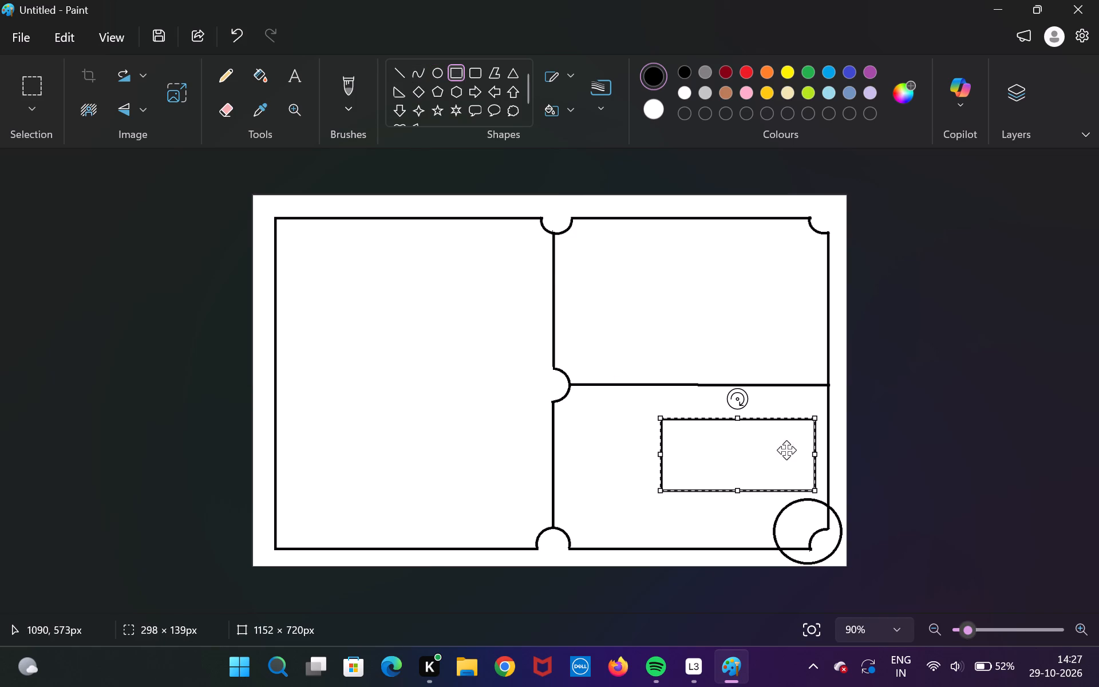
{"action": "left_click_drag", "start_coordinate": [735, 419], "coordinate": [735, 409]}
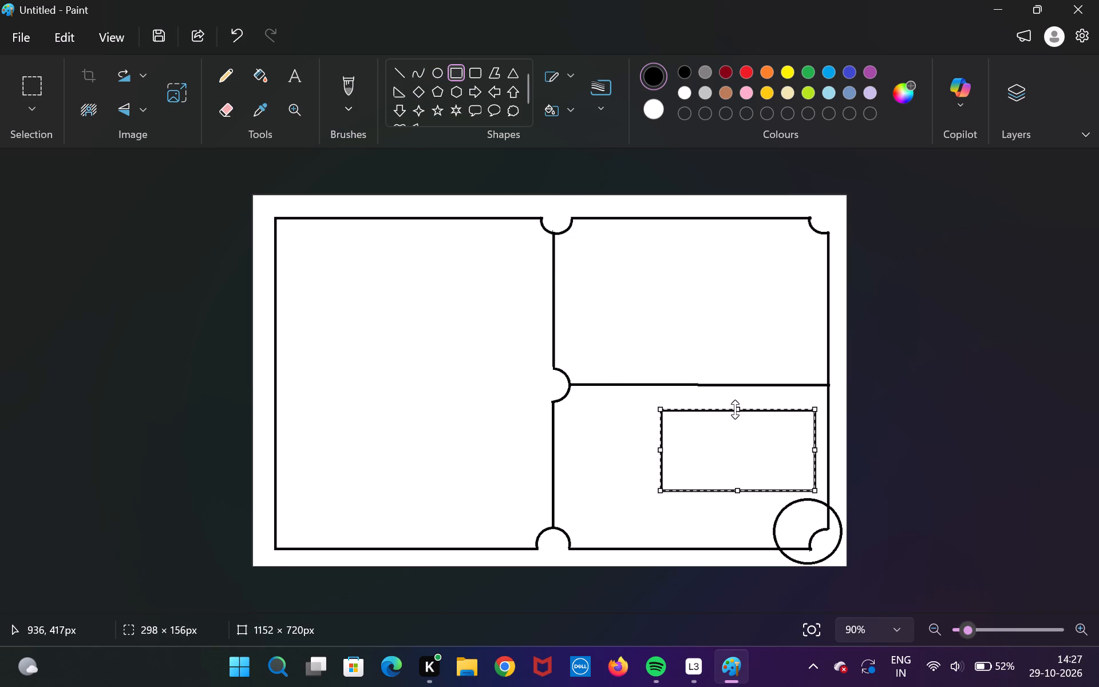
{"action": "left_click_drag", "start_coordinate": [735, 409], "coordinate": [734, 397]}
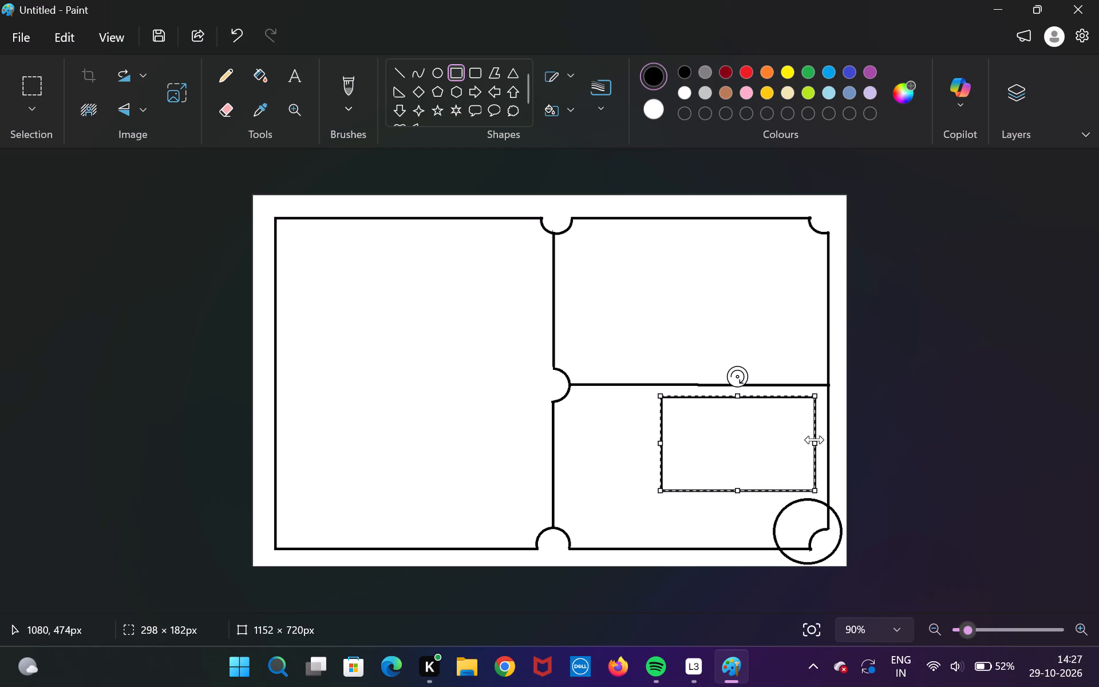
{"action": "left_click_drag", "start_coordinate": [810, 443], "coordinate": [817, 443]}
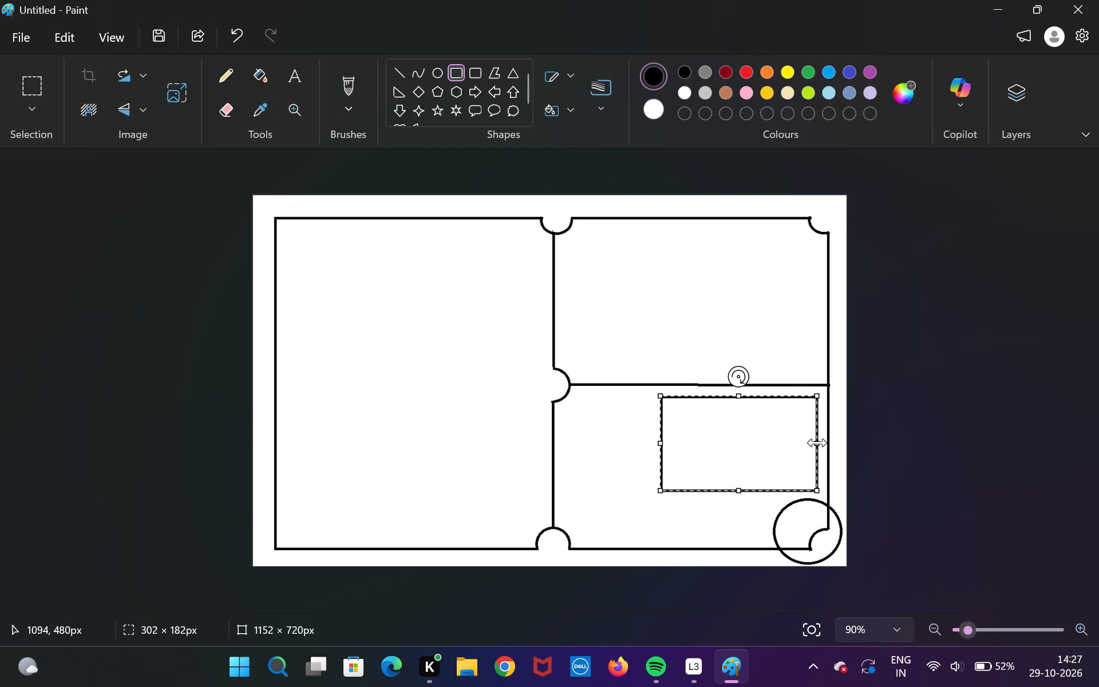
{"action": "left_click", "coordinate": [733, 510]}
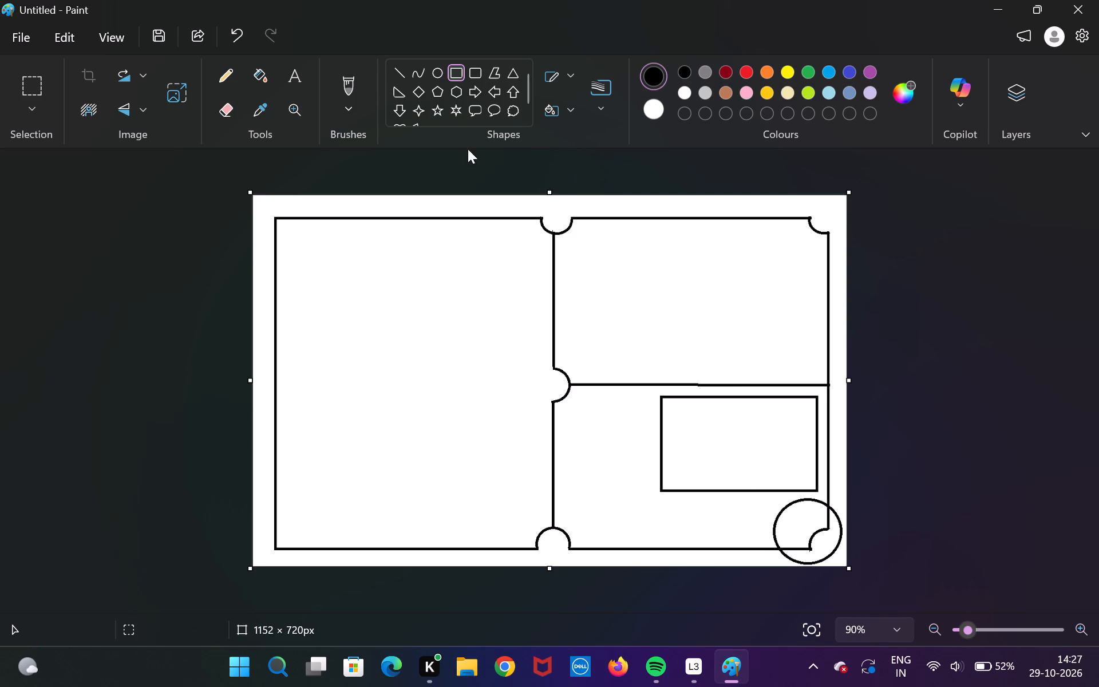
Draw a horizontal line about 445 px long below the small rectangle, from the vertical divider to the large corner circle.
{"action": "left_click", "coordinate": [395, 72]}
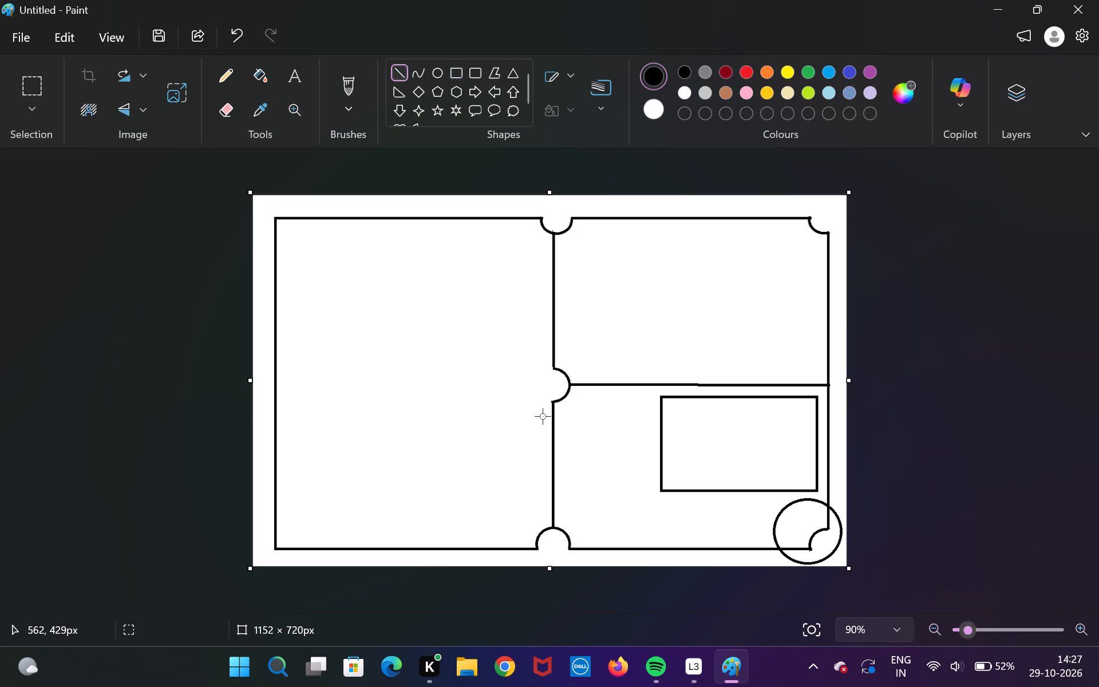
{"action": "left_click", "coordinate": [554, 510]}
{"action": "left_click_drag", "start_coordinate": [554, 507], "coordinate": [579, 509]}
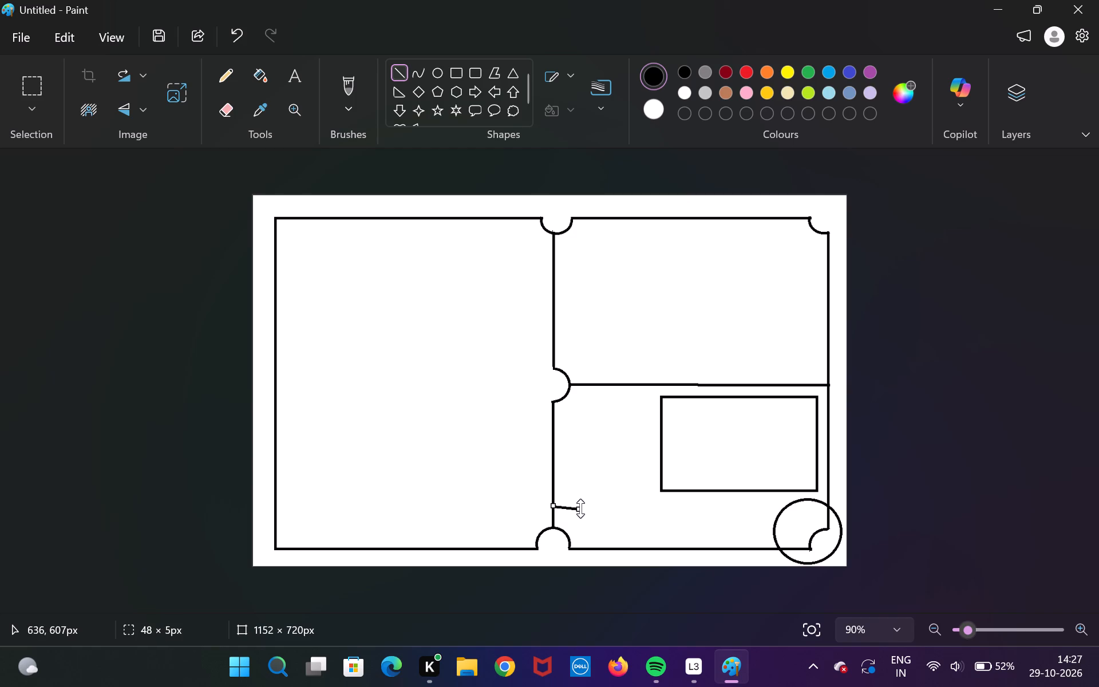
{"action": "left_click_drag", "start_coordinate": [580, 508], "coordinate": [724, 511]}
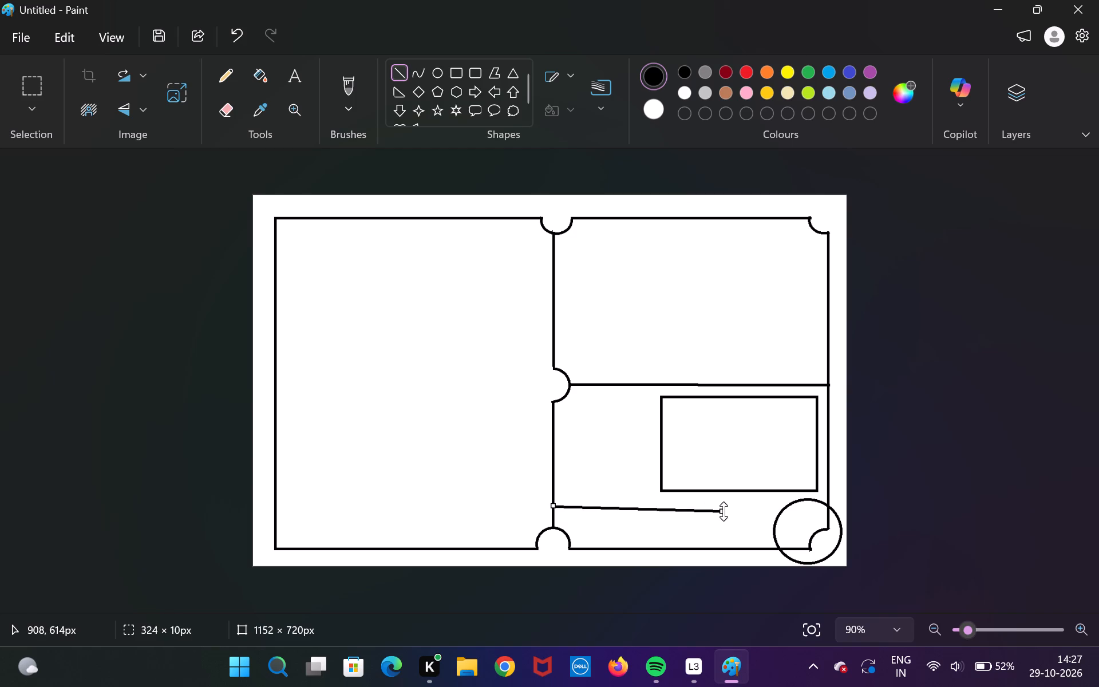
{"action": "left_click_drag", "start_coordinate": [724, 511], "coordinate": [790, 504]}
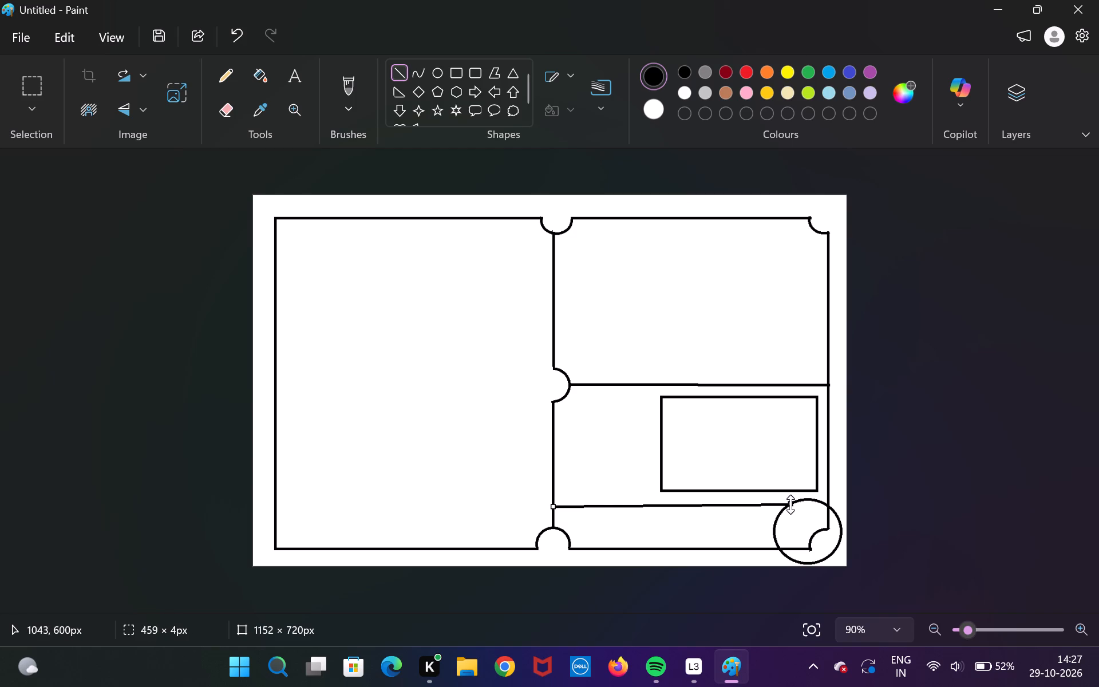
{"action": "left_click_drag", "start_coordinate": [790, 504], "coordinate": [790, 507]}
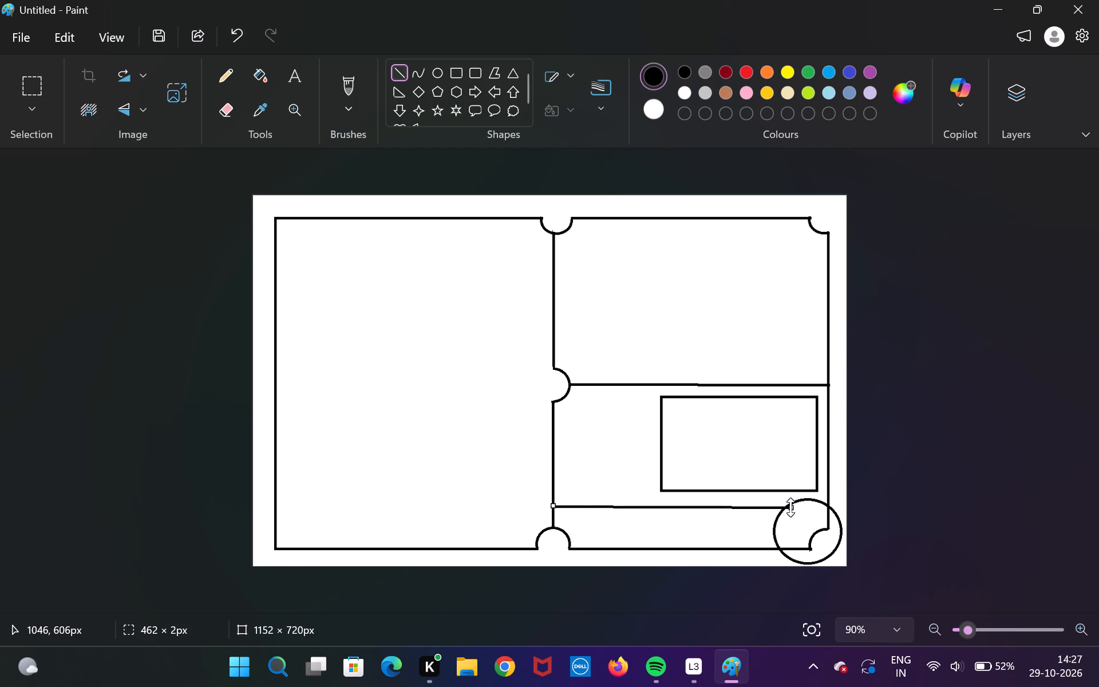
{"action": "left_click_drag", "start_coordinate": [790, 507], "coordinate": [781, 509]}
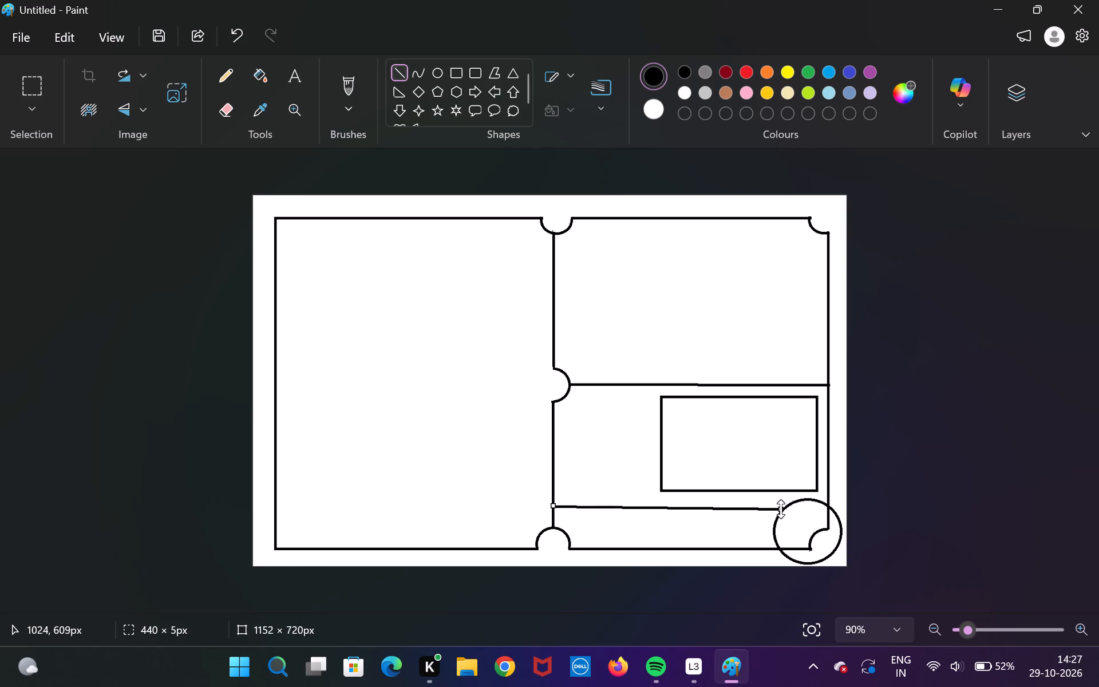
{"action": "left_click_drag", "start_coordinate": [781, 509], "coordinate": [783, 508]}
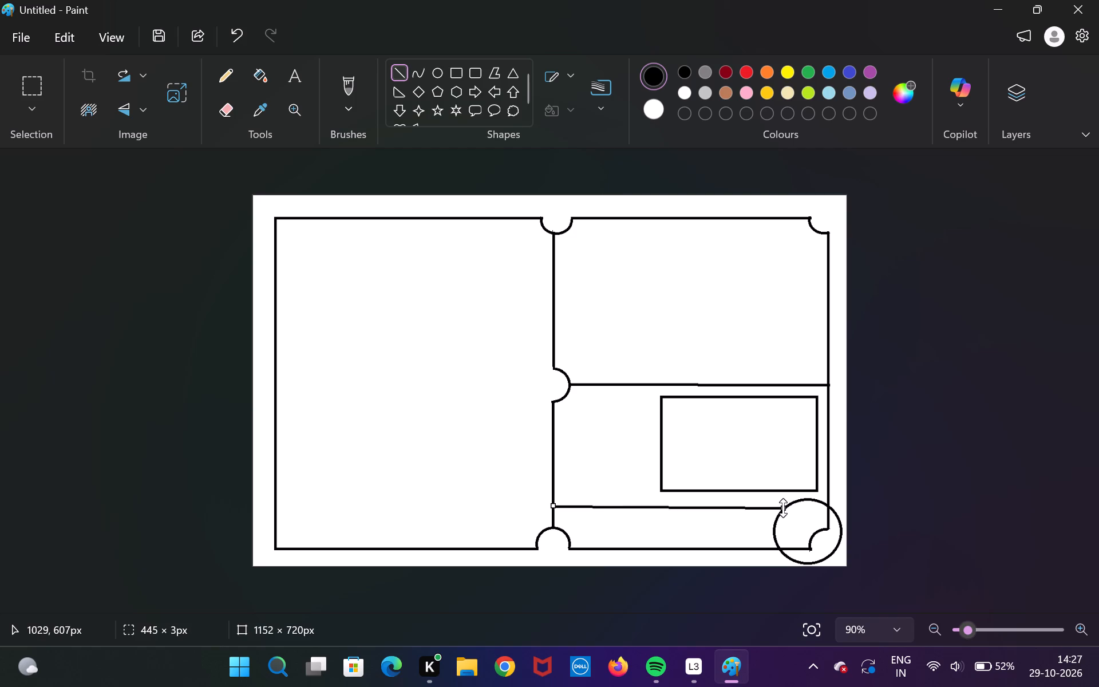
{"action": "left_click_drag", "start_coordinate": [783, 508], "coordinate": [782, 507]}
{"action": "left_click", "coordinate": [759, 546]}
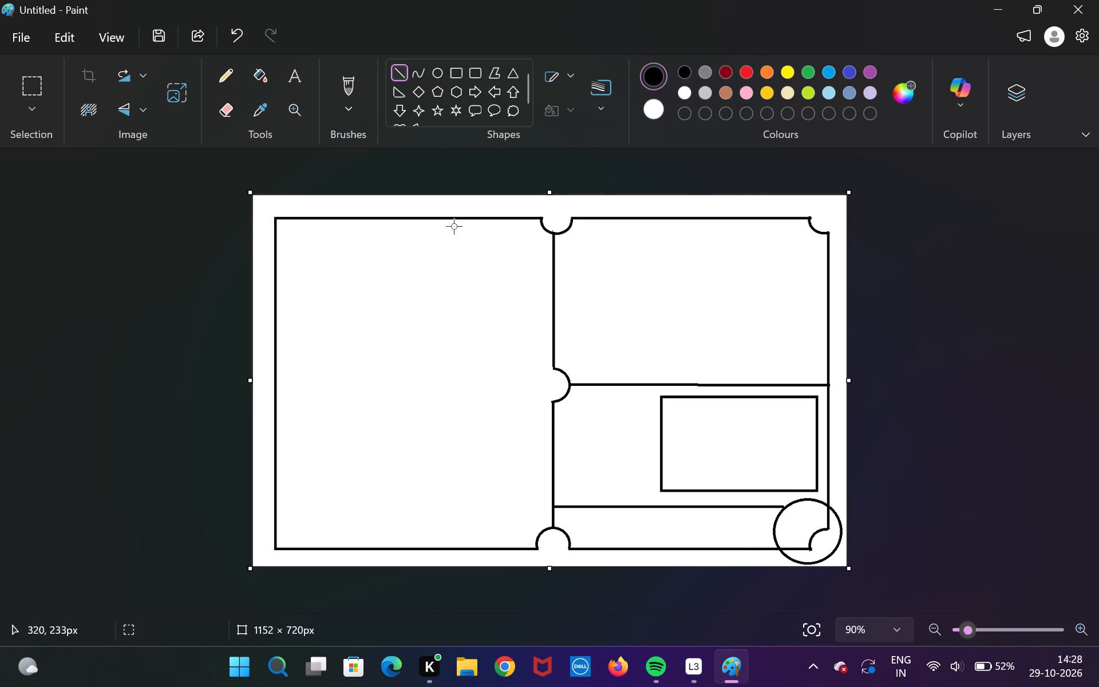
Draw a second horizontal line about 410 px long, from the arch below the vertical divider to the large corner circle.
{"action": "left_click", "coordinate": [397, 76]}
{"action": "left_click", "coordinate": [564, 532]}
{"action": "left_click_drag", "start_coordinate": [564, 532], "coordinate": [572, 531]}
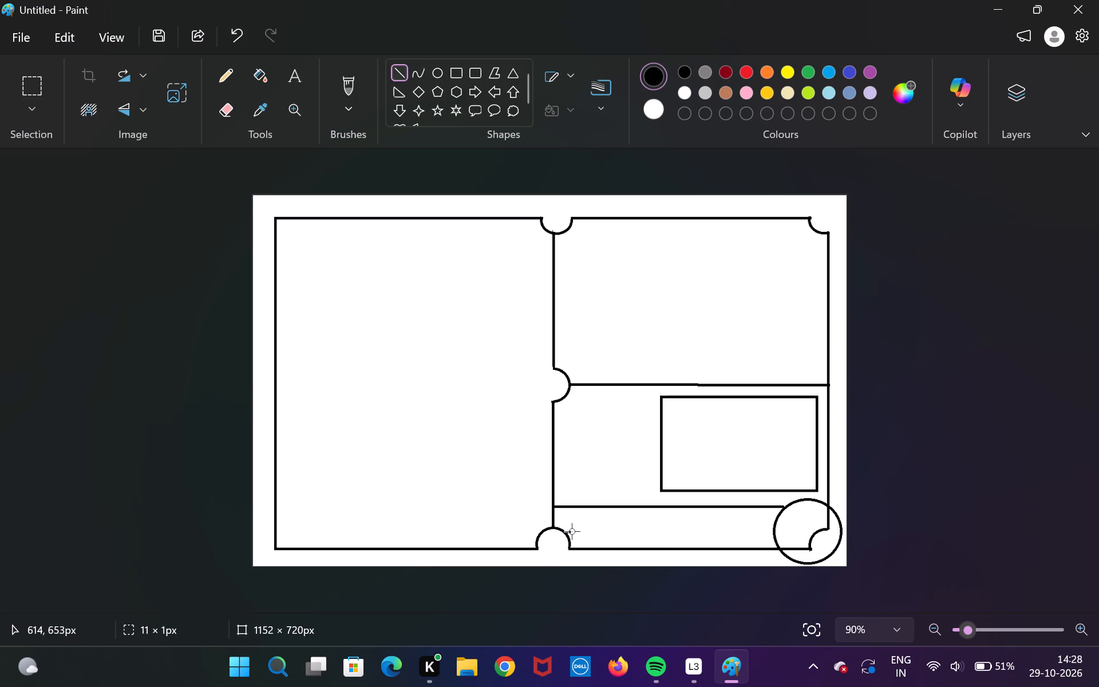
{"action": "left_click_drag", "start_coordinate": [572, 531], "coordinate": [770, 536]}
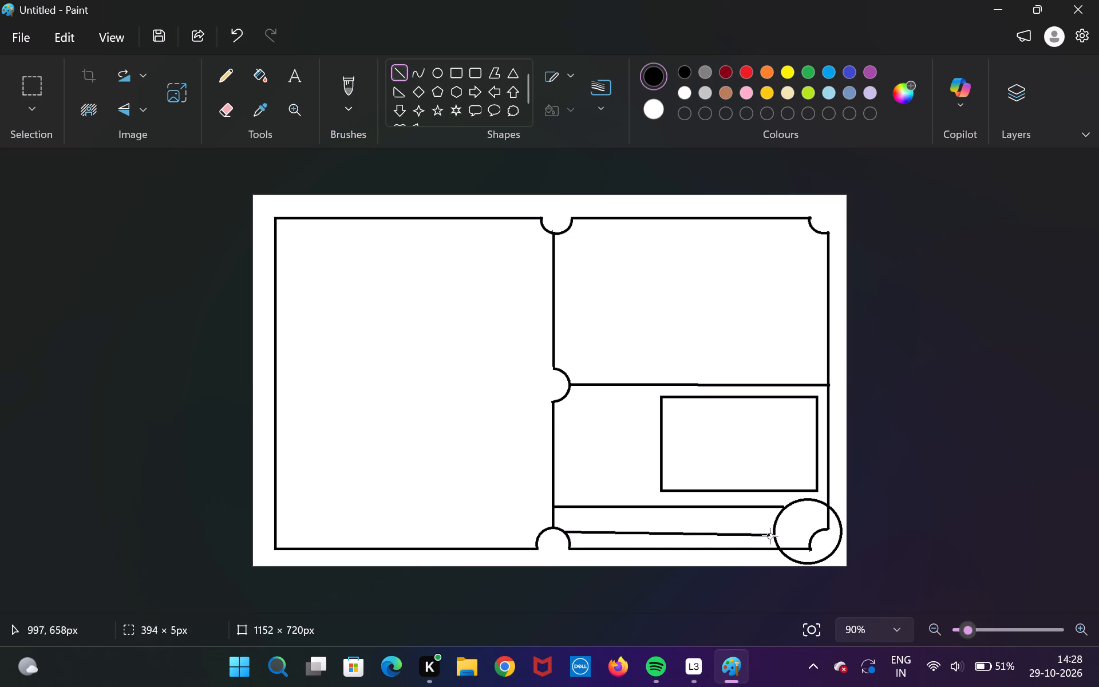
{"action": "left_click_drag", "start_coordinate": [770, 536], "coordinate": [774, 532]}
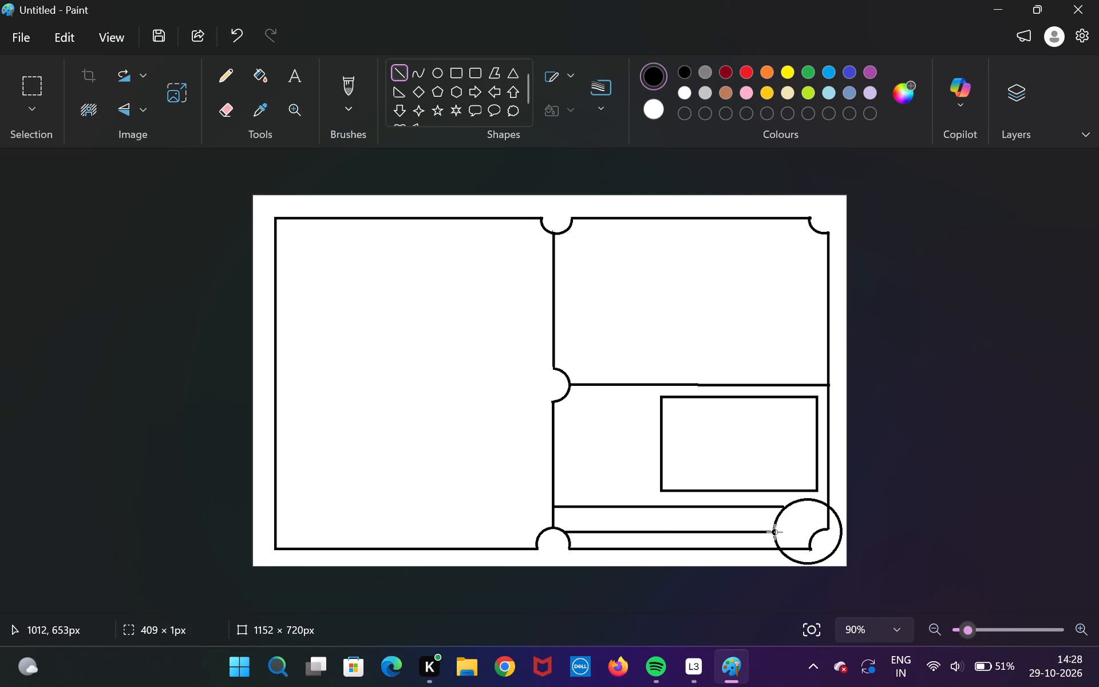
{"action": "left_click_drag", "start_coordinate": [774, 532], "coordinate": [775, 532]}
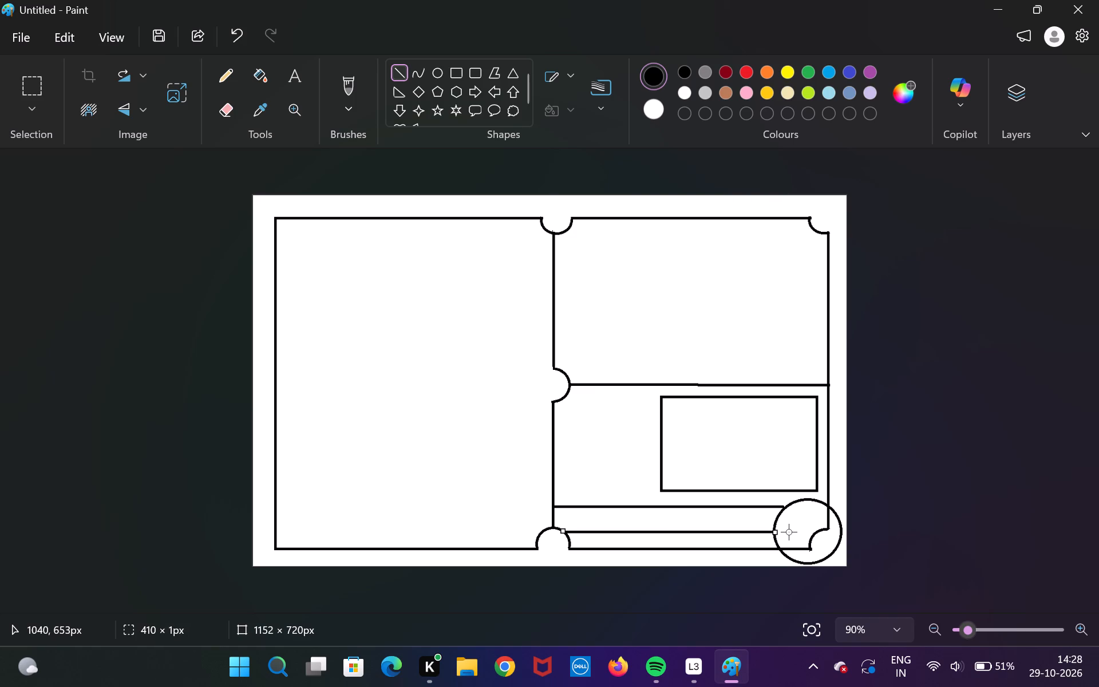
{"action": "left_click", "coordinate": [789, 532]}
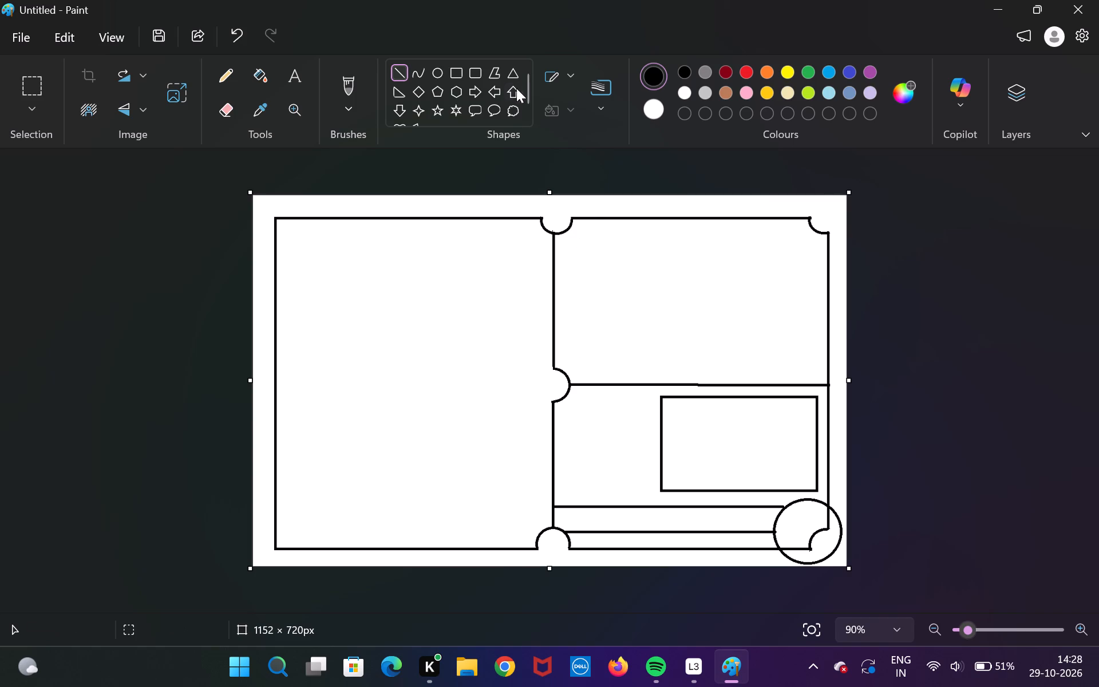
Take the Eraser and enlarge the view to 250% around the large circle at the frame's bottom-right corner.
{"action": "left_click", "coordinate": [229, 108]}
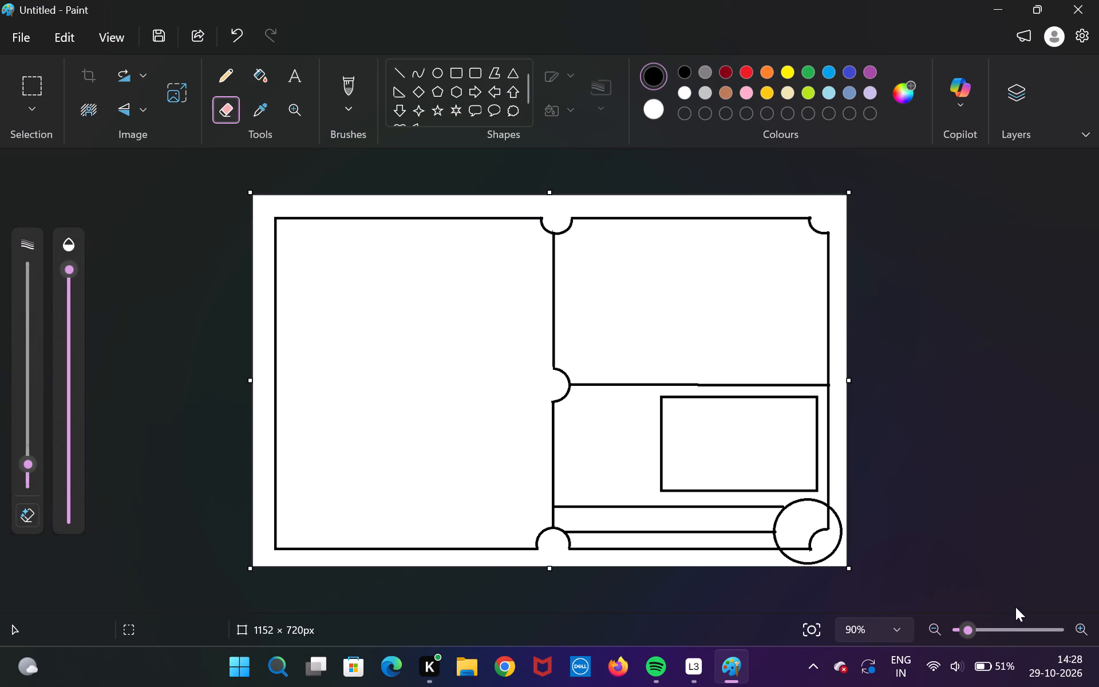
{"action": "triple_click", "coordinate": [1089, 635]}
{"action": "double_click", "coordinate": [1089, 635]}
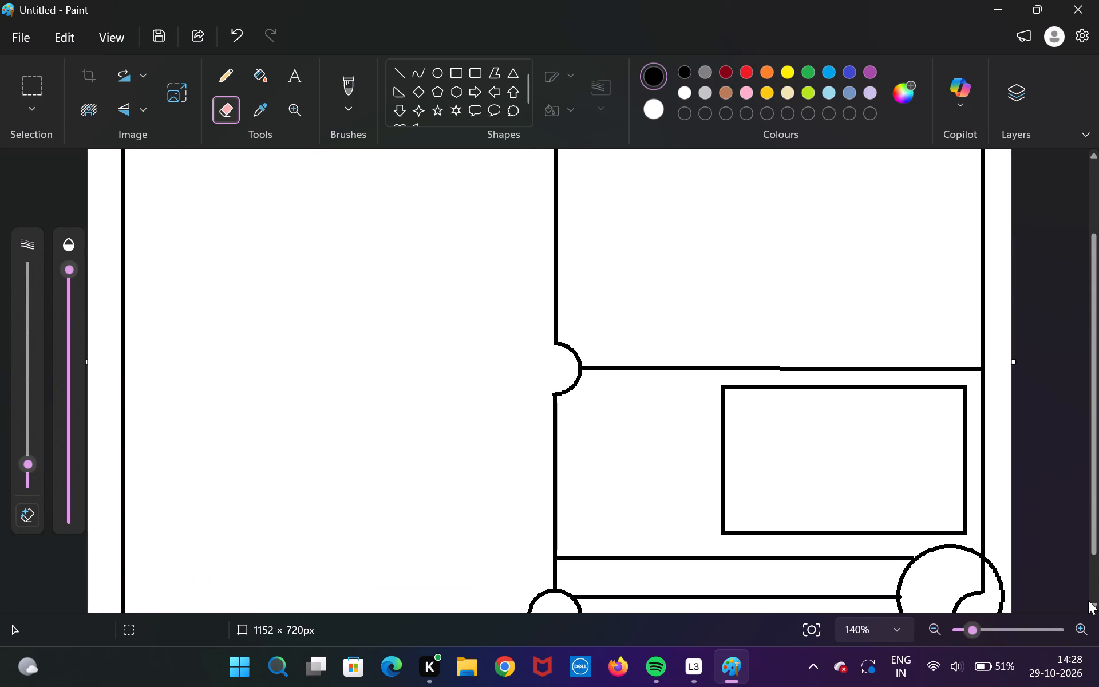
{"action": "triple_click", "coordinate": [1096, 605]}
{"action": "triple_click", "coordinate": [1096, 605]}
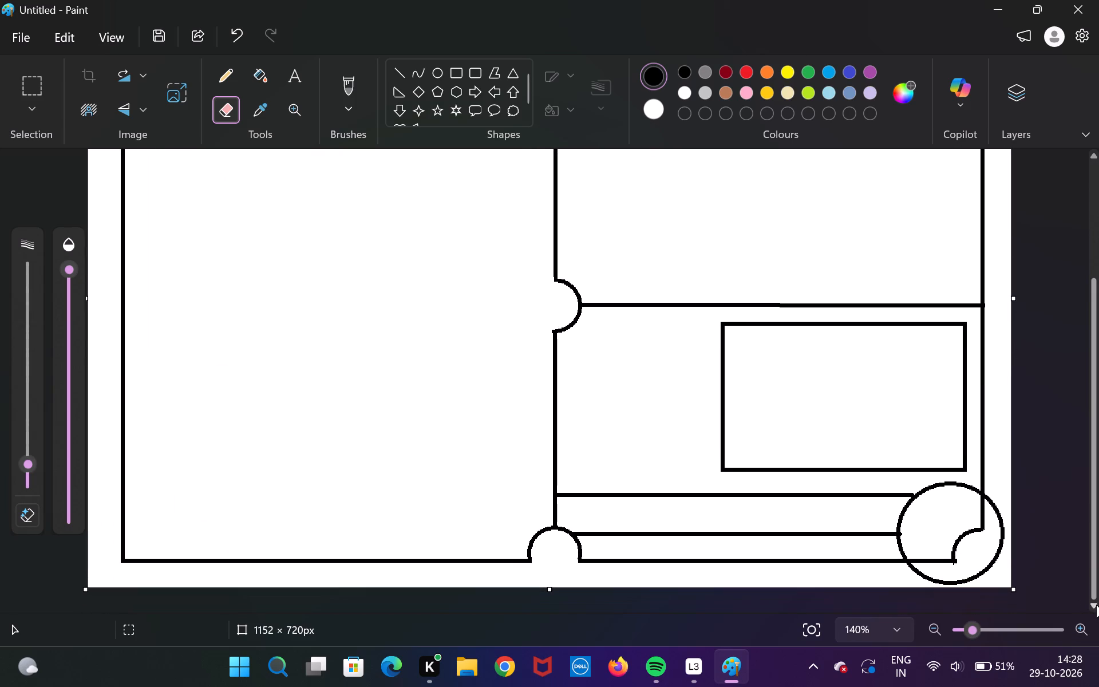
{"action": "double_click", "coordinate": [1096, 605]}
{"action": "triple_click", "coordinate": [1086, 627]}
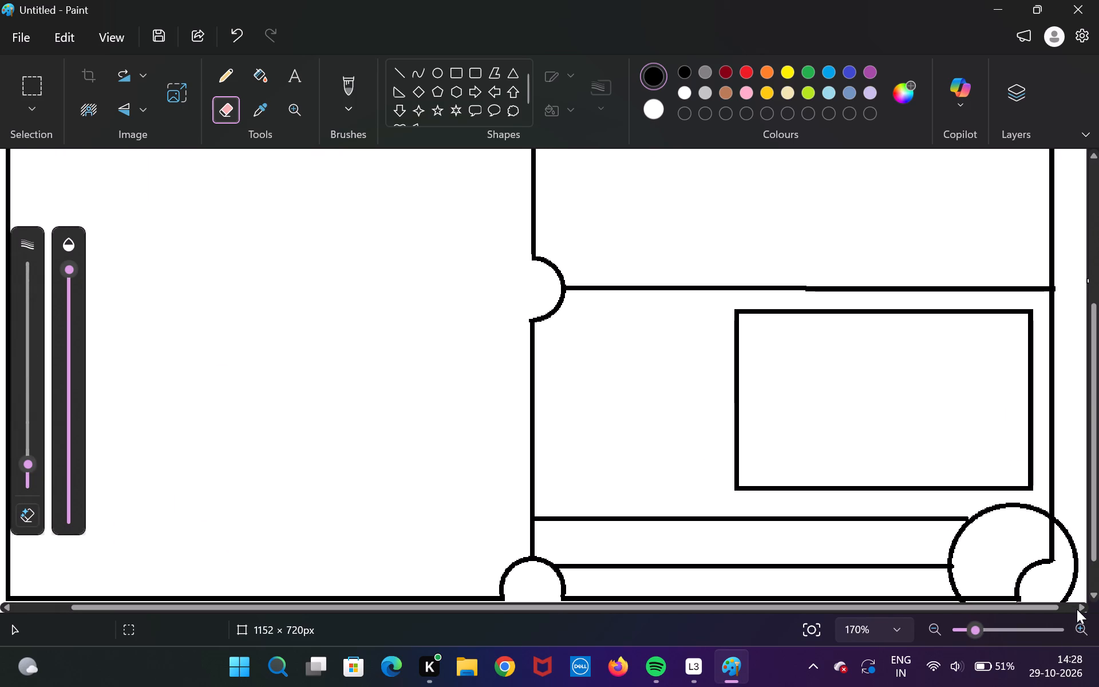
{"action": "triple_click", "coordinate": [1077, 609]}
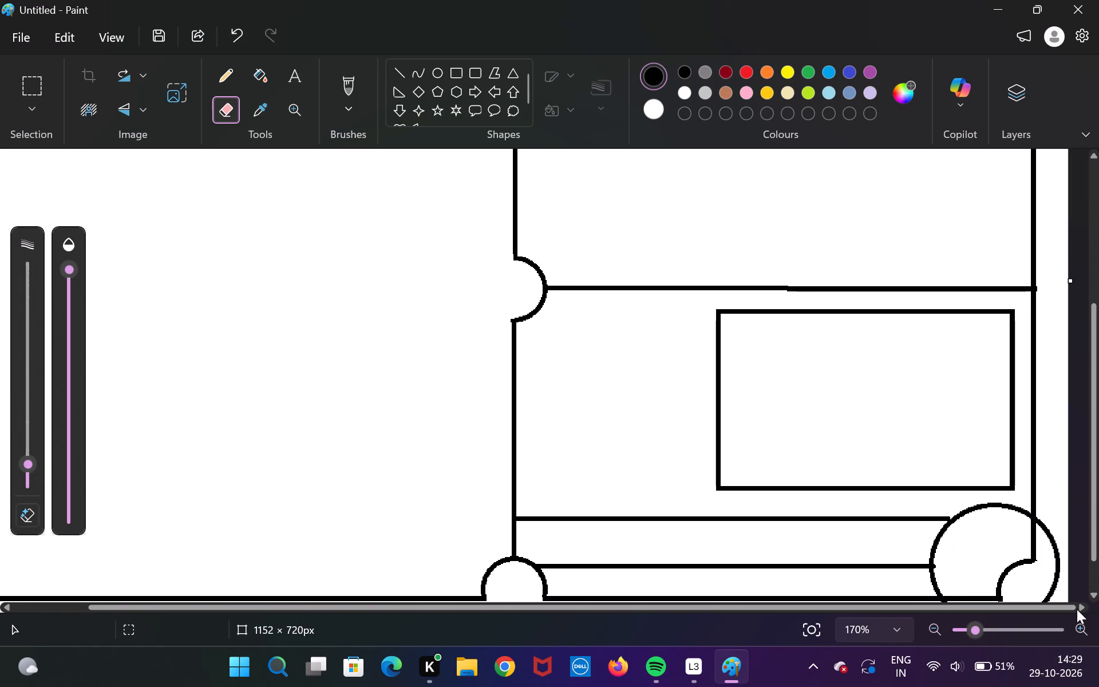
{"action": "left_click", "coordinate": [1092, 599]}
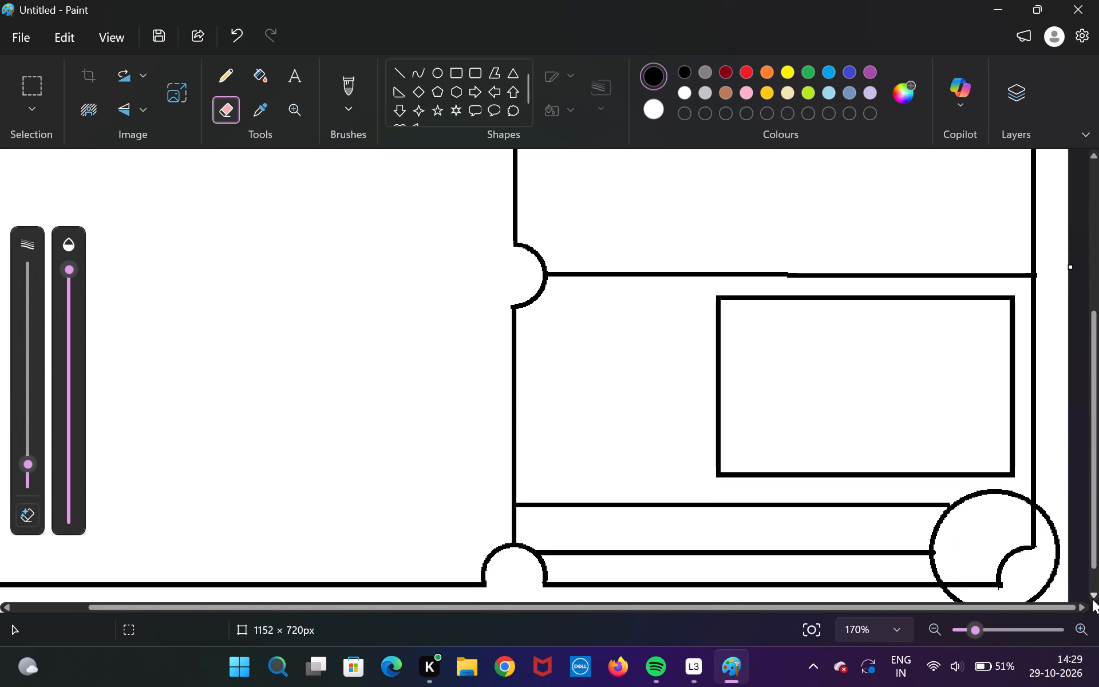
{"action": "triple_click", "coordinate": [1081, 621]}
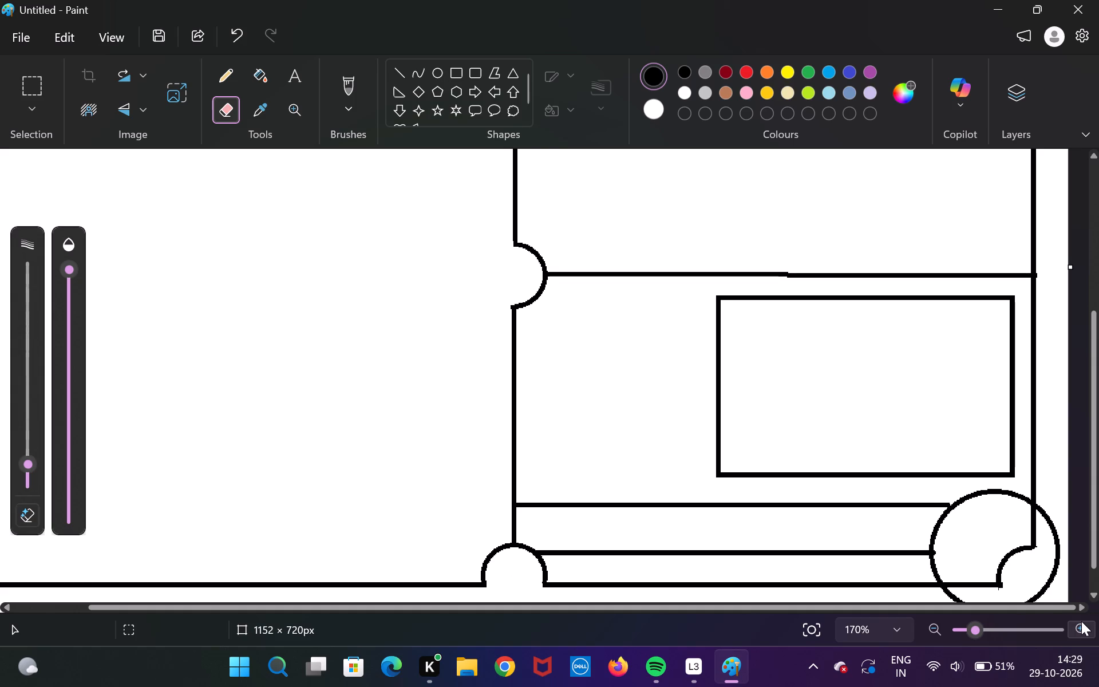
{"action": "double_click", "coordinate": [1081, 621]}
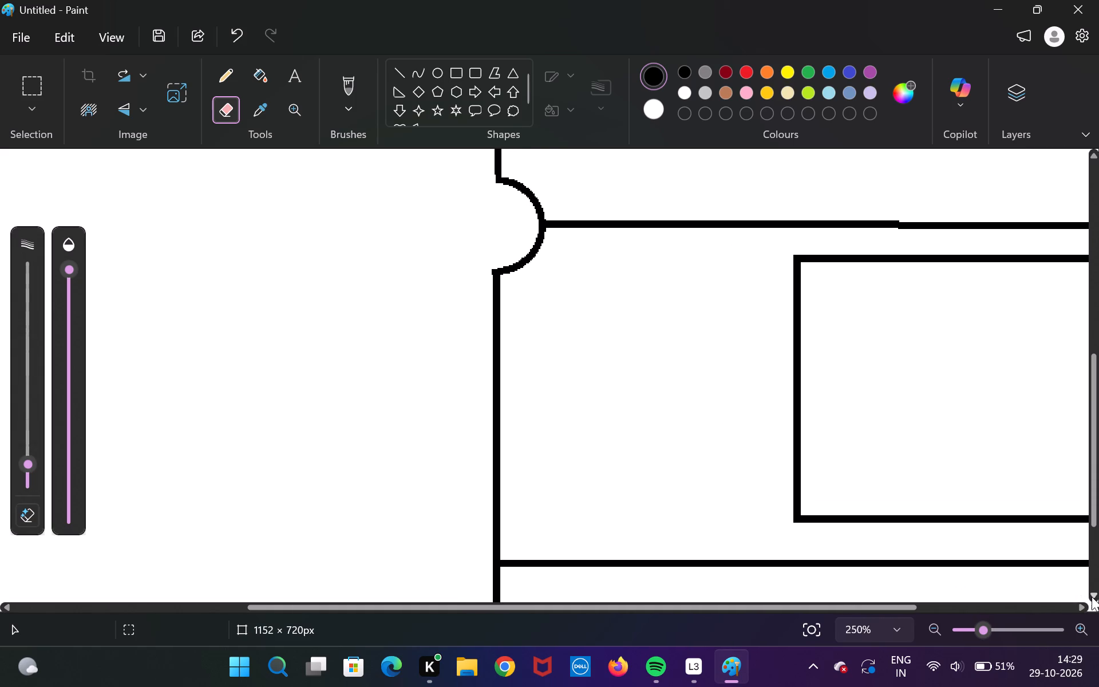
{"action": "triple_click", "coordinate": [1092, 594]}
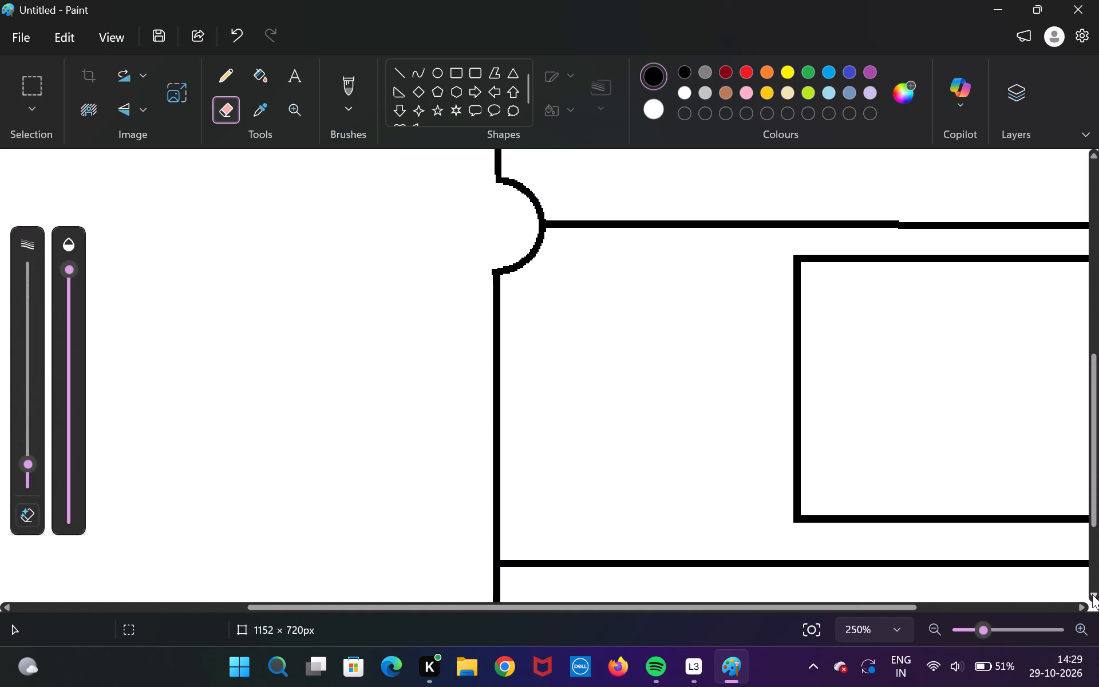
{"action": "triple_click", "coordinate": [1092, 594]}
{"action": "triple_click", "coordinate": [1092, 594]}
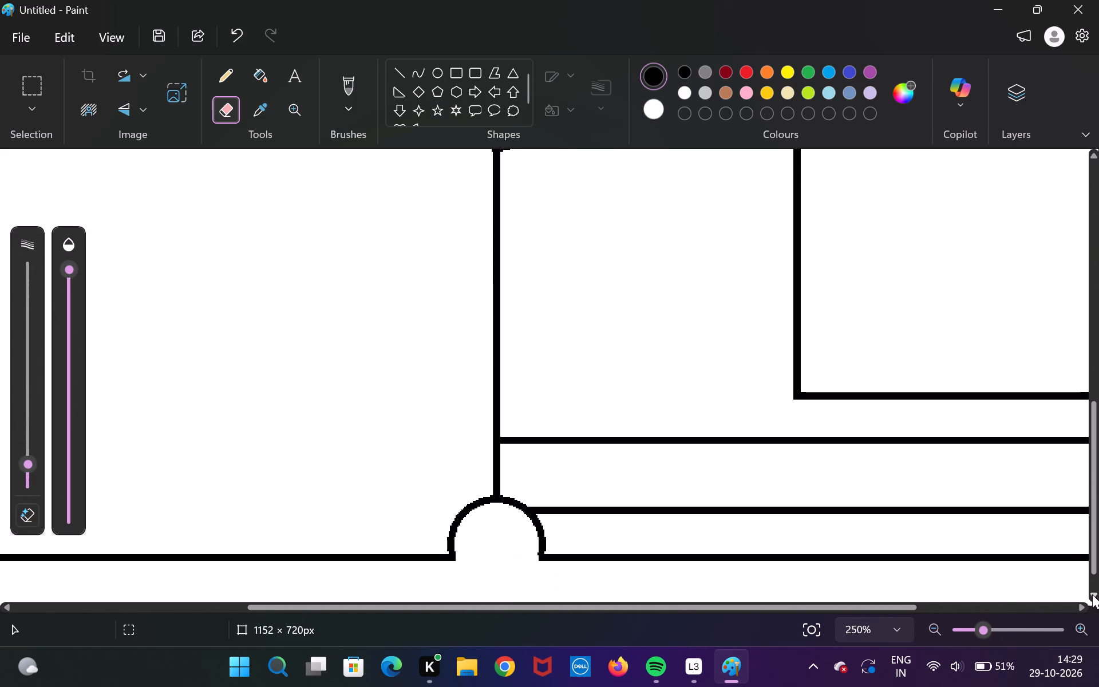
{"action": "triple_click", "coordinate": [1082, 605]}
{"action": "triple_click", "coordinate": [1082, 605]}
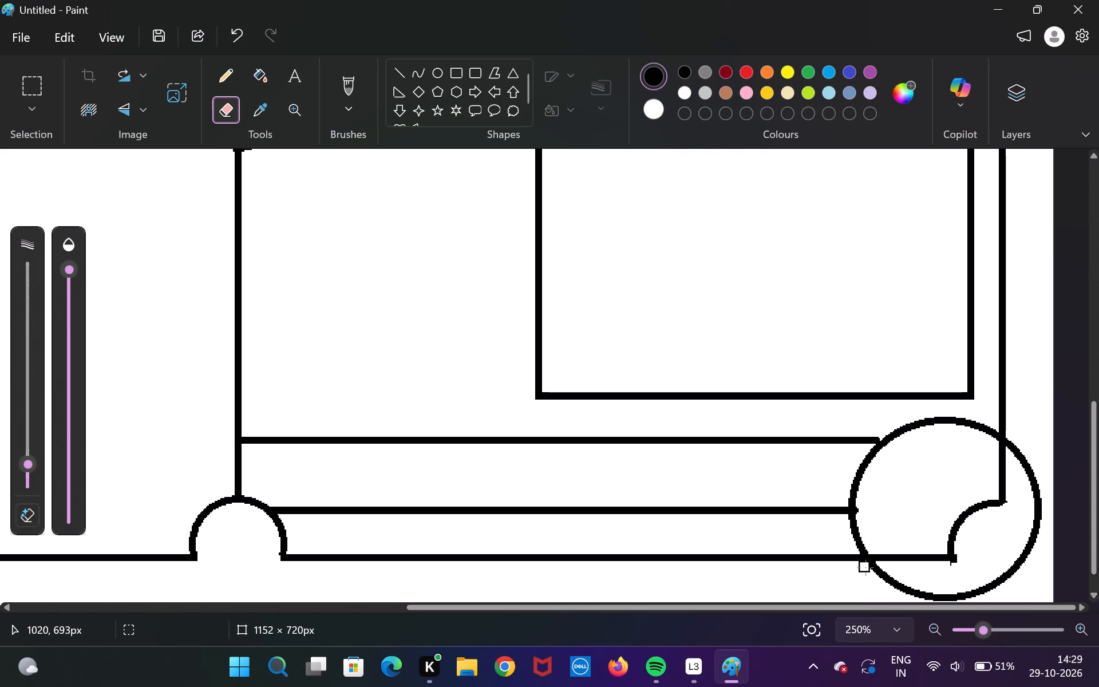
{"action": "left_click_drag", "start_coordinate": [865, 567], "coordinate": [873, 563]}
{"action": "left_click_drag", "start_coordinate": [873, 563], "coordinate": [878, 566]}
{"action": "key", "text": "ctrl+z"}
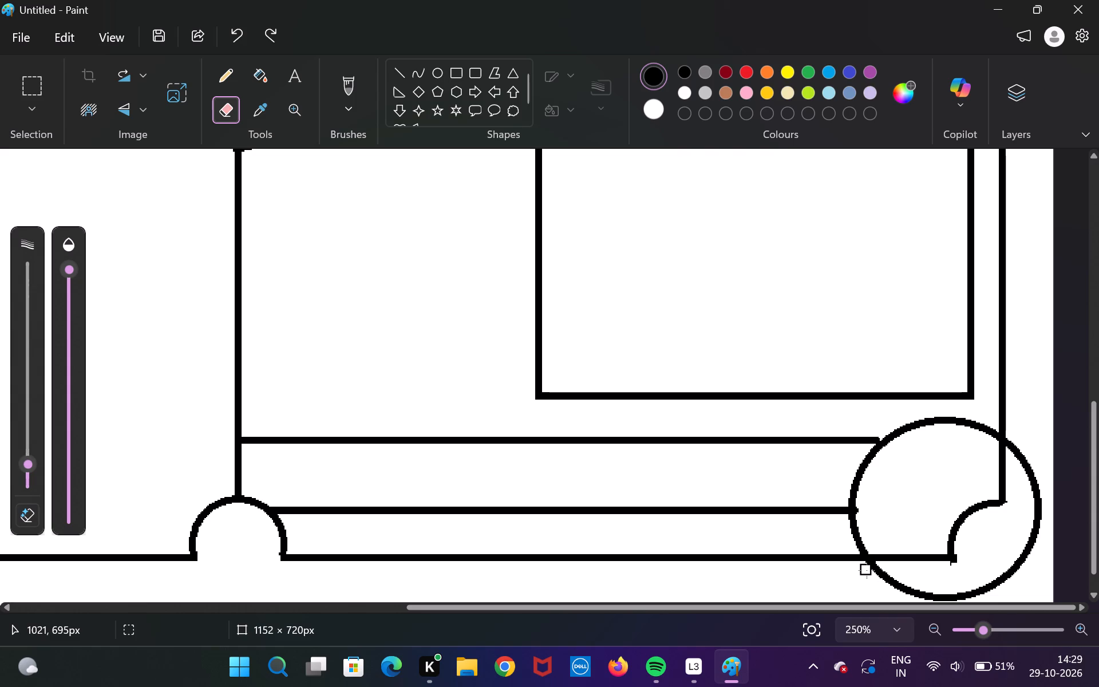
Erase the parts of the large corner circle outside the frame, below the bottom border and beyond the right border.
{"action": "left_click_drag", "start_coordinate": [866, 567], "coordinate": [878, 570]}
{"action": "left_click_drag", "start_coordinate": [878, 570], "coordinate": [935, 598]}
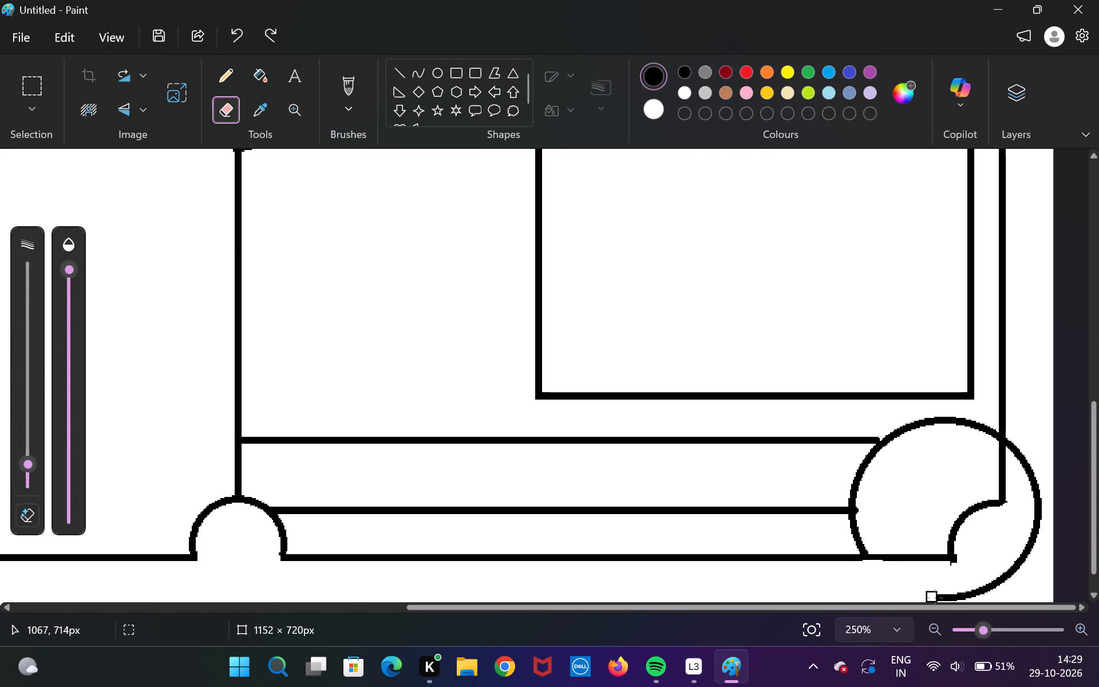
{"action": "left_click_drag", "start_coordinate": [935, 598], "coordinate": [949, 600]}
{"action": "left_click_drag", "start_coordinate": [949, 600], "coordinate": [1036, 515]}
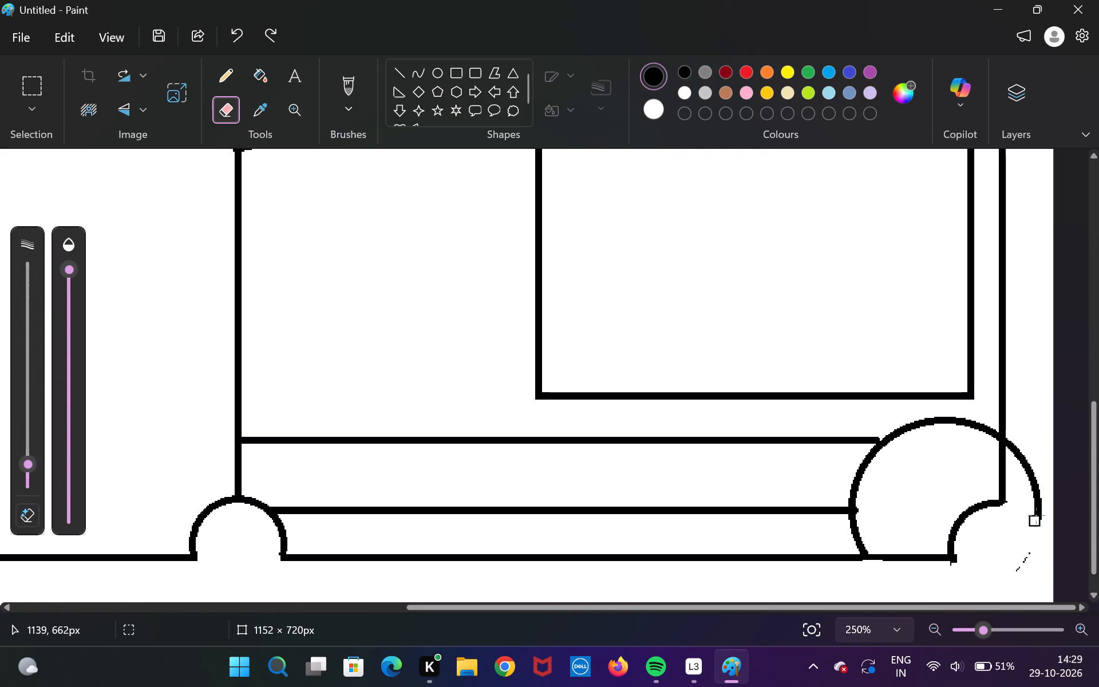
{"action": "left_click_drag", "start_coordinate": [1036, 515], "coordinate": [1013, 589]}
{"action": "left_click_drag", "start_coordinate": [1013, 589], "coordinate": [1045, 506]}
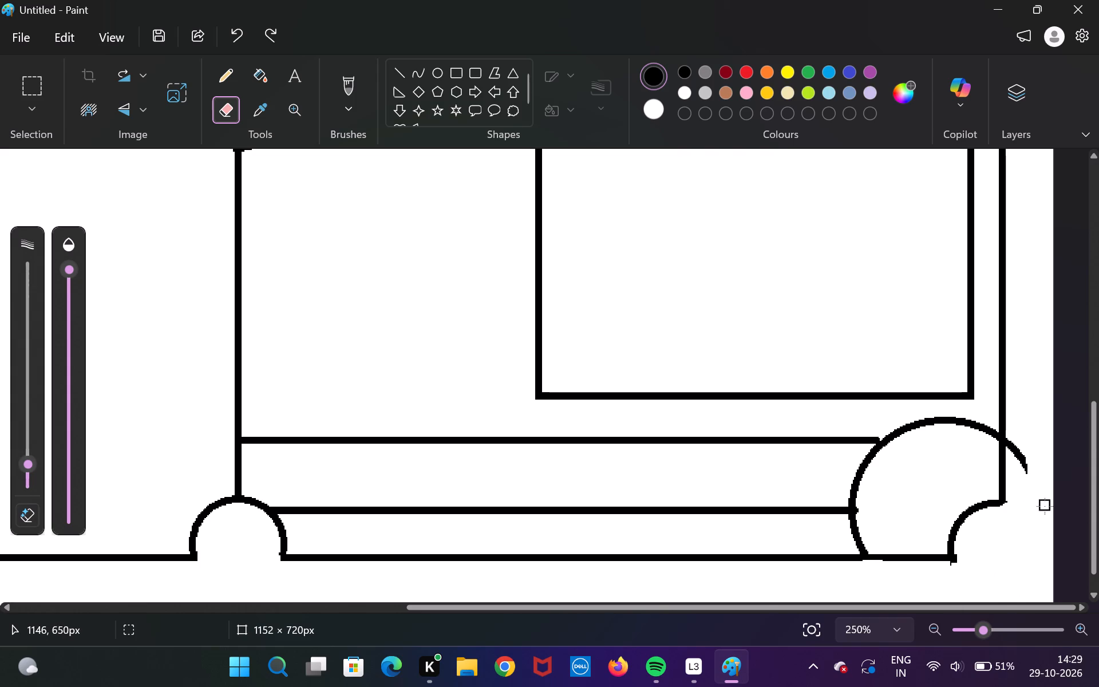
{"action": "left_click_drag", "start_coordinate": [1045, 506], "coordinate": [1026, 453]}
{"action": "left_click_drag", "start_coordinate": [1026, 453], "coordinate": [1022, 460]}
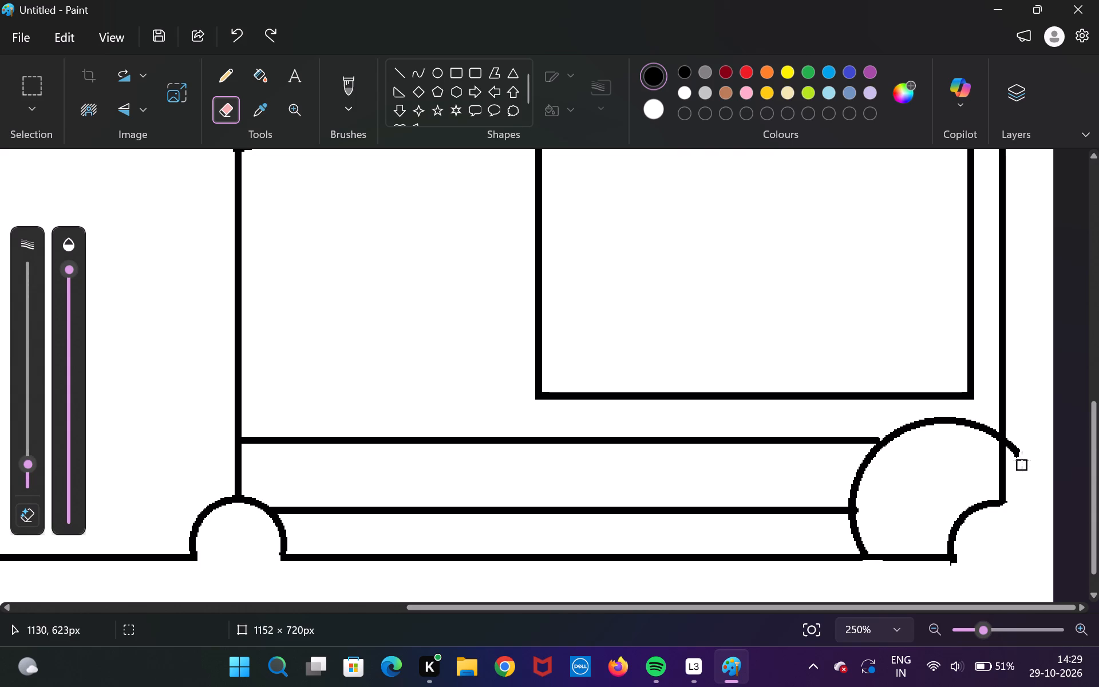
{"action": "left_click_drag", "start_coordinate": [1022, 460], "coordinate": [1015, 448]}
{"action": "left_click_drag", "start_coordinate": [1015, 448], "coordinate": [1013, 444]}
{"action": "left_click_drag", "start_coordinate": [1013, 444], "coordinate": [1025, 457]}
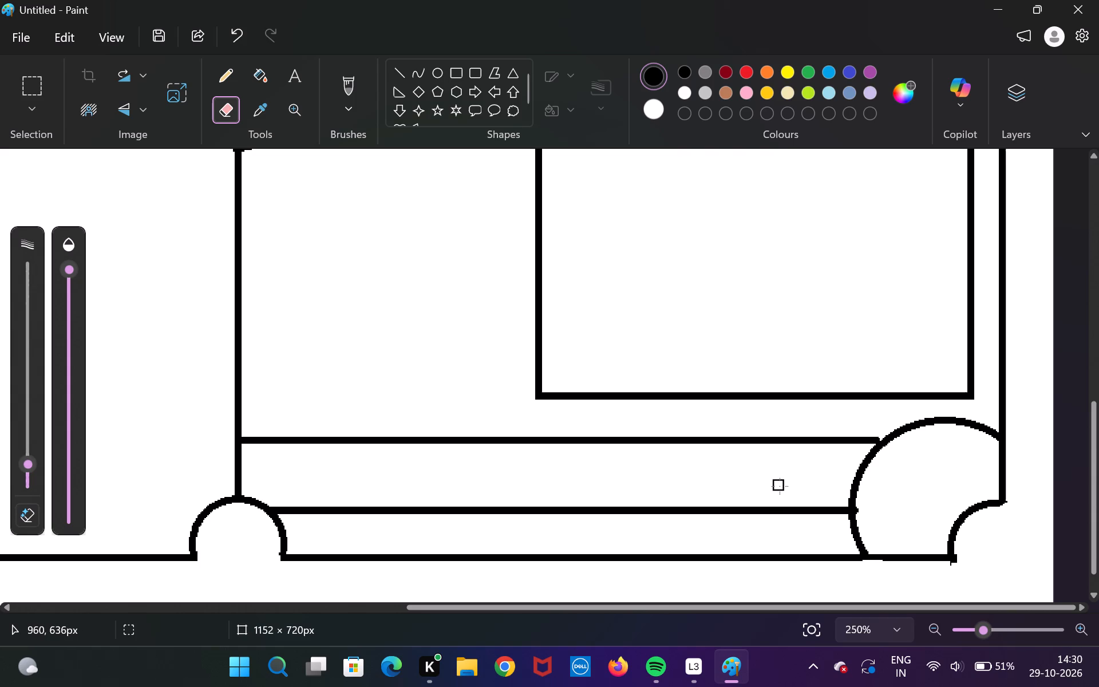
Draw a vertical line about 76 px long from the upper horizontal line to the bottom border, just left of the large corner arc.
{"action": "left_click", "coordinate": [394, 63]}
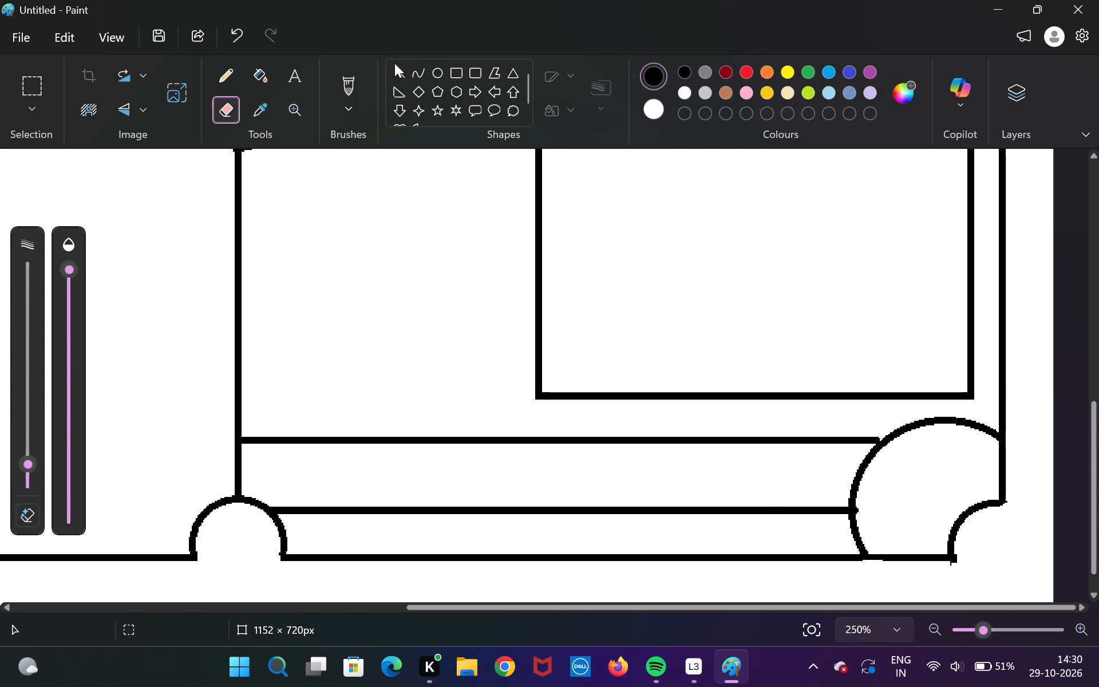
{"action": "left_click", "coordinate": [401, 74]}
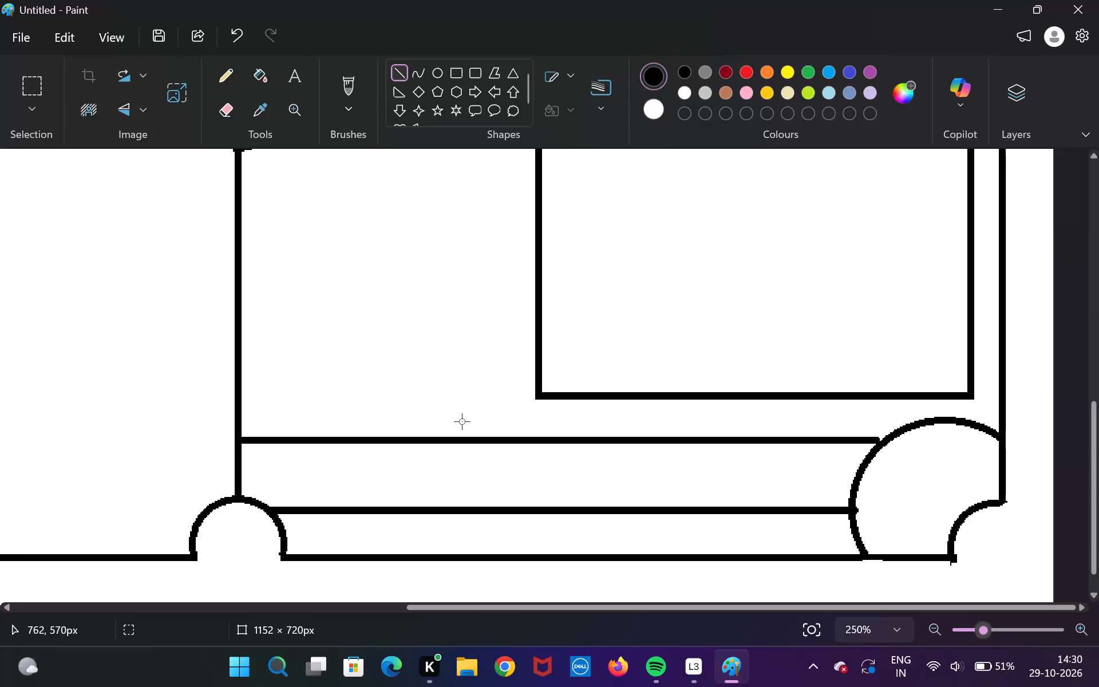
{"action": "left_click", "coordinate": [756, 444]}
{"action": "left_click_drag", "start_coordinate": [756, 444], "coordinate": [757, 458]}
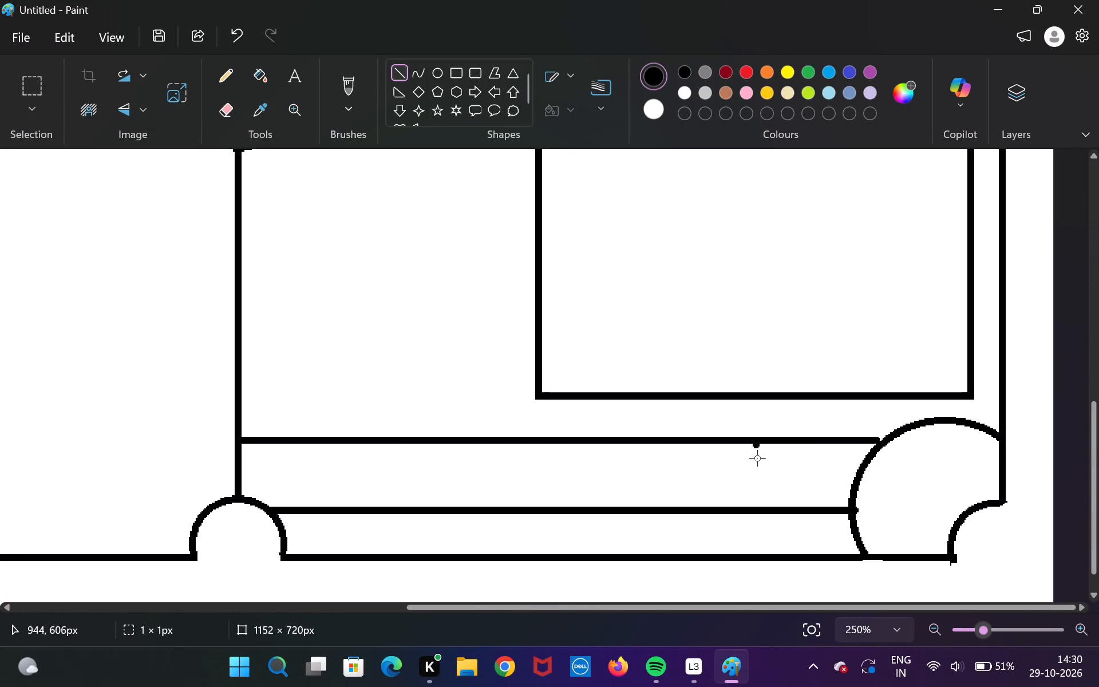
{"action": "left_click_drag", "start_coordinate": [757, 458], "coordinate": [759, 540]}
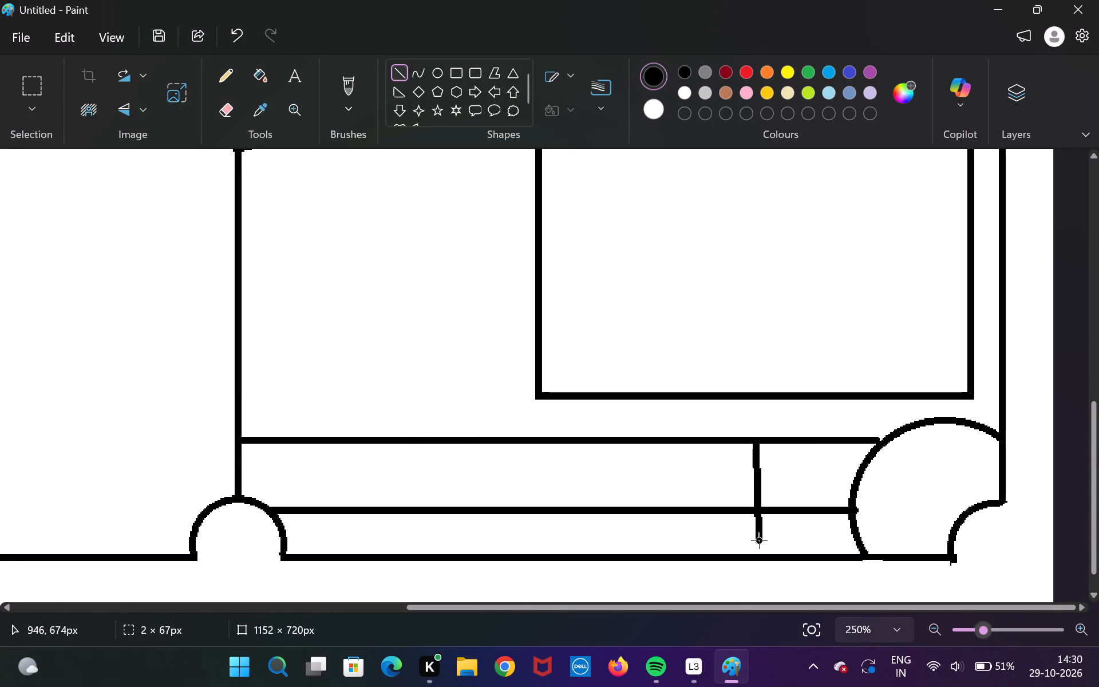
{"action": "left_click_drag", "start_coordinate": [759, 540], "coordinate": [756, 542]}
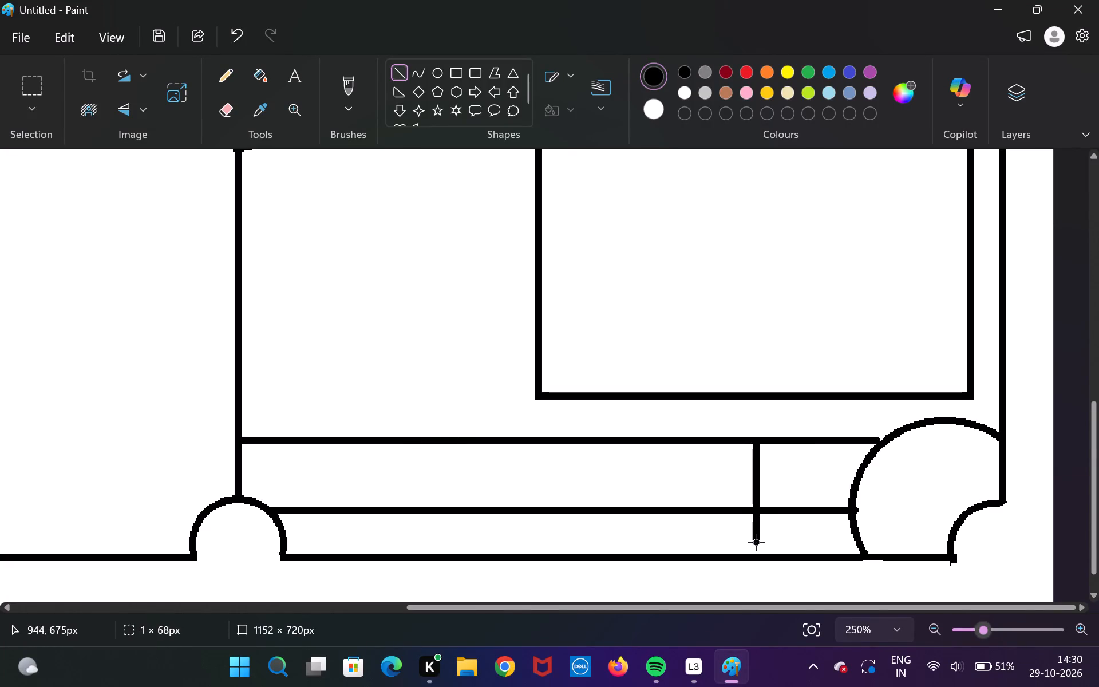
{"action": "left_click_drag", "start_coordinate": [756, 542], "coordinate": [756, 549]}
{"action": "left_click_drag", "start_coordinate": [756, 549], "coordinate": [756, 555]}
{"action": "left_click_drag", "start_coordinate": [756, 555], "coordinate": [758, 555]}
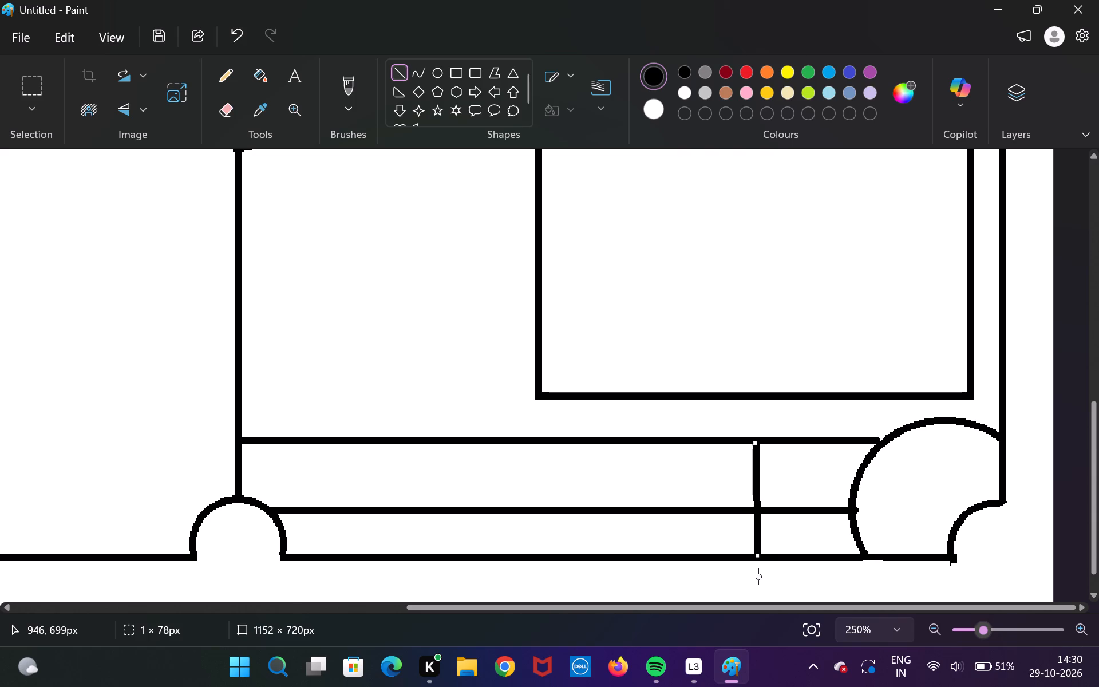
{"action": "left_click", "coordinate": [757, 553]}
{"action": "left_click", "coordinate": [758, 582]}
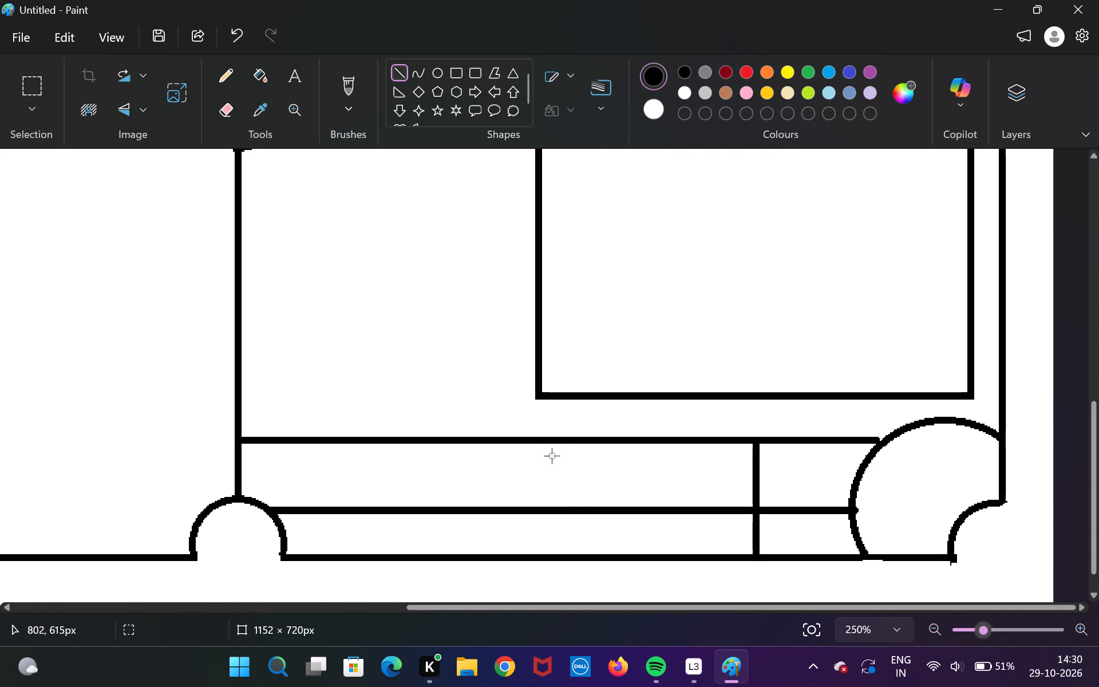
Draw a vertical line about 76 px long from the upper horizontal line to the bottom border, aligned with the inner rectangle's left edge.
{"action": "left_click_drag", "start_coordinate": [540, 443], "coordinate": [542, 471]}
{"action": "left_click_drag", "start_coordinate": [542, 471], "coordinate": [540, 548]}
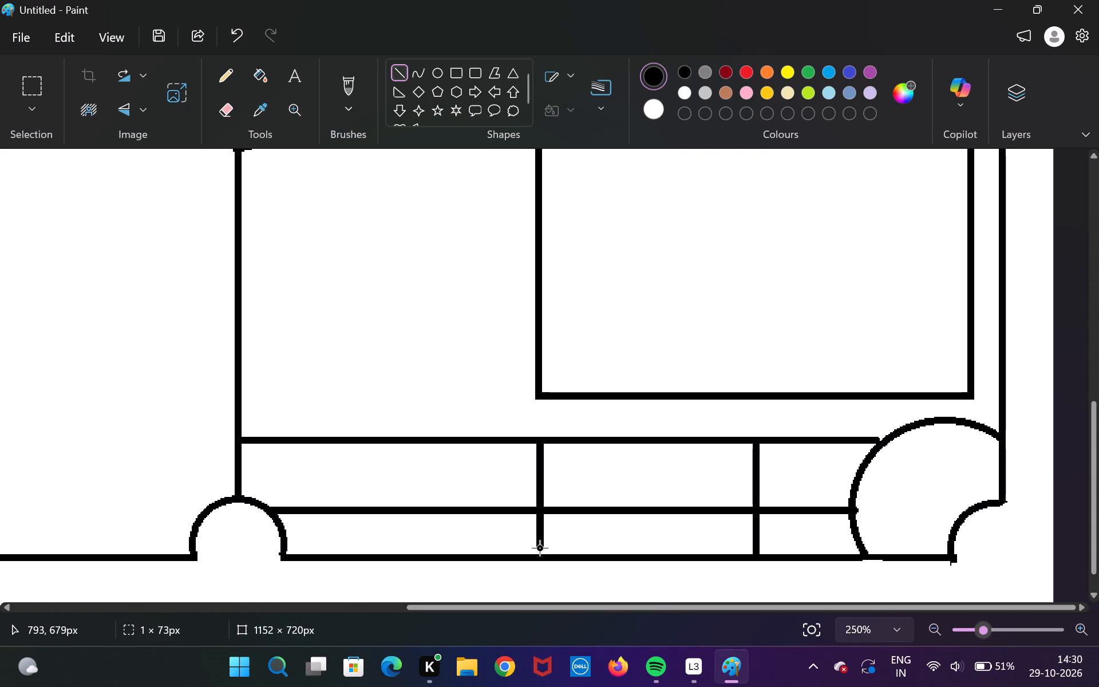
{"action": "left_click_drag", "start_coordinate": [540, 548], "coordinate": [540, 556]}
{"action": "left_click", "coordinate": [568, 574]}
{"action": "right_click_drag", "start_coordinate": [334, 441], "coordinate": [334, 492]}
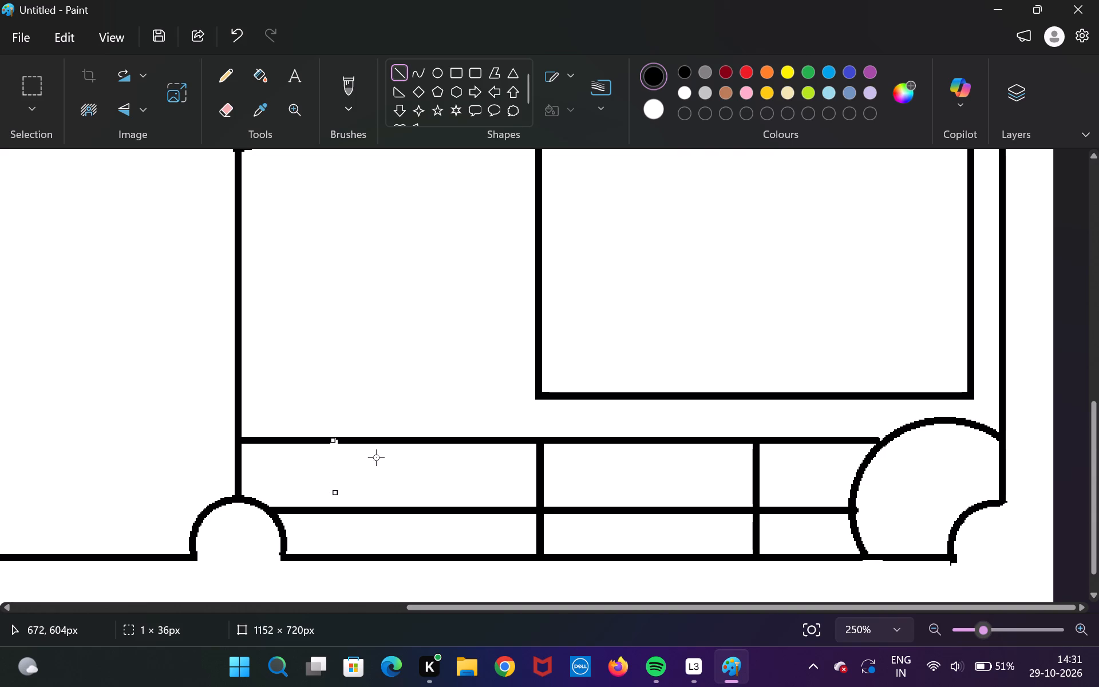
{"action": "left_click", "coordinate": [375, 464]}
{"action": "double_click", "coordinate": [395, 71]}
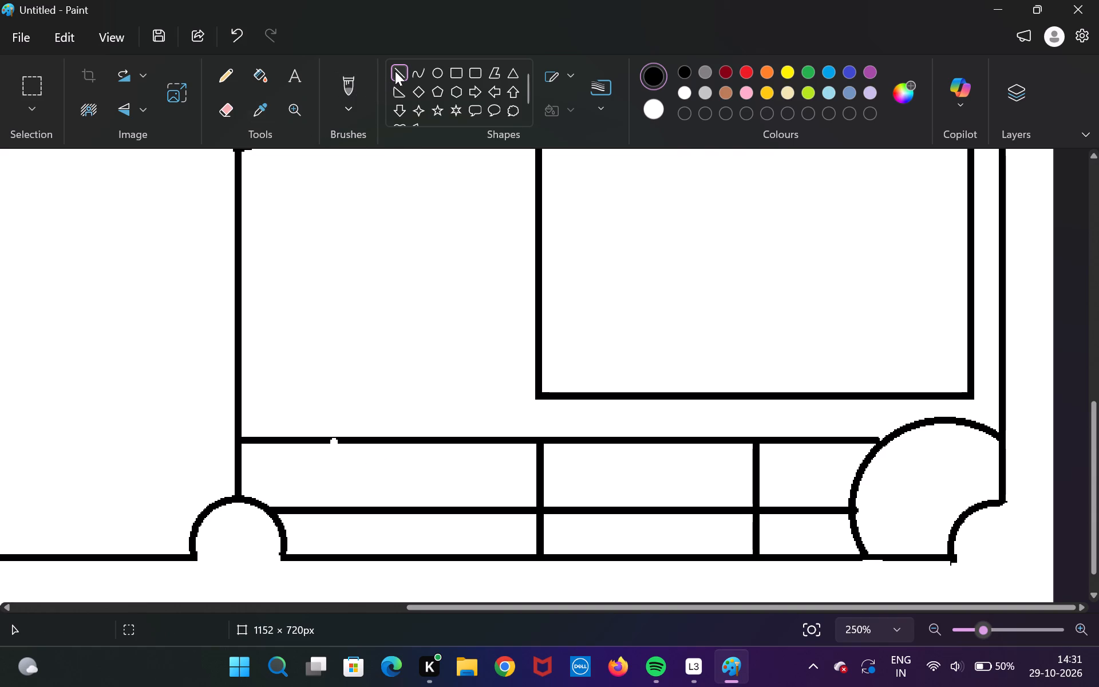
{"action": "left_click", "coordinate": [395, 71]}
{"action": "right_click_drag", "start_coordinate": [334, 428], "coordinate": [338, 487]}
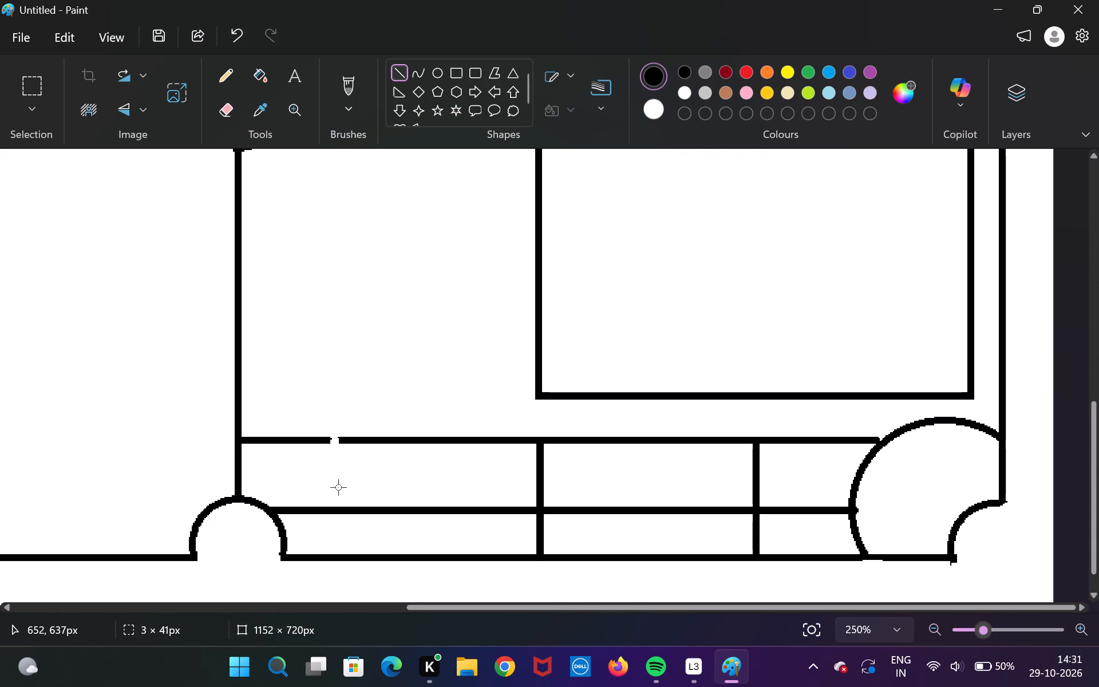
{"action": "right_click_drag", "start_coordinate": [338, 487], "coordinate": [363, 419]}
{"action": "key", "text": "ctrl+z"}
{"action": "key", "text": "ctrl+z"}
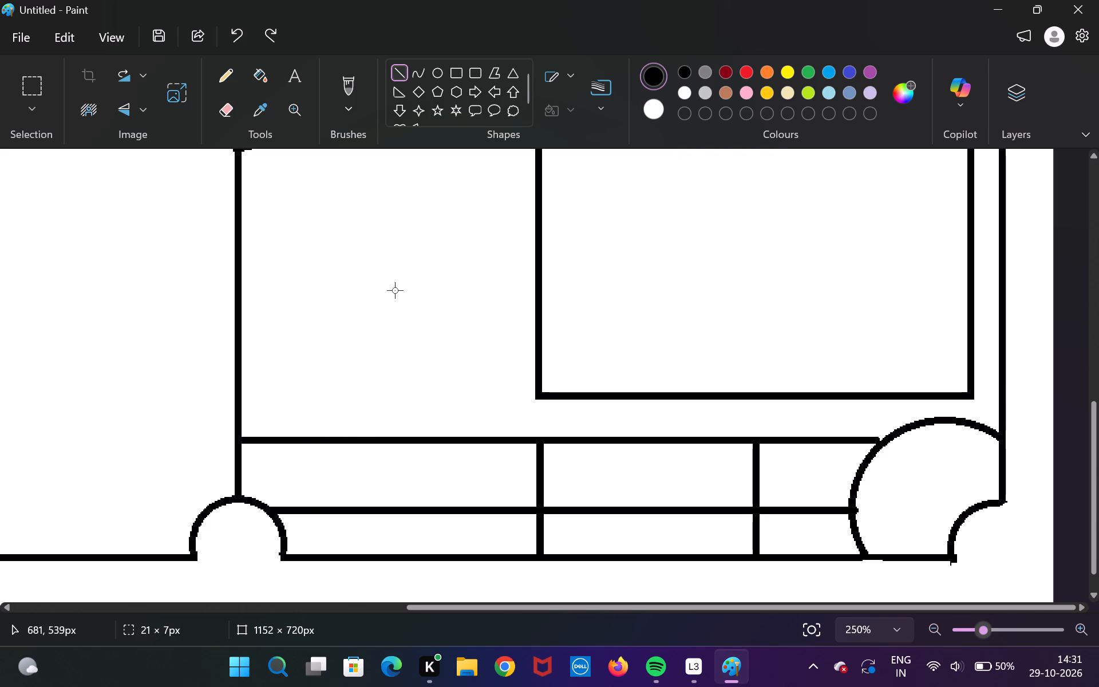
Draw a black vertical line about 78 px long from the upper horizontal line to the bottom border, between the frame's divider and the nearest strip line.
{"action": "left_click", "coordinate": [413, 71]}
{"action": "left_click", "coordinate": [394, 72]}
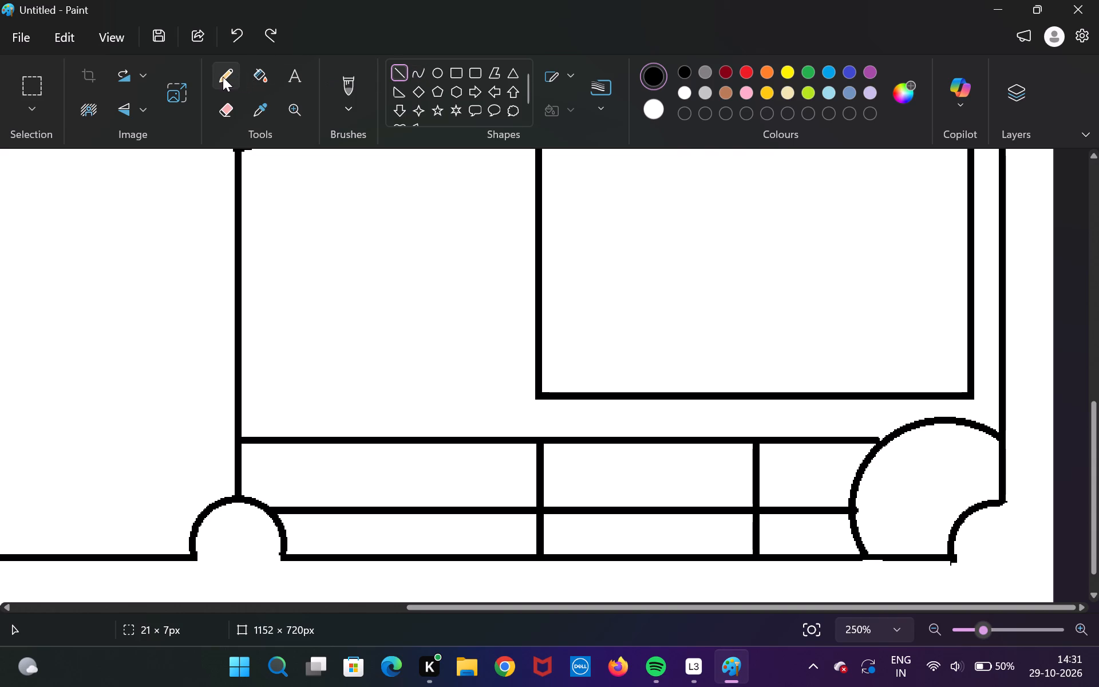
{"action": "left_click", "coordinate": [223, 77]}
{"action": "left_click", "coordinate": [392, 74]}
{"action": "left_click_drag", "start_coordinate": [357, 445], "coordinate": [350, 515]}
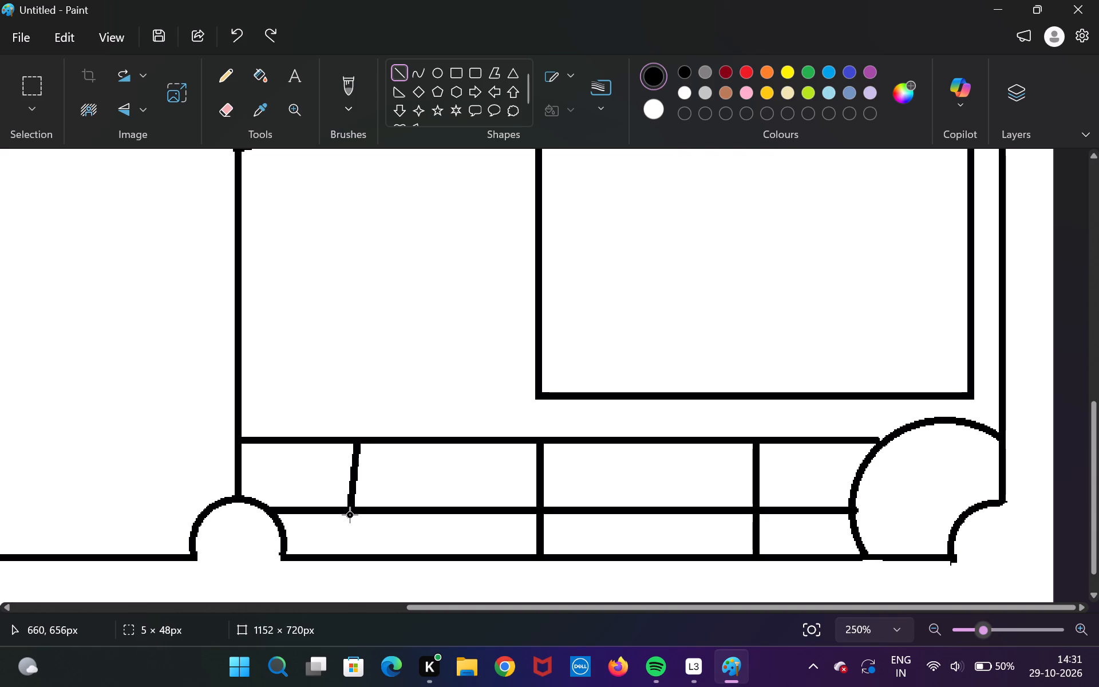
{"action": "left_click_drag", "start_coordinate": [350, 515], "coordinate": [359, 558]}
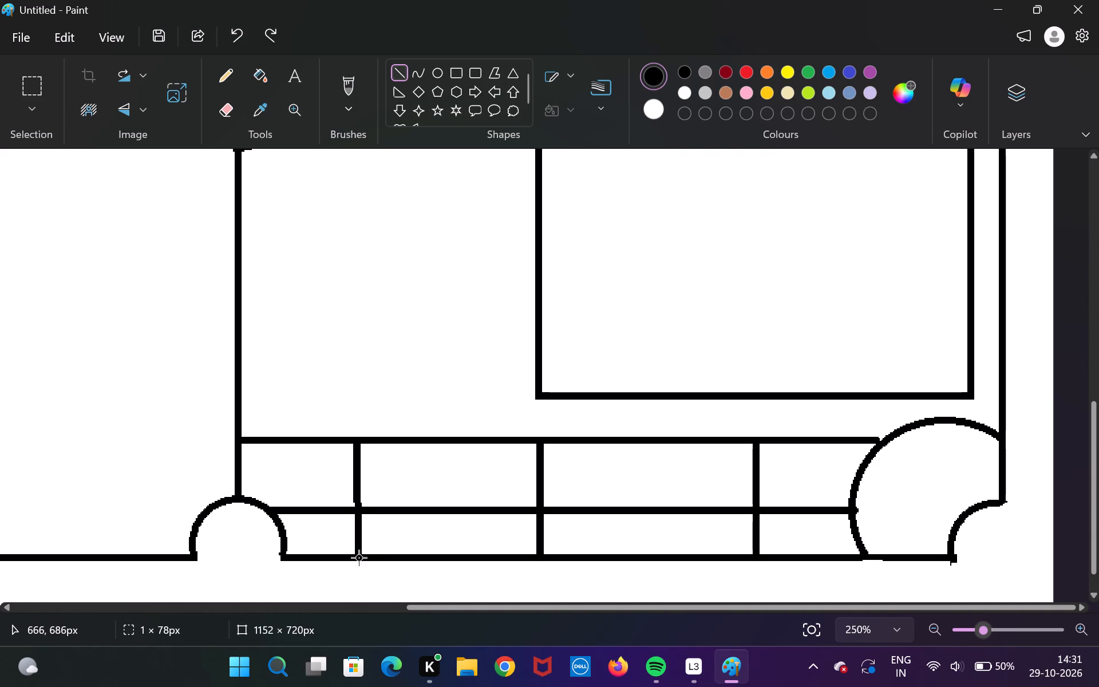
{"action": "left_click_drag", "start_coordinate": [359, 558], "coordinate": [357, 557]}
{"action": "left_click_drag", "start_coordinate": [357, 557], "coordinate": [357, 556]}
{"action": "left_click", "coordinate": [372, 585]}
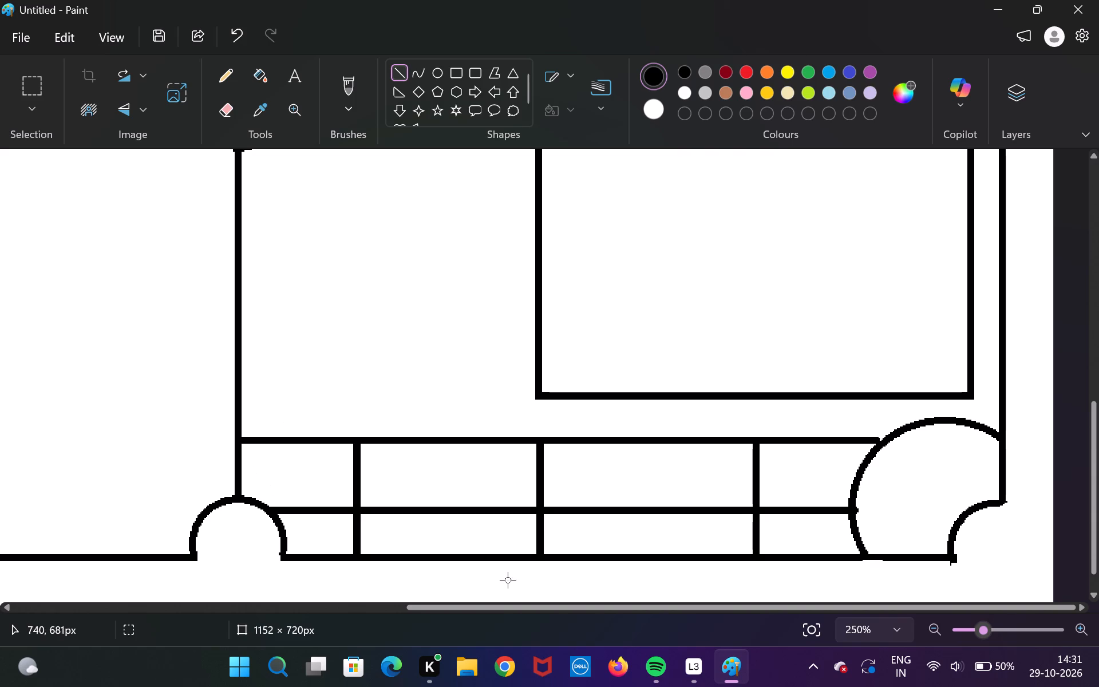
Erase the upper horizontal line between the second and third short vertical lines of the strips, working at 375% zoom.
{"action": "triple_click", "coordinate": [1078, 625]}
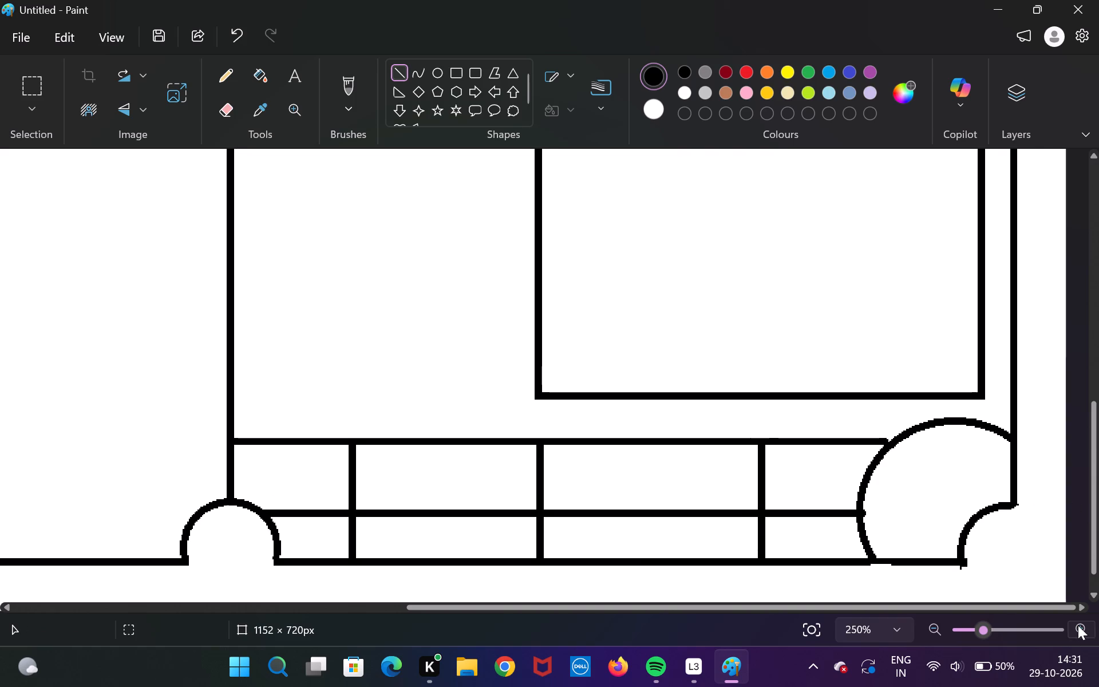
{"action": "double_click", "coordinate": [1078, 625]}
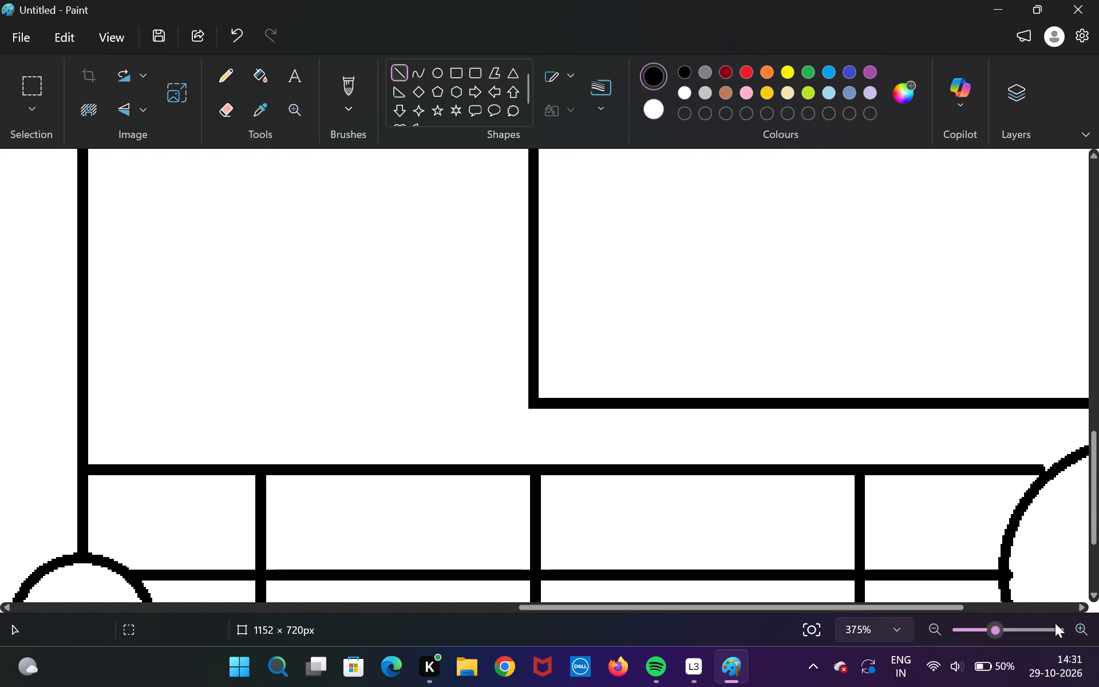
{"action": "triple_click", "coordinate": [1082, 607]}
{"action": "double_click", "coordinate": [1082, 607]}
{"action": "left_click_drag", "start_coordinate": [1082, 607], "coordinate": [1093, 595]}
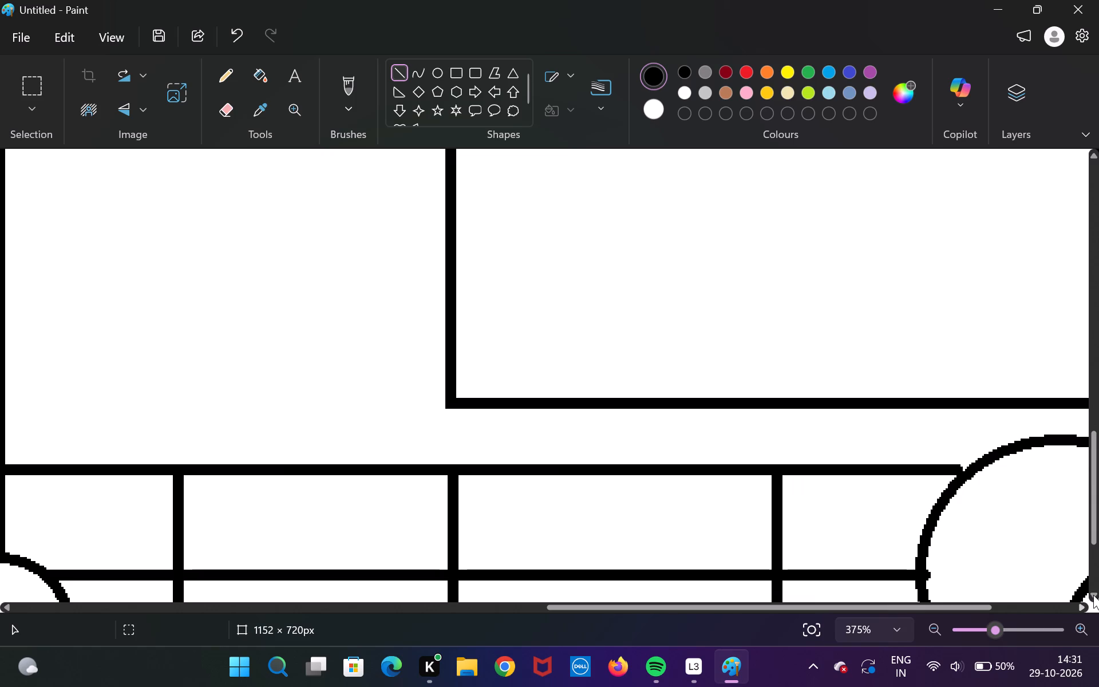
{"action": "left_click_drag", "start_coordinate": [1093, 595], "coordinate": [1093, 595]}
{"action": "left_click", "coordinate": [1093, 595]}
{"action": "double_click", "coordinate": [1093, 595]}
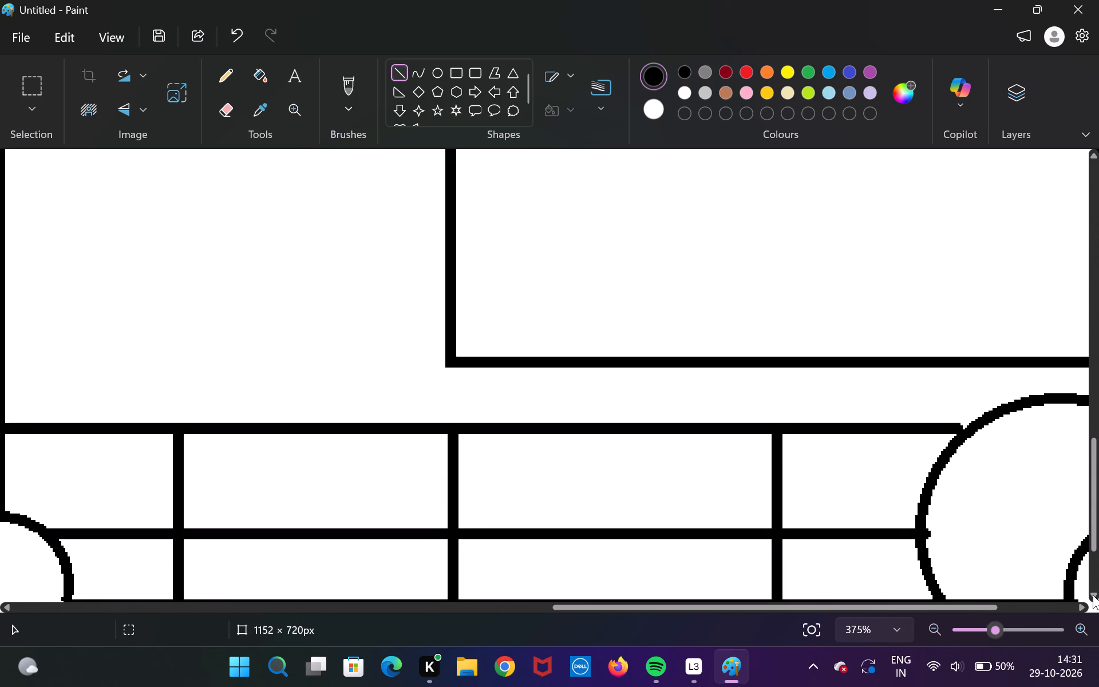
{"action": "triple_click", "coordinate": [1093, 595]}
{"action": "triple_click", "coordinate": [1093, 595]}
{"action": "triple_click", "coordinate": [1093, 595]}
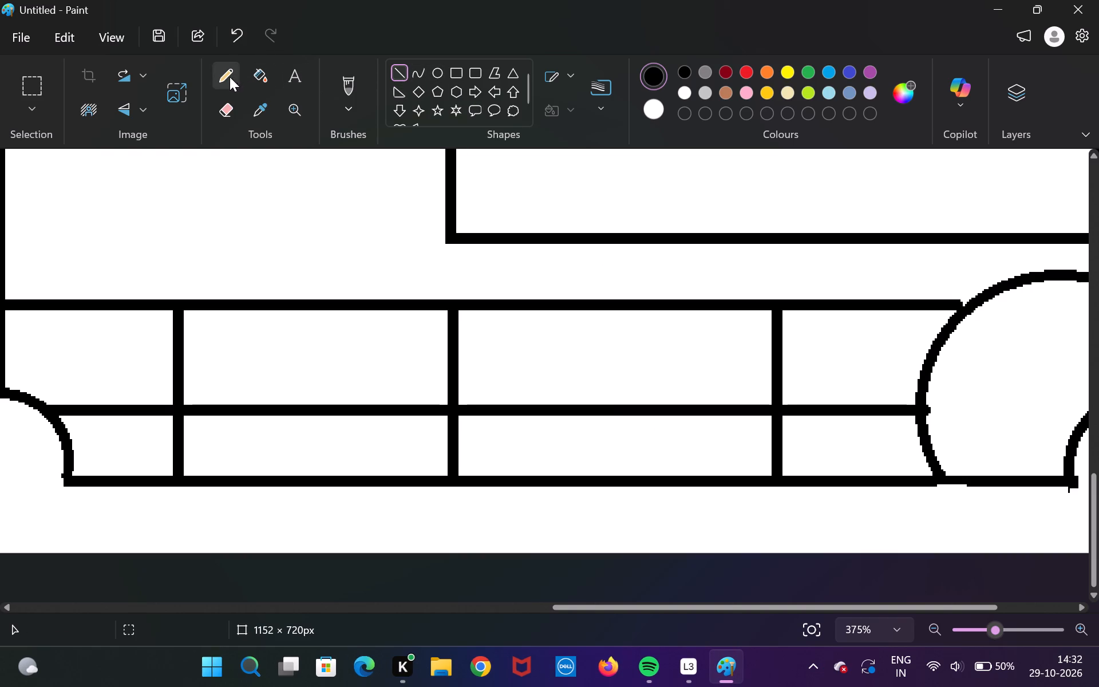
{"action": "left_click", "coordinate": [231, 105]}
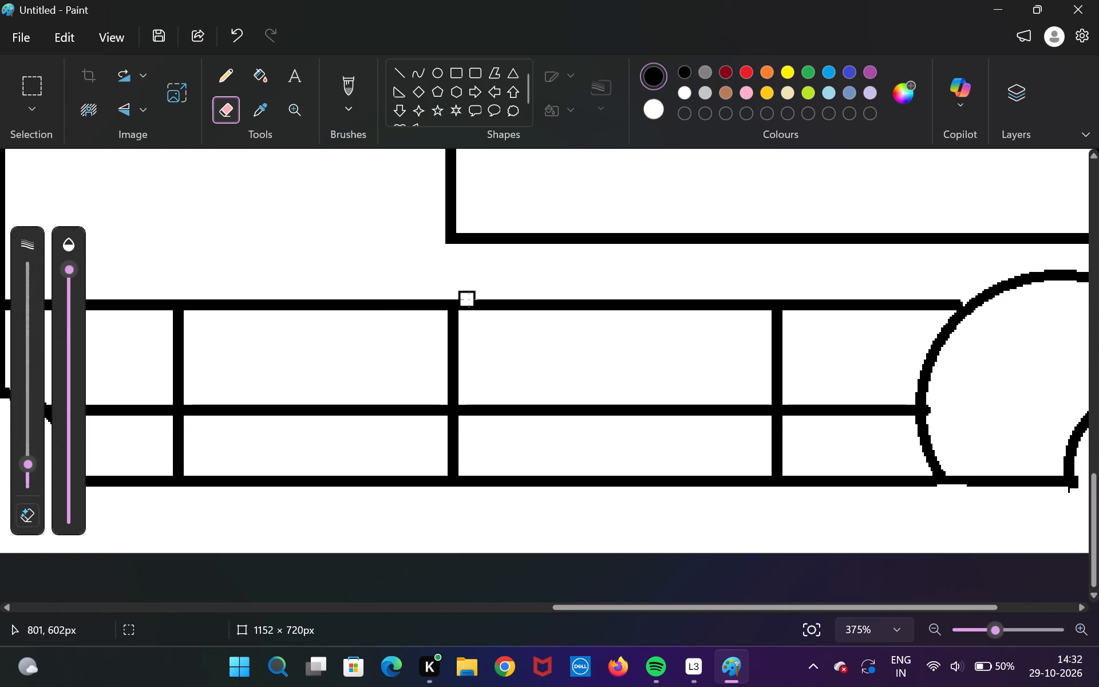
{"action": "left_click_drag", "start_coordinate": [469, 302], "coordinate": [480, 301]}
{"action": "left_click_drag", "start_coordinate": [480, 301], "coordinate": [503, 307]}
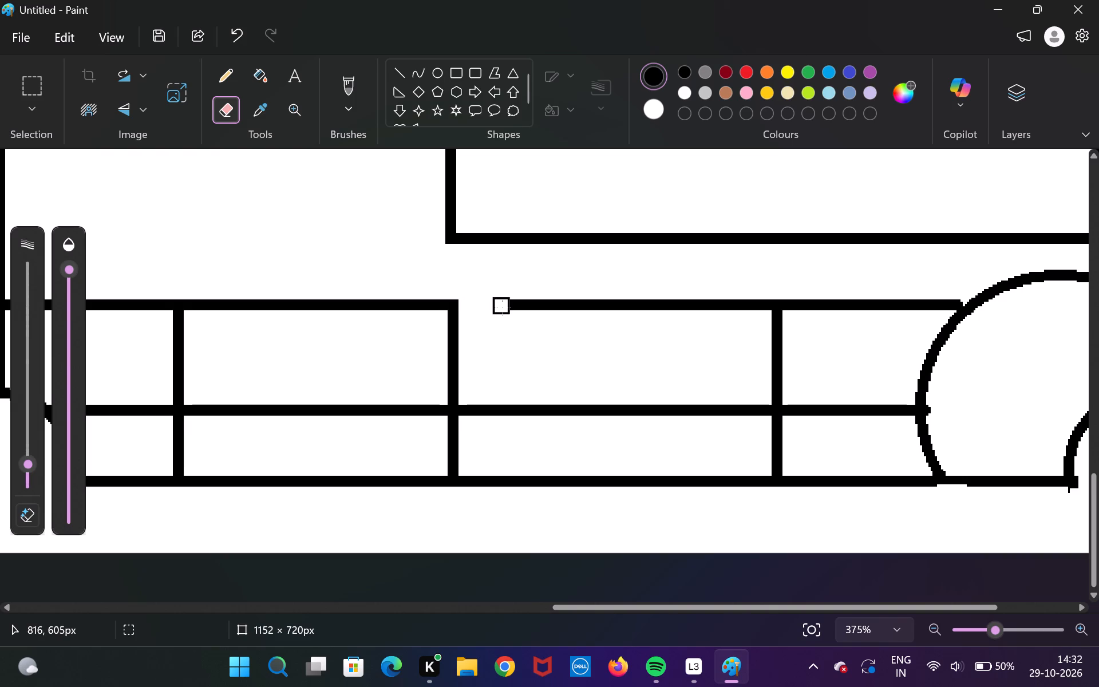
{"action": "left_click_drag", "start_coordinate": [503, 307], "coordinate": [543, 309]}
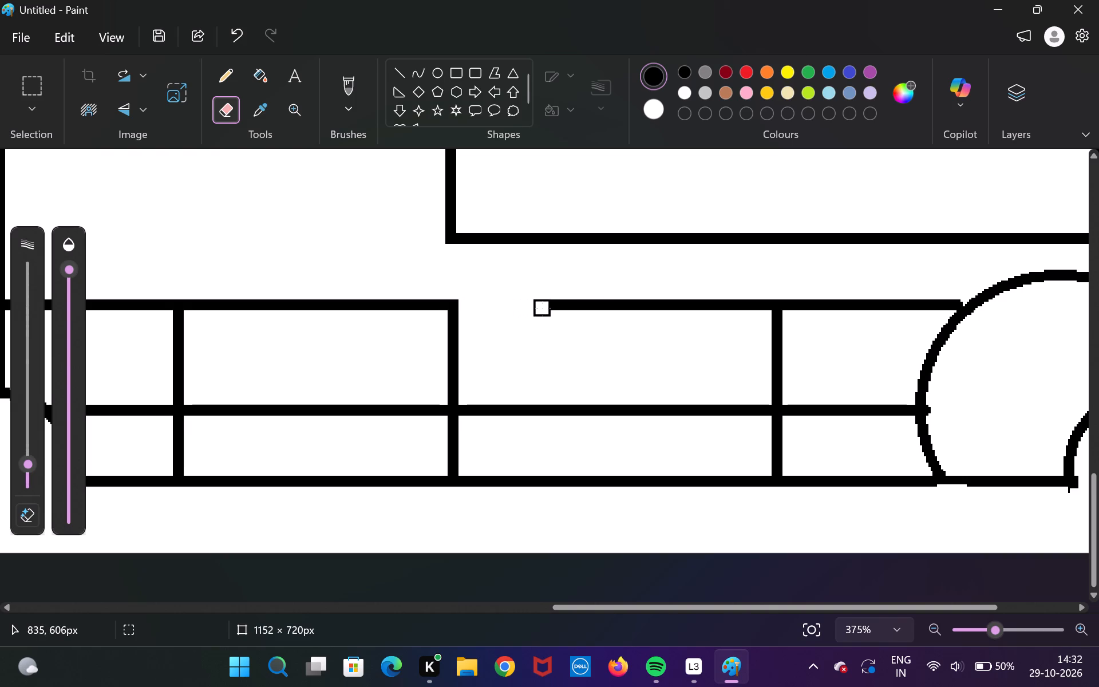
{"action": "left_click_drag", "start_coordinate": [543, 309], "coordinate": [632, 303]}
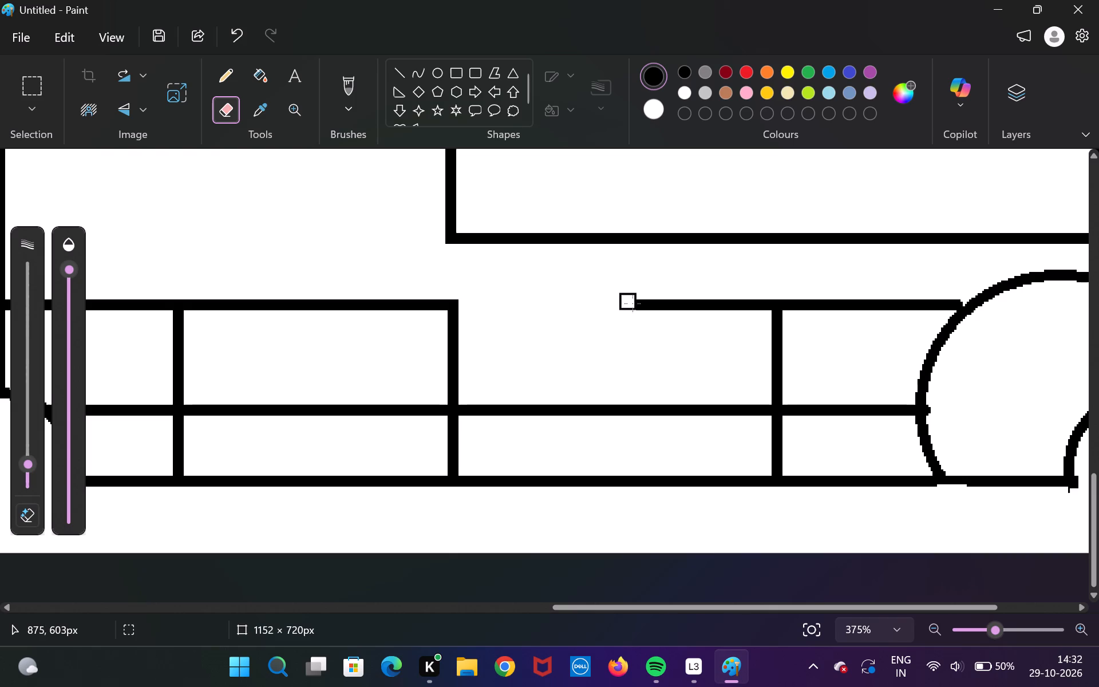
{"action": "left_click_drag", "start_coordinate": [632, 303], "coordinate": [726, 304]}
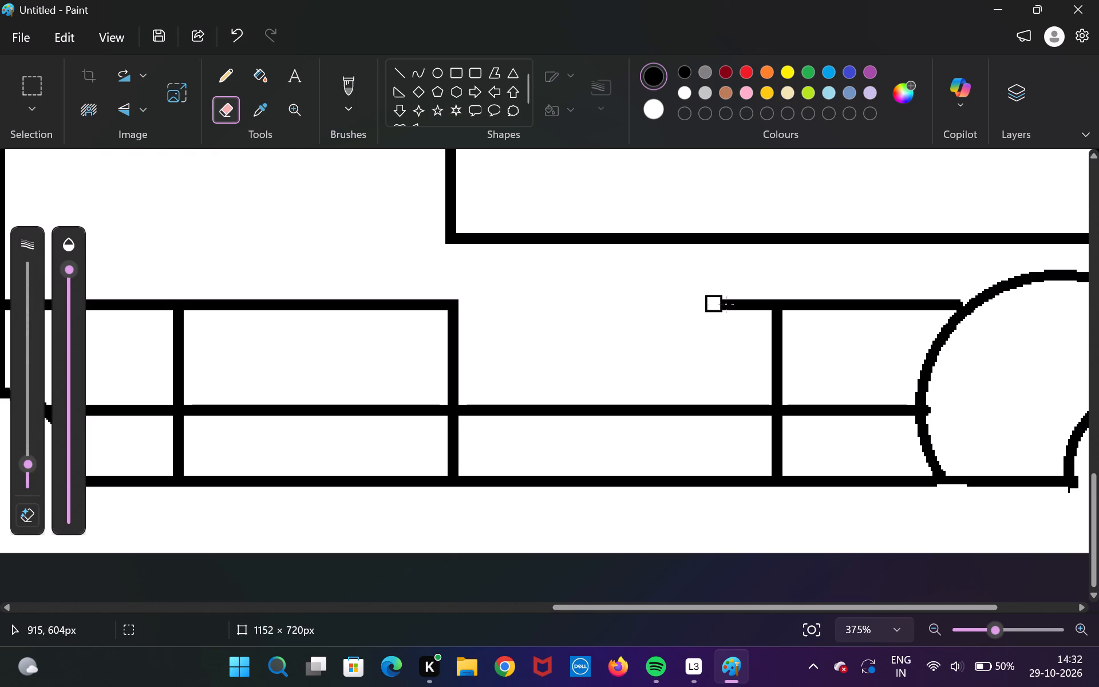
{"action": "left_click_drag", "start_coordinate": [726, 304], "coordinate": [757, 306]}
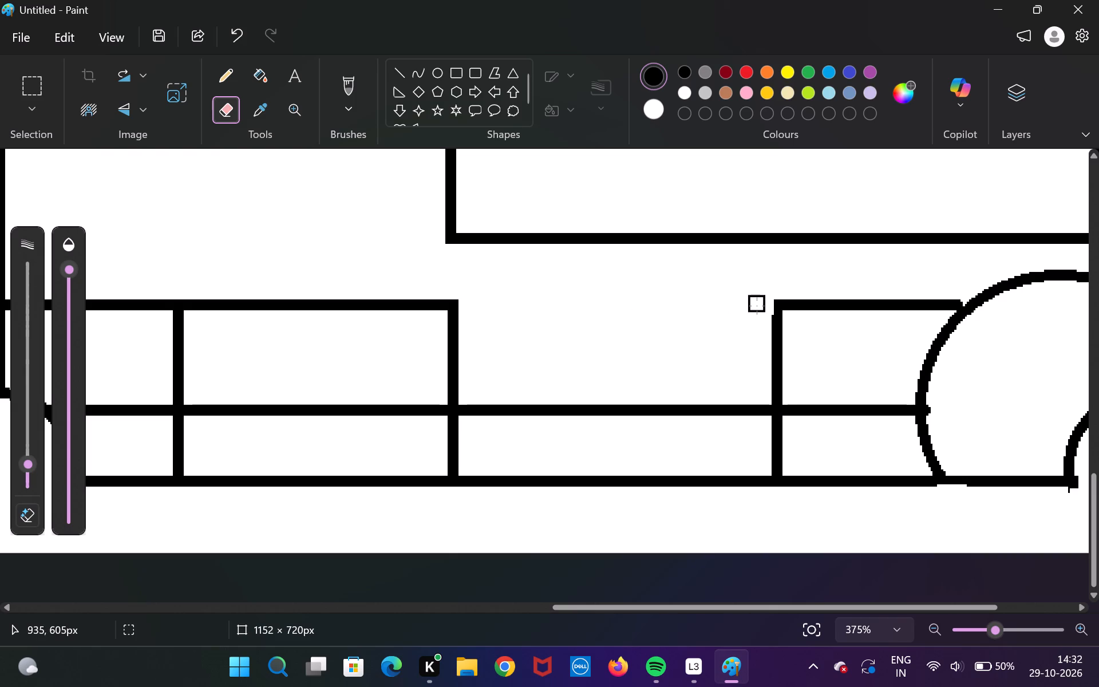
{"action": "left_click_drag", "start_coordinate": [757, 306], "coordinate": [744, 306]}
Erase the end of the upper horizontal line next to the large corner arc, keeping a short stub at the third vertical line.
{"action": "left_click_drag", "start_coordinate": [896, 306], "coordinate": [904, 305]}
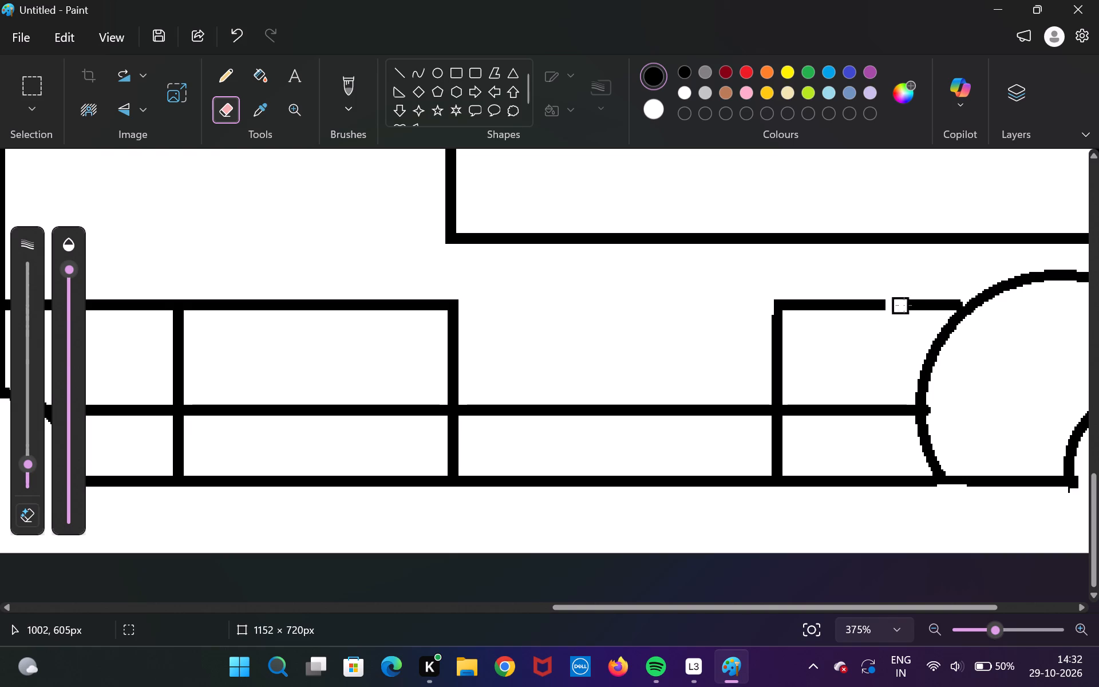
{"action": "left_click_drag", "start_coordinate": [904, 305], "coordinate": [948, 302]}
{"action": "left_click_drag", "start_coordinate": [948, 302], "coordinate": [954, 299]}
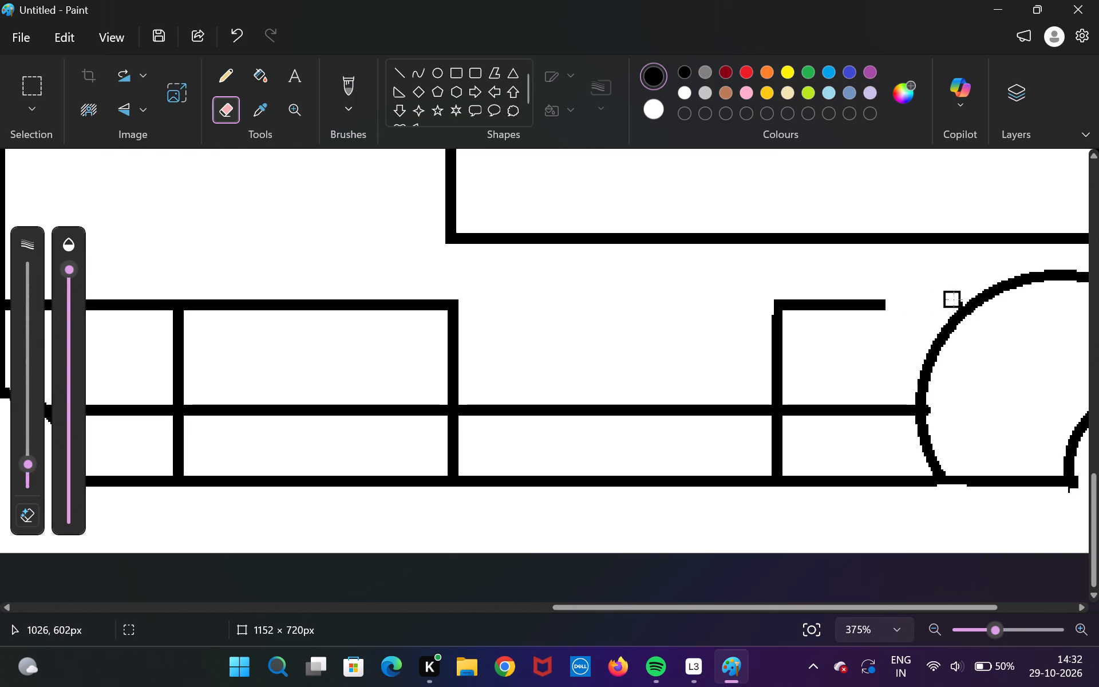
{"action": "left_click_drag", "start_coordinate": [954, 299], "coordinate": [952, 297]}
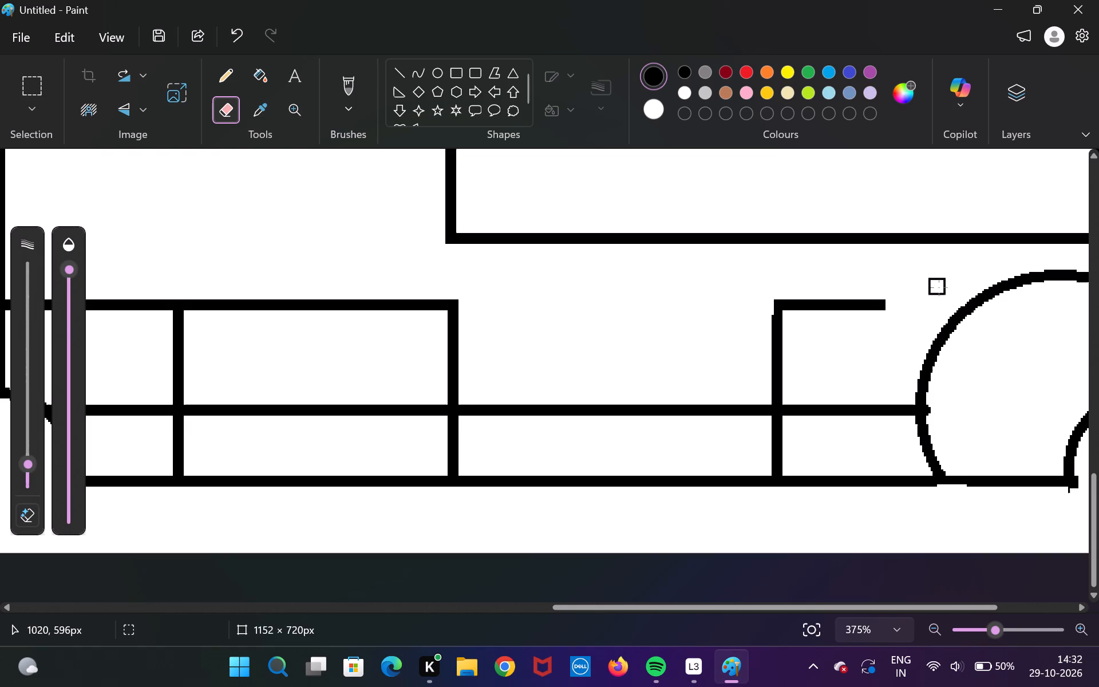
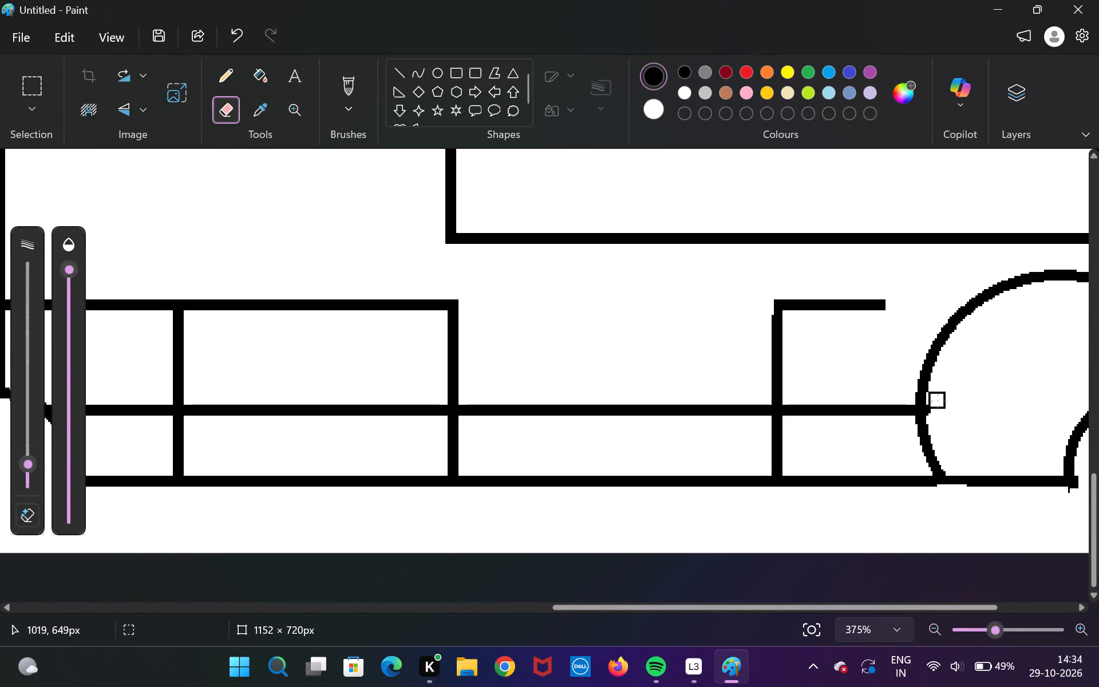
Erase the small remnant of the lower horizontal strip line that protrudes inside the large corner arc.
{"action": "left_click_drag", "start_coordinate": [938, 401], "coordinate": [938, 406]}
{"action": "left_click_drag", "start_coordinate": [938, 406], "coordinate": [939, 408]}
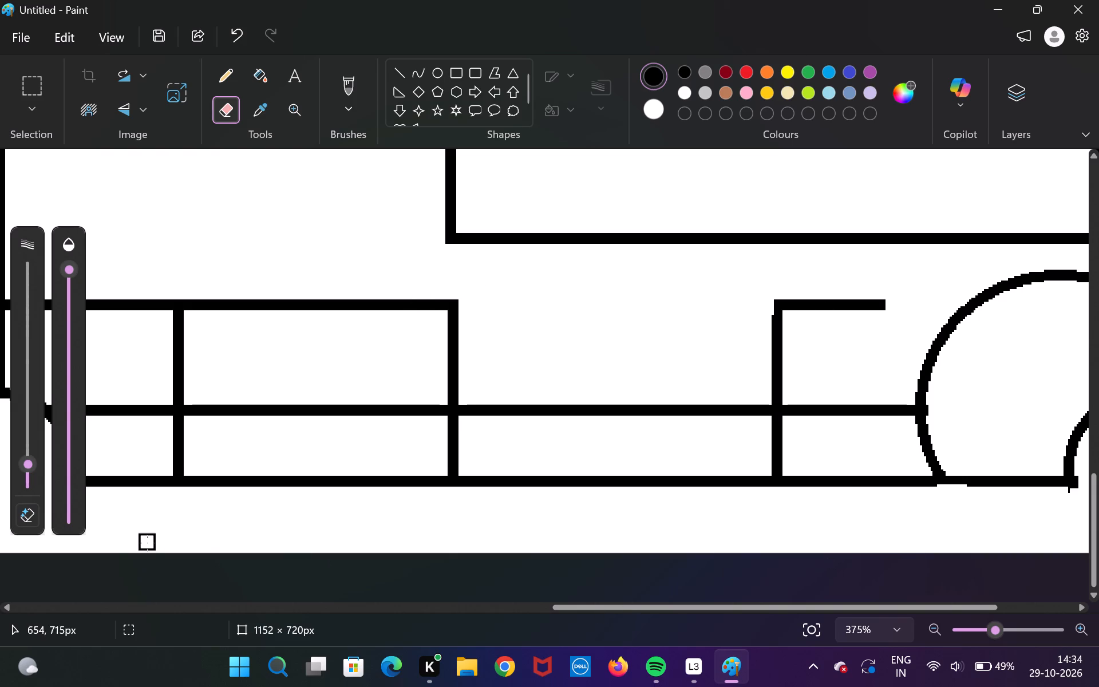
Erase the upper horizontal strip line between the frame's vertical divider and the first short vertical line.
{"action": "triple_click", "coordinate": [6, 607]}
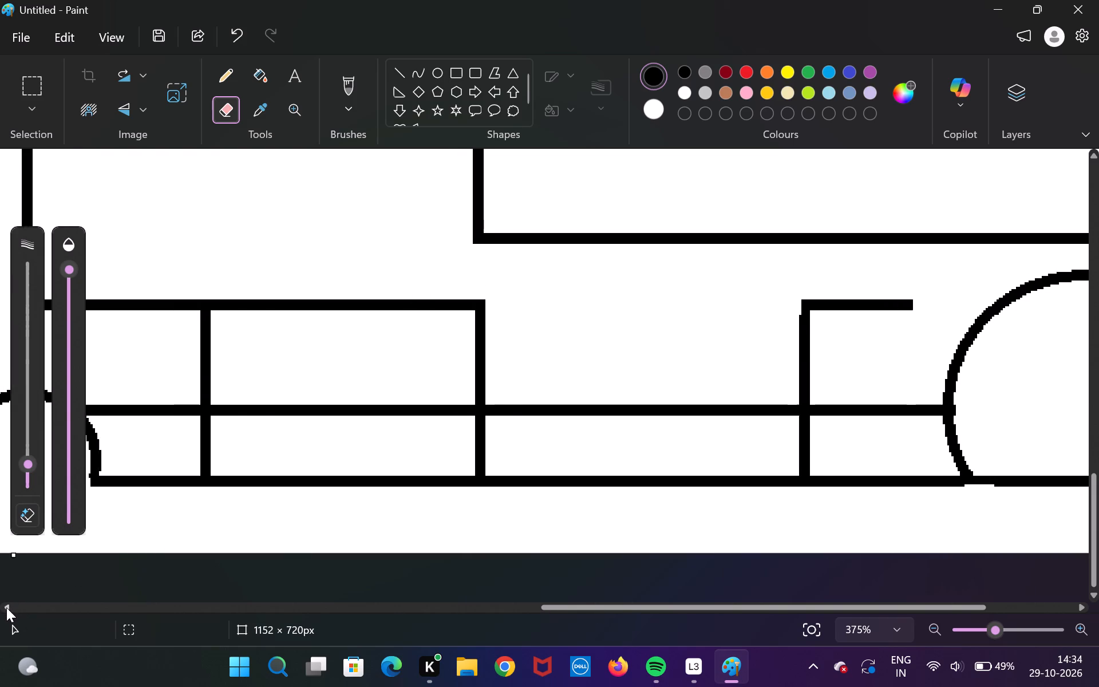
{"action": "triple_click", "coordinate": [6, 607]}
{"action": "triple_click", "coordinate": [6, 607]}
{"action": "triple_click", "coordinate": [6, 607]}
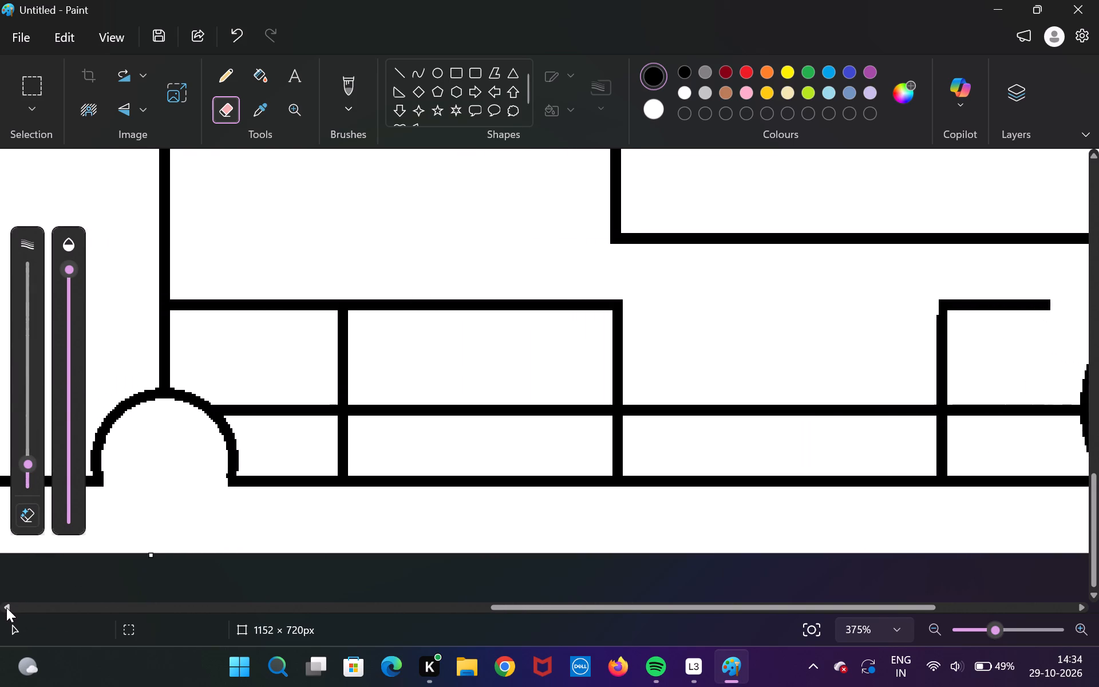
{"action": "left_click", "coordinate": [6, 607]}
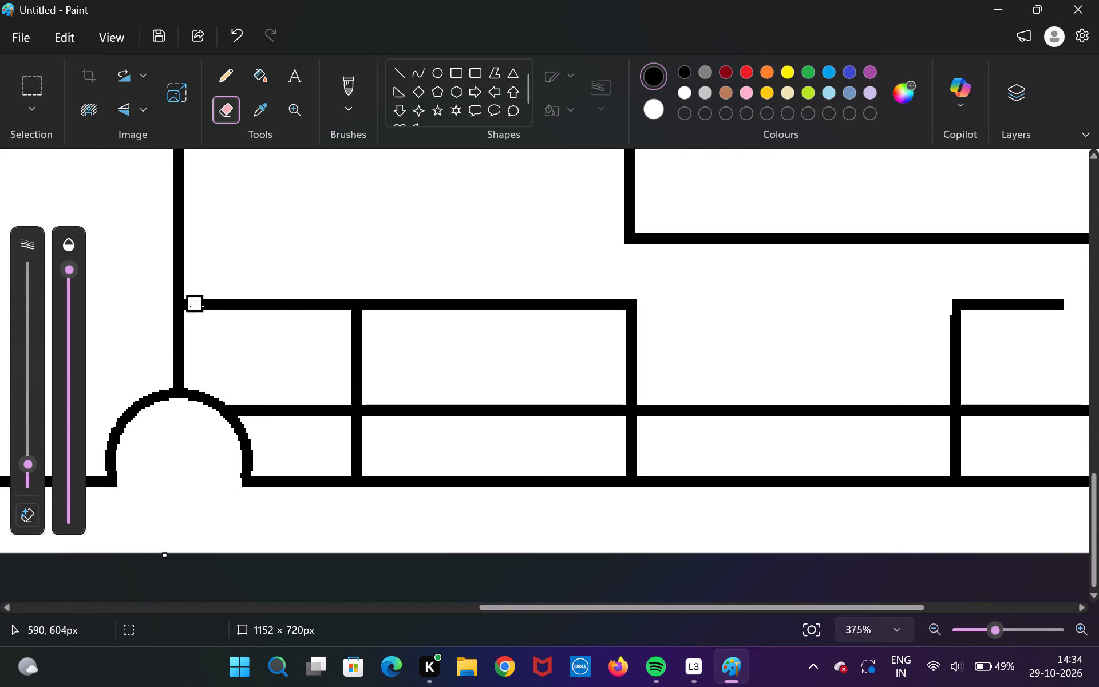
{"action": "left_click_drag", "start_coordinate": [195, 306], "coordinate": [205, 303]}
{"action": "left_click_drag", "start_coordinate": [205, 303], "coordinate": [196, 302]}
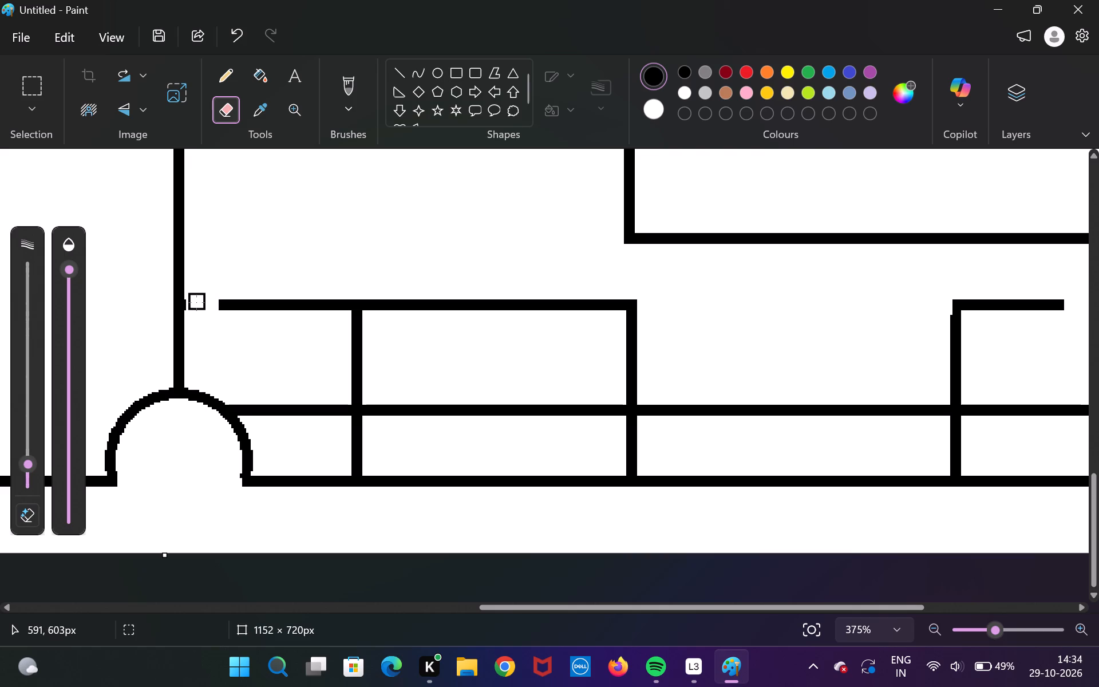
{"action": "left_click_drag", "start_coordinate": [196, 302], "coordinate": [228, 306]}
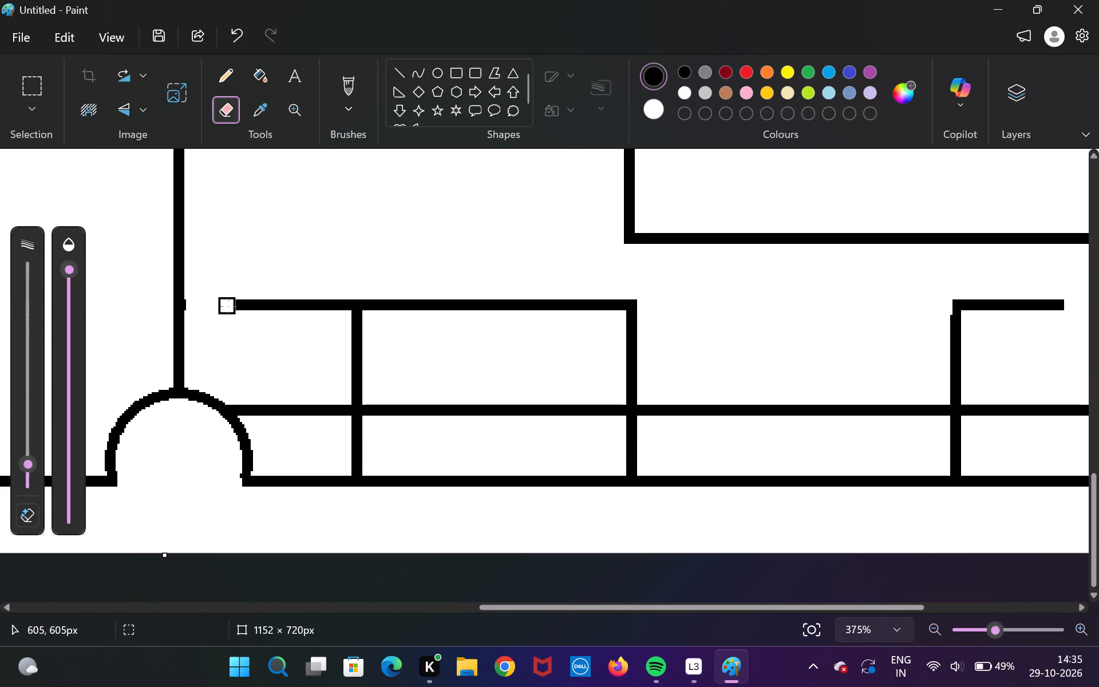
{"action": "left_click_drag", "start_coordinate": [228, 306], "coordinate": [279, 308]}
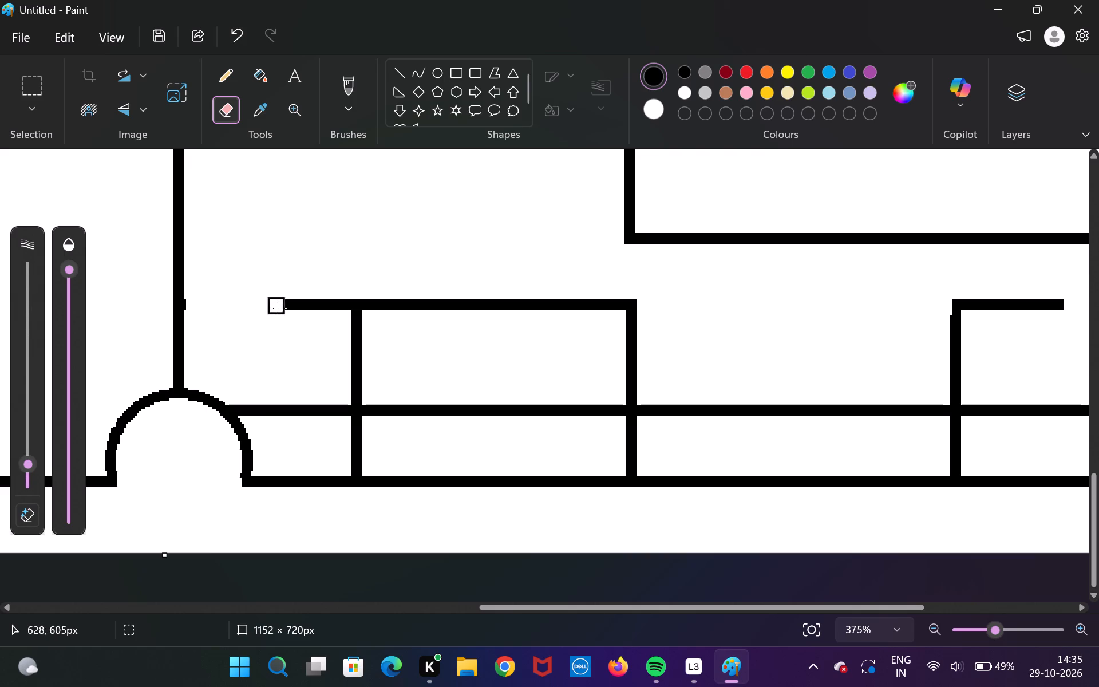
{"action": "left_click_drag", "start_coordinate": [279, 308], "coordinate": [321, 305]}
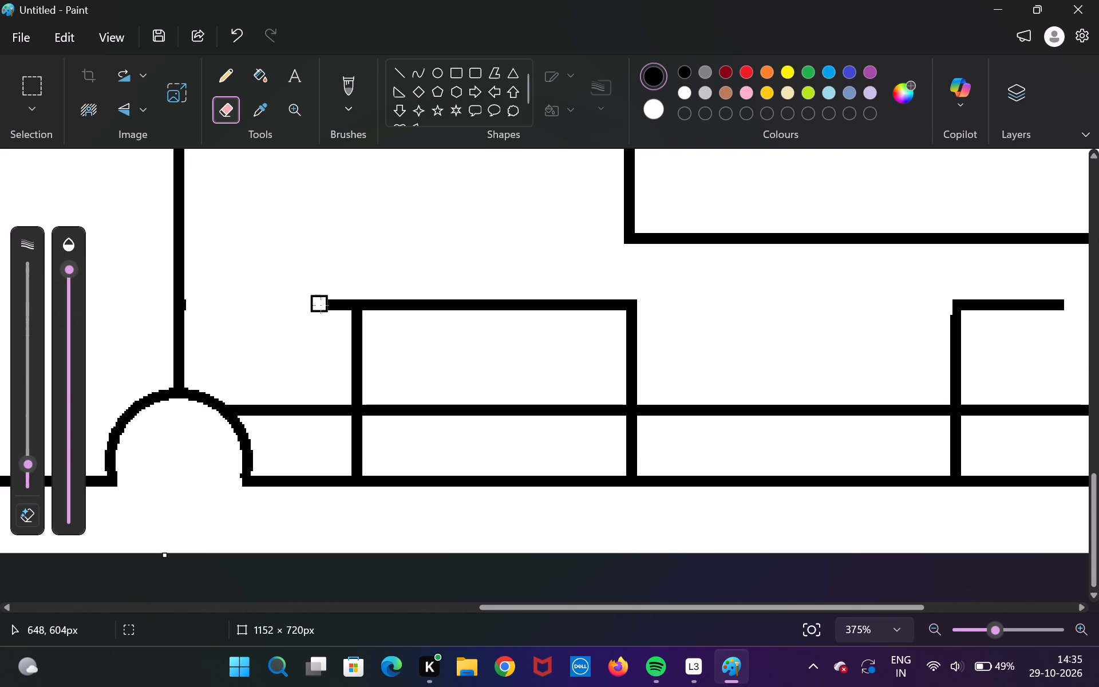
{"action": "left_click_drag", "start_coordinate": [321, 305], "coordinate": [337, 306]}
{"action": "left_click_drag", "start_coordinate": [337, 306], "coordinate": [341, 293]}
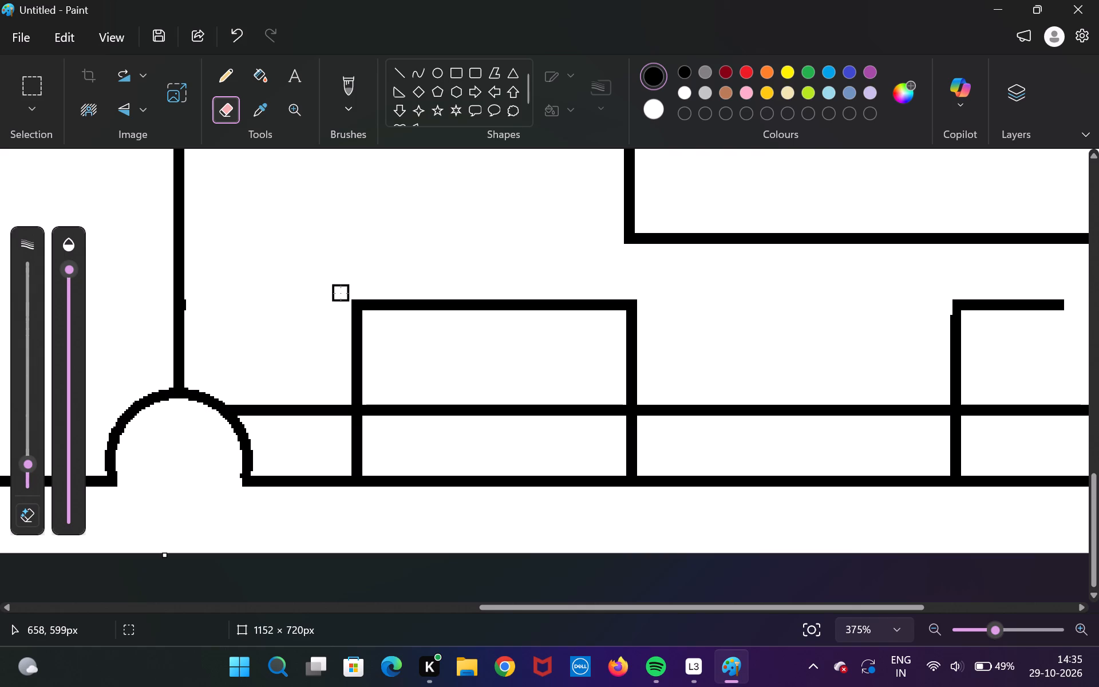
{"action": "left_click_drag", "start_coordinate": [341, 293], "coordinate": [197, 325]}
Erase the lower end of the frame's vertical divider, from the former upper strip line's height down to the bottom semicircular notch.
{"action": "left_click_drag", "start_coordinate": [197, 325], "coordinate": [183, 310]}
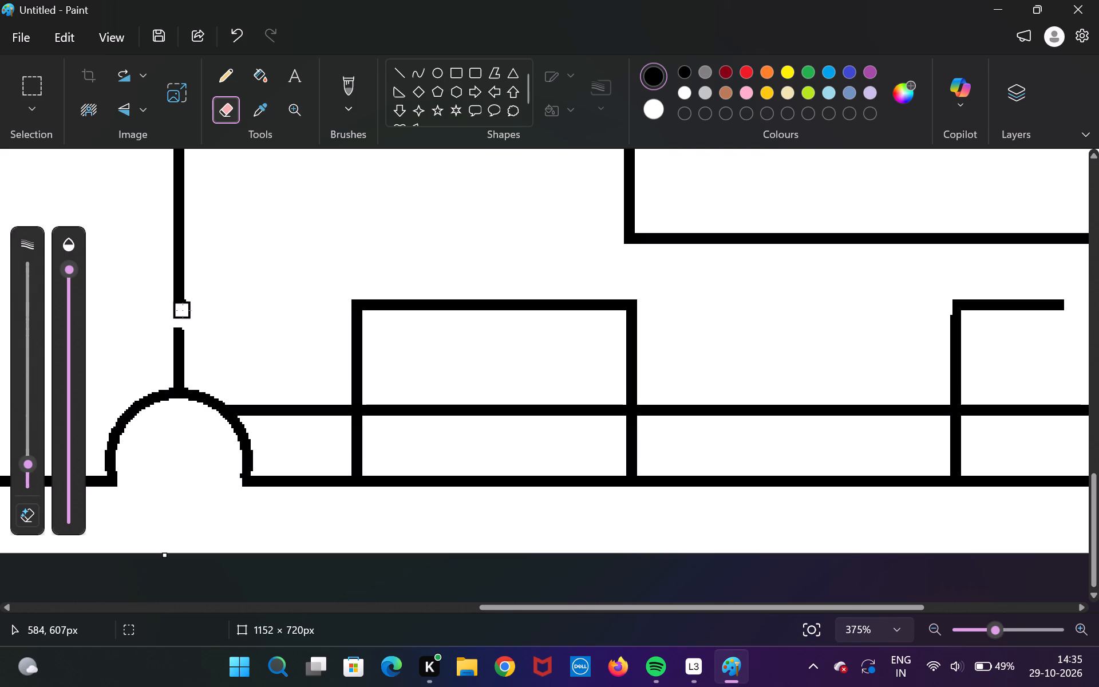
{"action": "left_click_drag", "start_coordinate": [183, 310], "coordinate": [180, 340]}
{"action": "left_click_drag", "start_coordinate": [180, 340], "coordinate": [181, 354]}
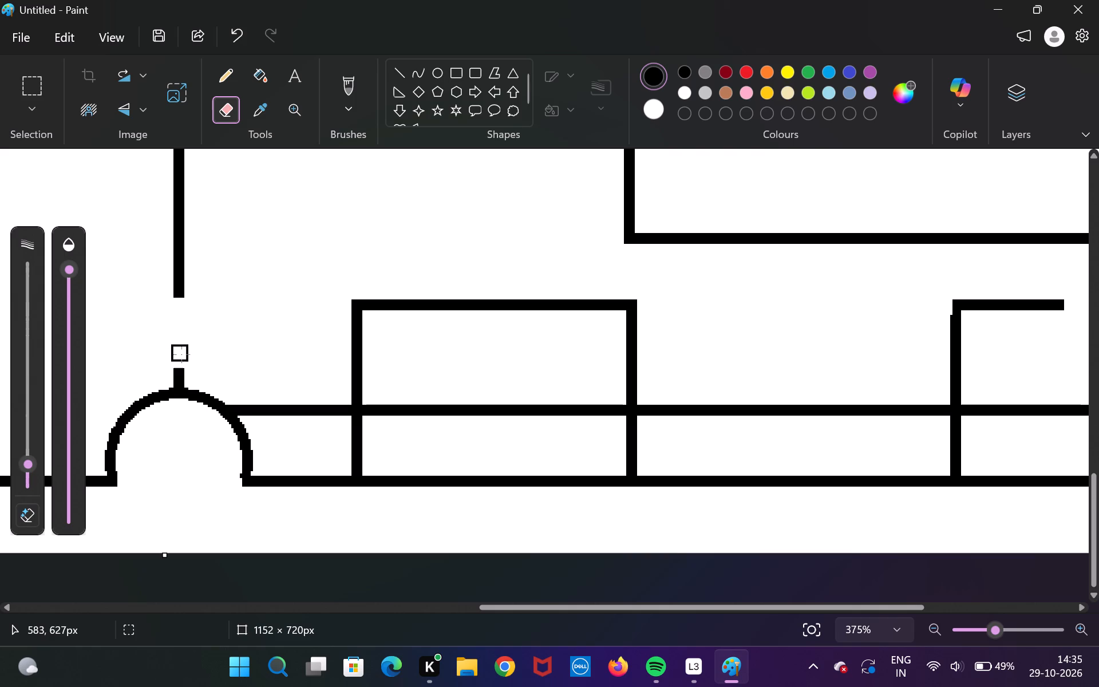
{"action": "left_click_drag", "start_coordinate": [181, 354], "coordinate": [183, 368]}
{"action": "left_click_drag", "start_coordinate": [183, 368], "coordinate": [180, 376]}
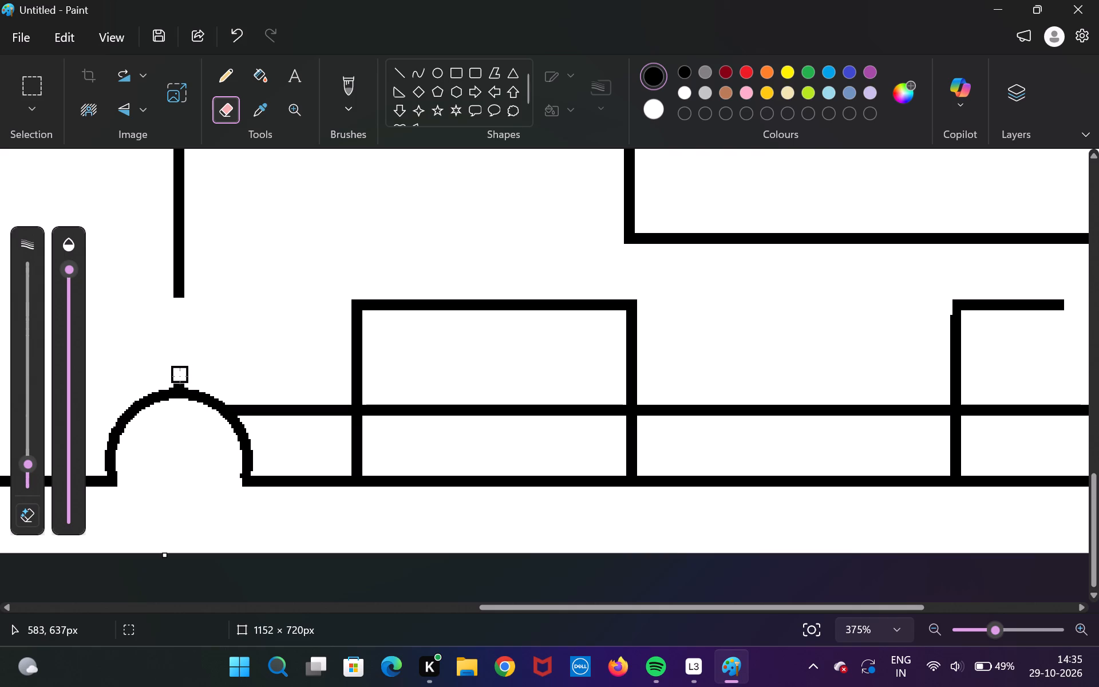
{"action": "left_click_drag", "start_coordinate": [180, 376], "coordinate": [181, 366]}
Erase the remaining horizontal stub at the top of the third short vertical line, beside the large corner arc.
{"action": "triple_click", "coordinate": [934, 625]}
{"action": "triple_click", "coordinate": [934, 625]}
{"action": "left_click", "coordinate": [934, 625]}
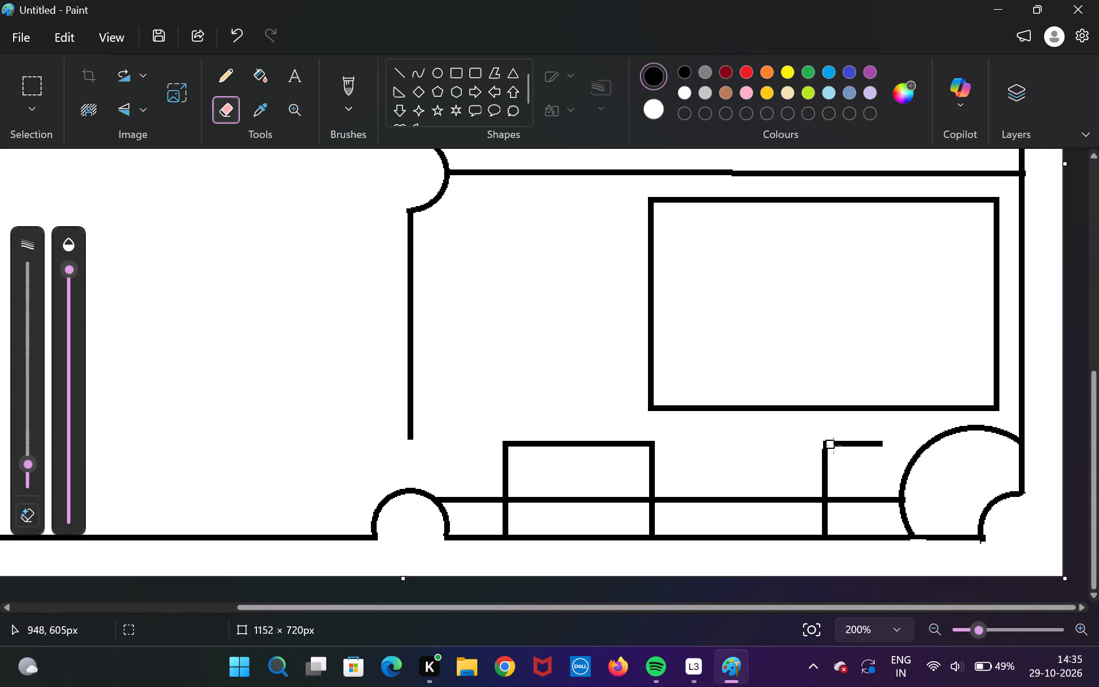
{"action": "left_click_drag", "start_coordinate": [831, 445], "coordinate": [853, 445]}
{"action": "left_click_drag", "start_coordinate": [853, 445], "coordinate": [864, 441]}
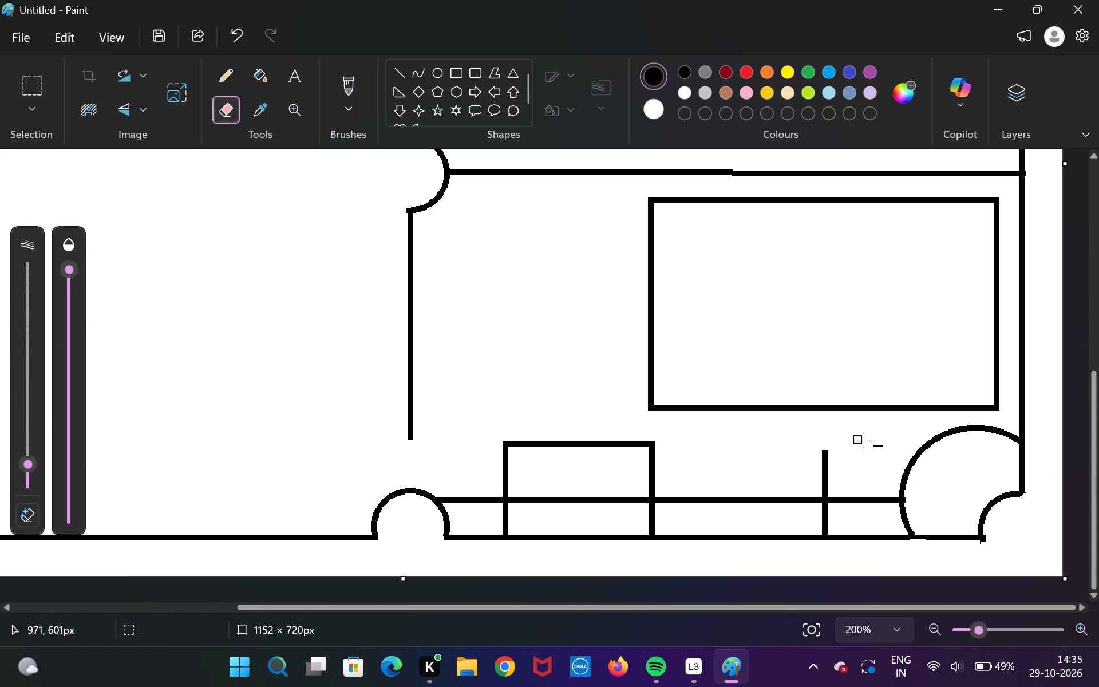
{"action": "left_click_drag", "start_coordinate": [864, 441], "coordinate": [879, 446]}
Draw a black horizontal line about 84 px long from the top of the third short vertical line to the large corner arc.
{"action": "left_click", "coordinate": [398, 67]}
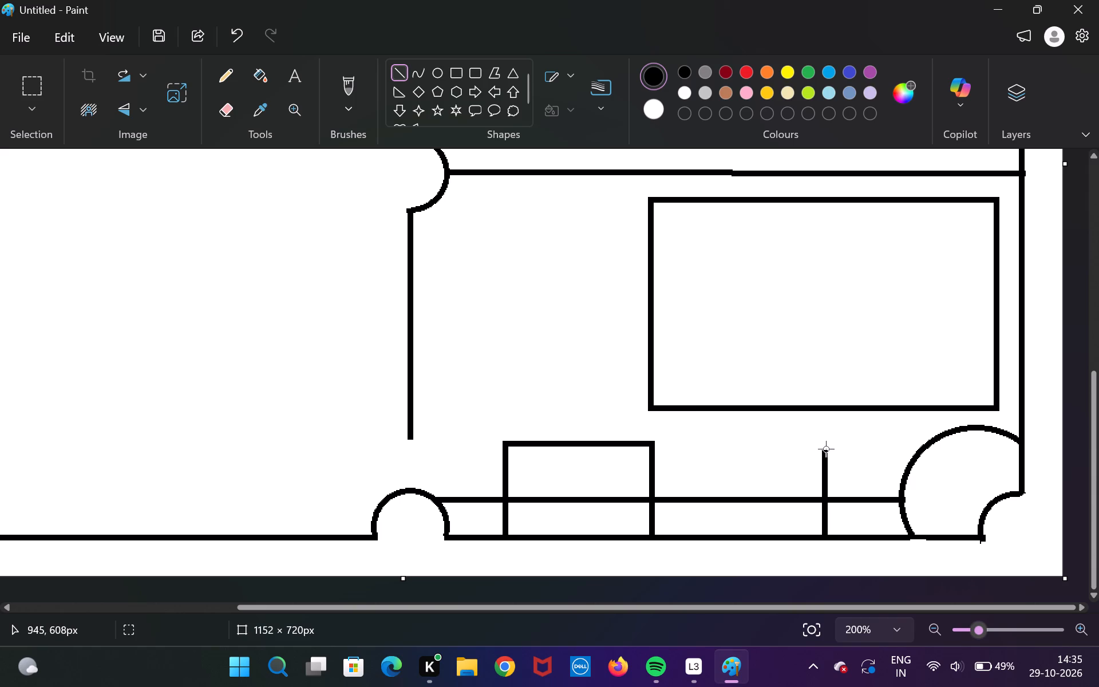
{"action": "left_click_drag", "start_coordinate": [824, 450], "coordinate": [829, 450]}
{"action": "left_click_drag", "start_coordinate": [829, 450], "coordinate": [920, 449]}
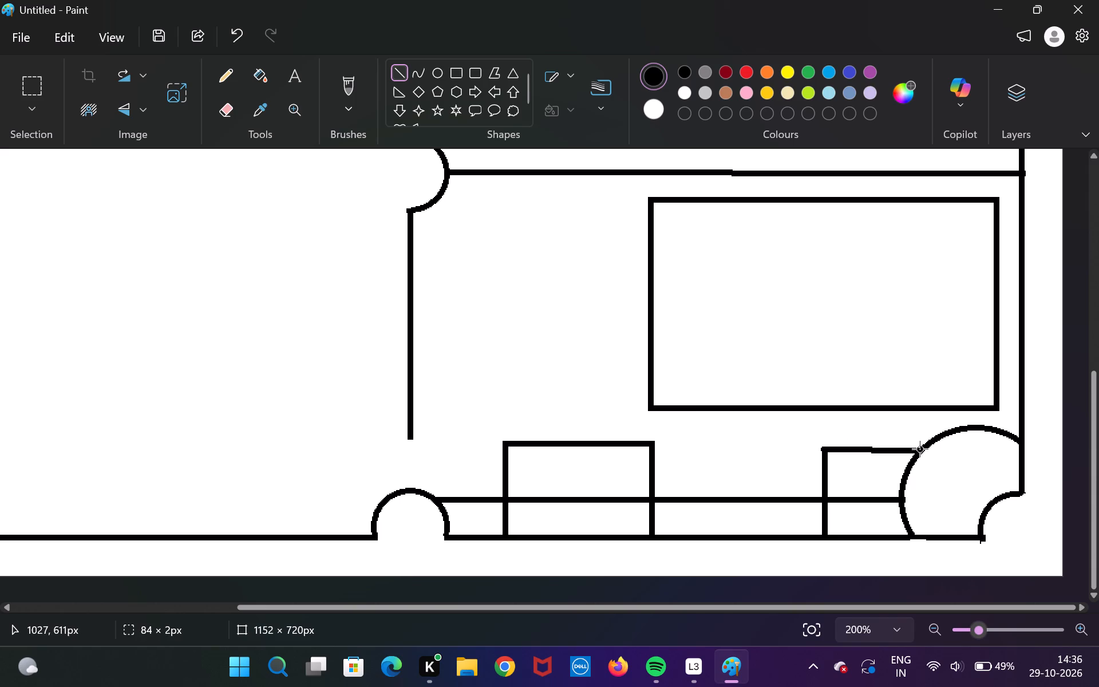
{"action": "left_click_drag", "start_coordinate": [920, 449], "coordinate": [920, 450]}
{"action": "left_click", "coordinate": [937, 474]}
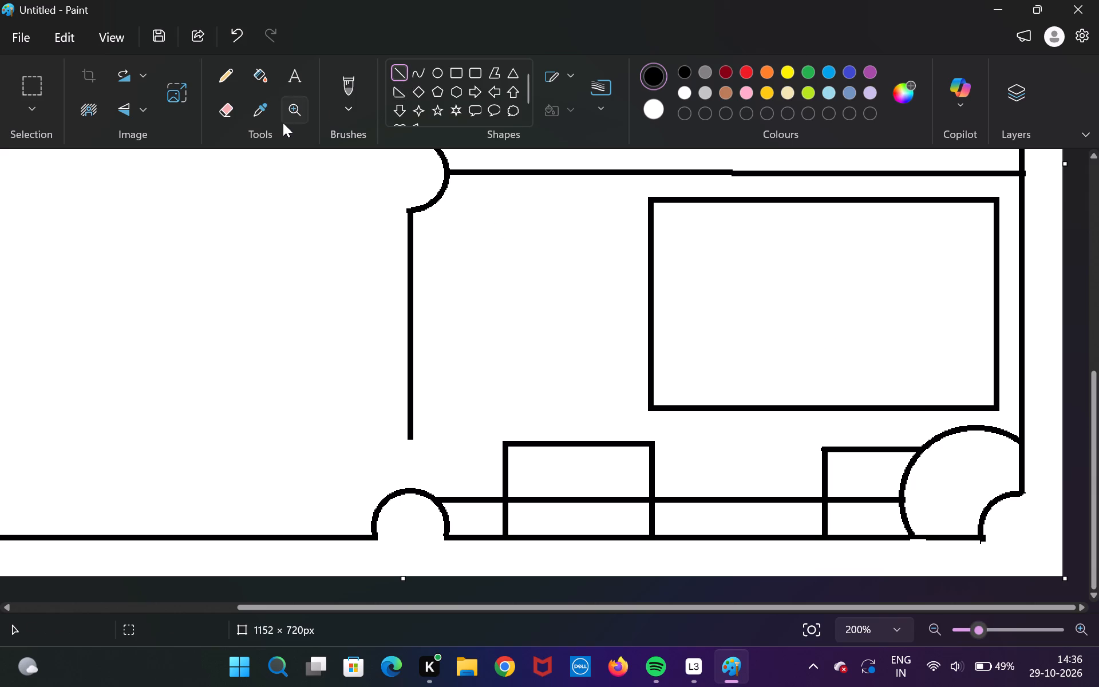
Erase a section of the large corner arc's upper part, starting just beyond where the new horizontal line meets it.
{"action": "left_click", "coordinate": [224, 110]}
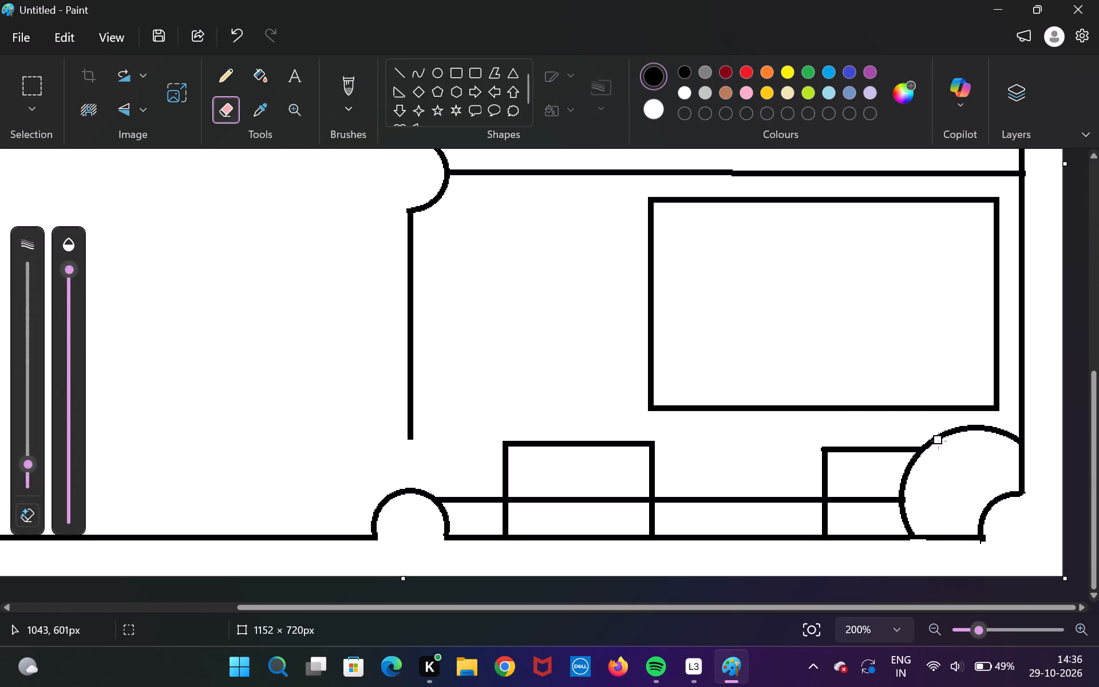
{"action": "left_click_drag", "start_coordinate": [938, 441], "coordinate": [947, 434]}
{"action": "left_click_drag", "start_coordinate": [947, 434], "coordinate": [957, 430]}
{"action": "left_click_drag", "start_coordinate": [957, 430], "coordinate": [959, 431]}
{"action": "left_click_drag", "start_coordinate": [959, 431], "coordinate": [940, 441]}
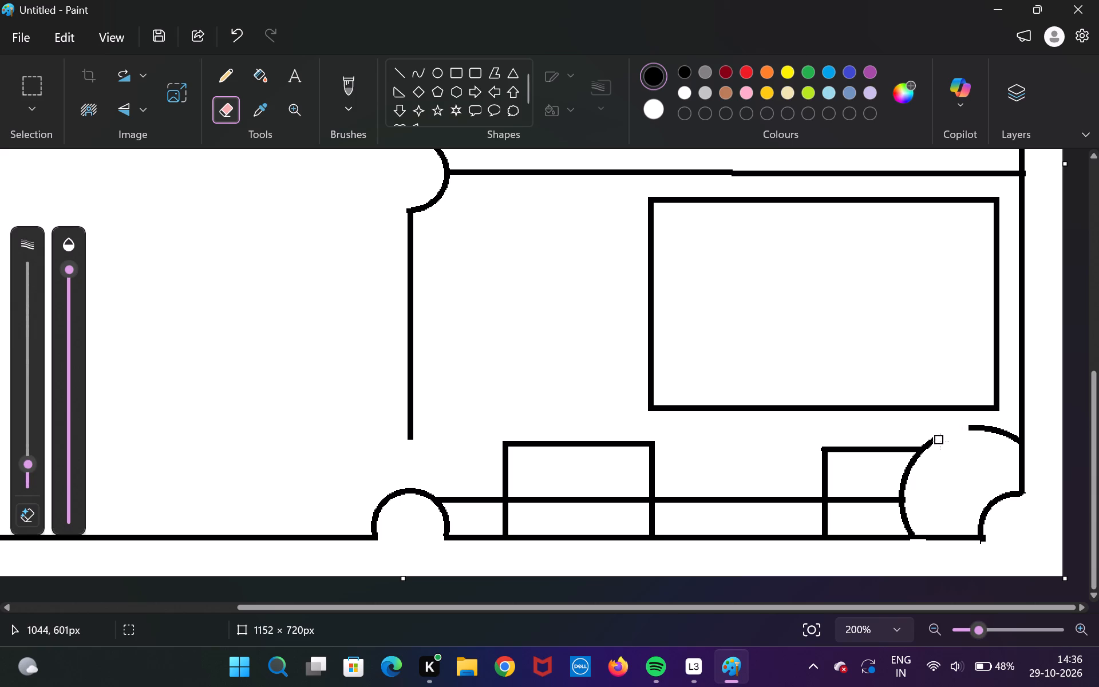
{"action": "left_click_drag", "start_coordinate": [940, 441], "coordinate": [945, 441]}
Erase the end of the lower strip's horizontal line where it meets the large corner arc, cutting a small gap through the arc.
{"action": "left_click_drag", "start_coordinate": [912, 502], "coordinate": [907, 502]}
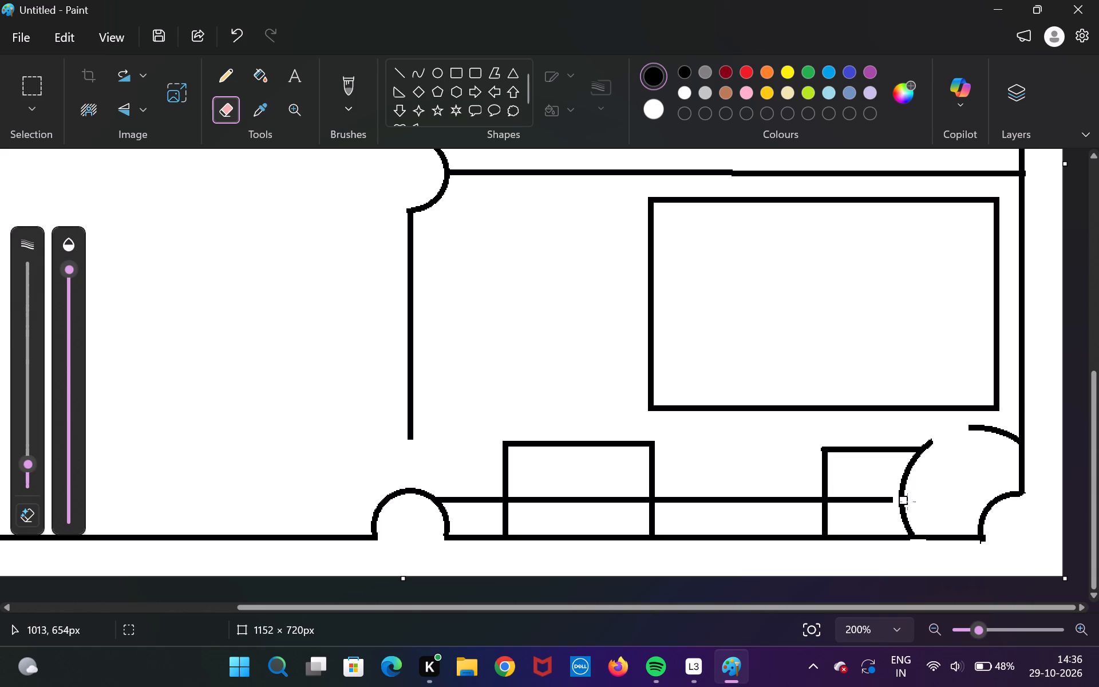
{"action": "left_click_drag", "start_coordinate": [907, 502], "coordinate": [895, 501]}
{"action": "left_click_drag", "start_coordinate": [895, 501], "coordinate": [905, 500]}
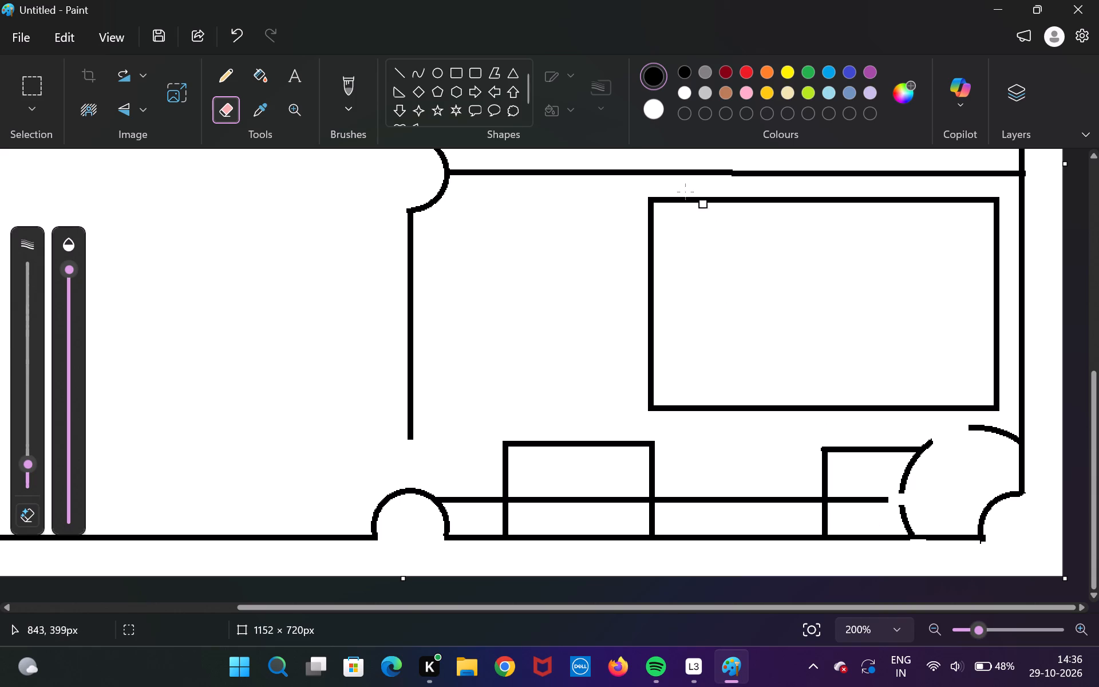
Draw a black vertical line about 31 px long from the shortened horizontal line's end down to the frame's bottom edge.
{"action": "left_click", "coordinate": [400, 68]}
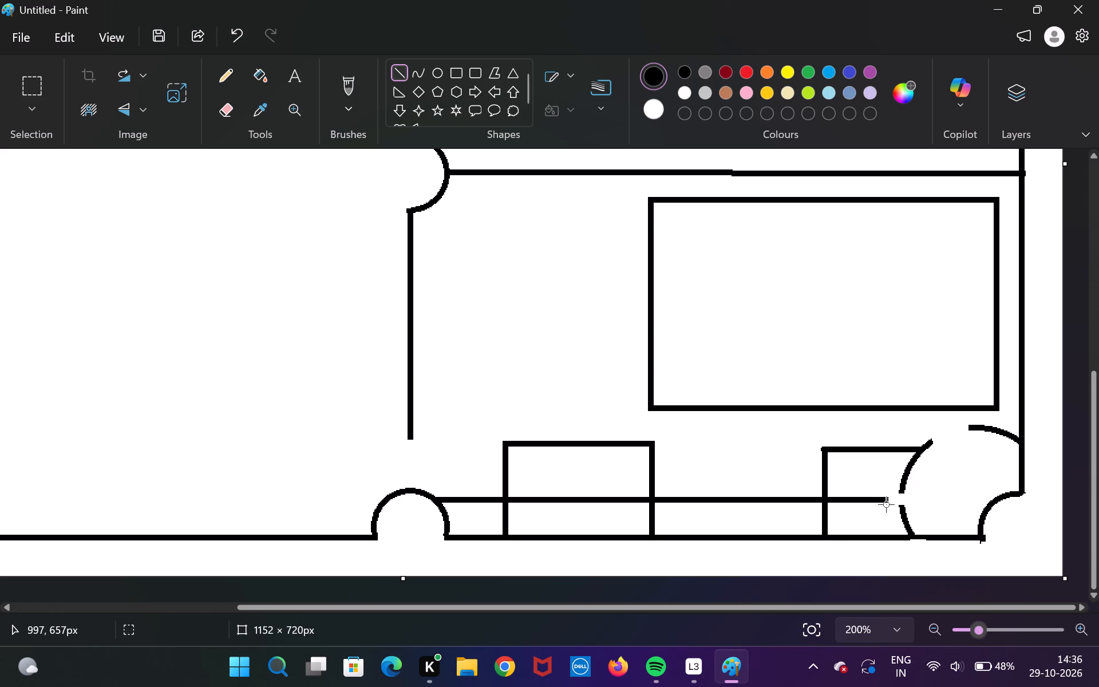
{"action": "left_click_drag", "start_coordinate": [886, 499], "coordinate": [886, 504]}
{"action": "left_click_drag", "start_coordinate": [886, 504], "coordinate": [888, 530]}
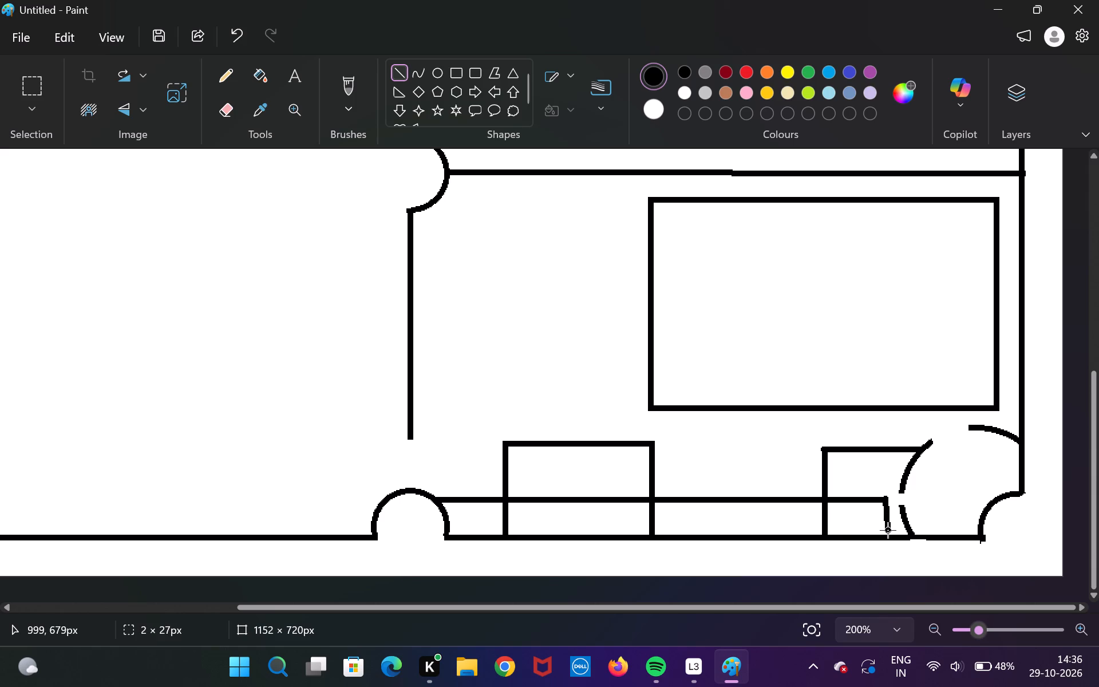
{"action": "left_click_drag", "start_coordinate": [888, 530], "coordinate": [885, 535]}
{"action": "left_click_drag", "start_coordinate": [885, 535], "coordinate": [886, 535]}
{"action": "left_click", "coordinate": [889, 560]}
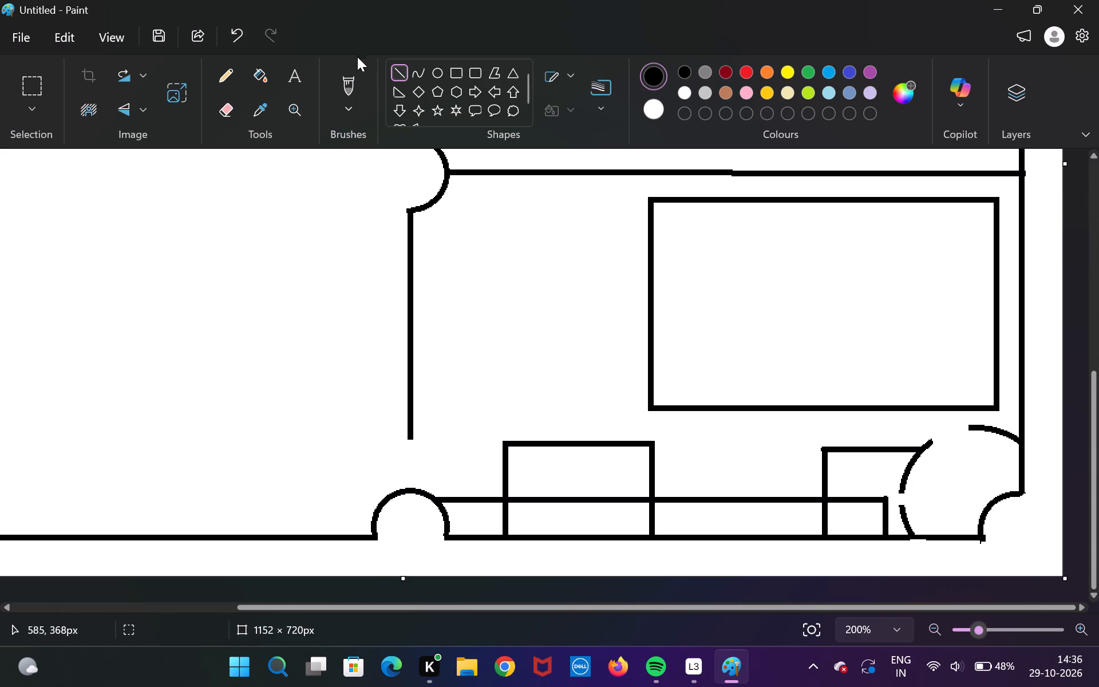
Erase a little more of the large corner arc upward from the gap beside the new short vertical line.
{"action": "left_click", "coordinate": [220, 114]}
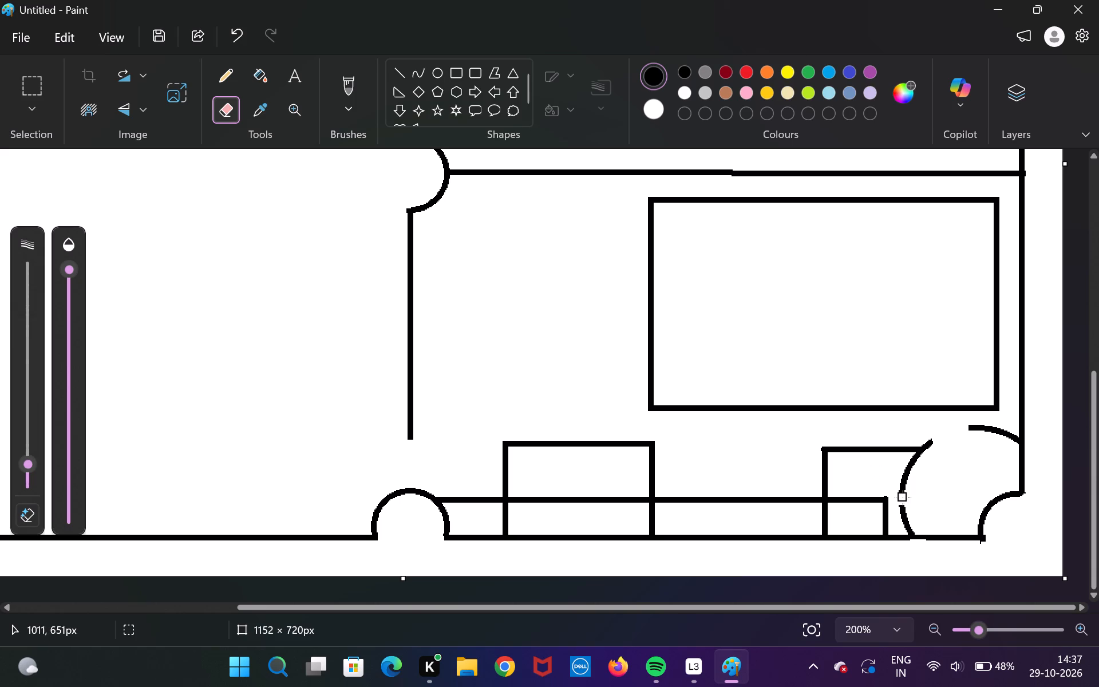
{"action": "left_click_drag", "start_coordinate": [903, 498], "coordinate": [904, 484]}
{"action": "left_click_drag", "start_coordinate": [904, 484], "coordinate": [924, 495]}
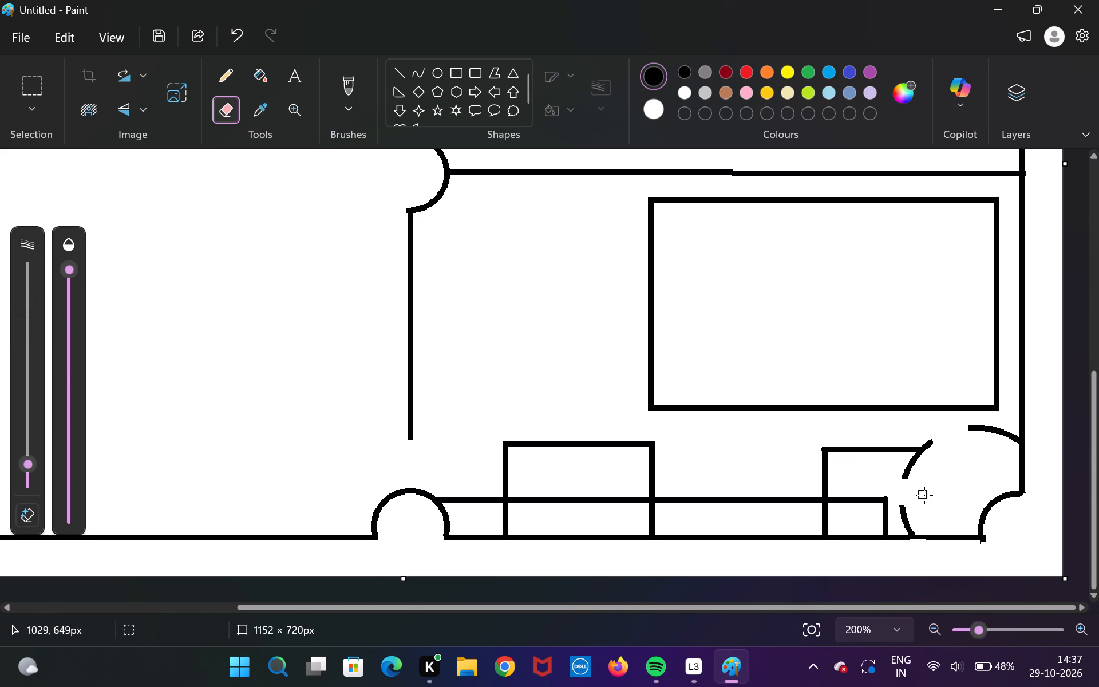
{"action": "left_click_drag", "start_coordinate": [924, 495], "coordinate": [919, 493]}
{"action": "left_click_drag", "start_coordinate": [884, 489], "coordinate": [890, 493]}
{"action": "left_click_drag", "start_coordinate": [890, 493], "coordinate": [898, 495]}
Bridge the gap in the large corner arc's upper part with a thin black curved Pencil line.
{"action": "left_click", "coordinate": [231, 81]}
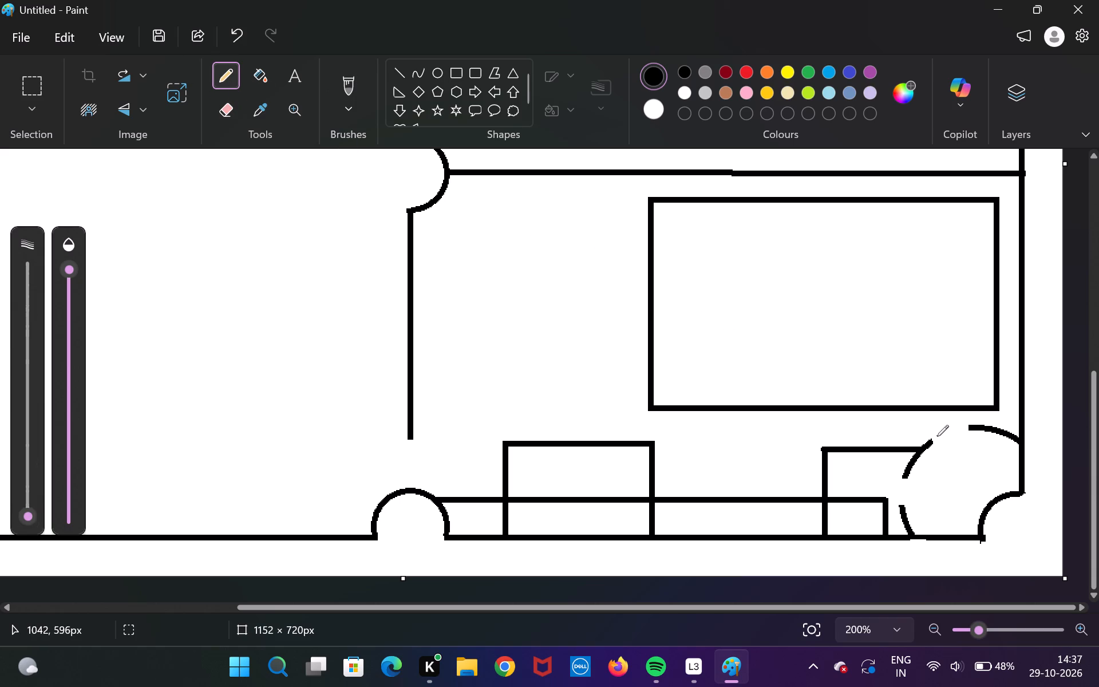
{"action": "left_click_drag", "start_coordinate": [930, 443], "coordinate": [932, 441]}
{"action": "left_click_drag", "start_coordinate": [932, 441], "coordinate": [944, 433]}
{"action": "left_click_drag", "start_coordinate": [944, 433], "coordinate": [965, 428]}
{"action": "left_click_drag", "start_coordinate": [965, 428], "coordinate": [970, 427]}
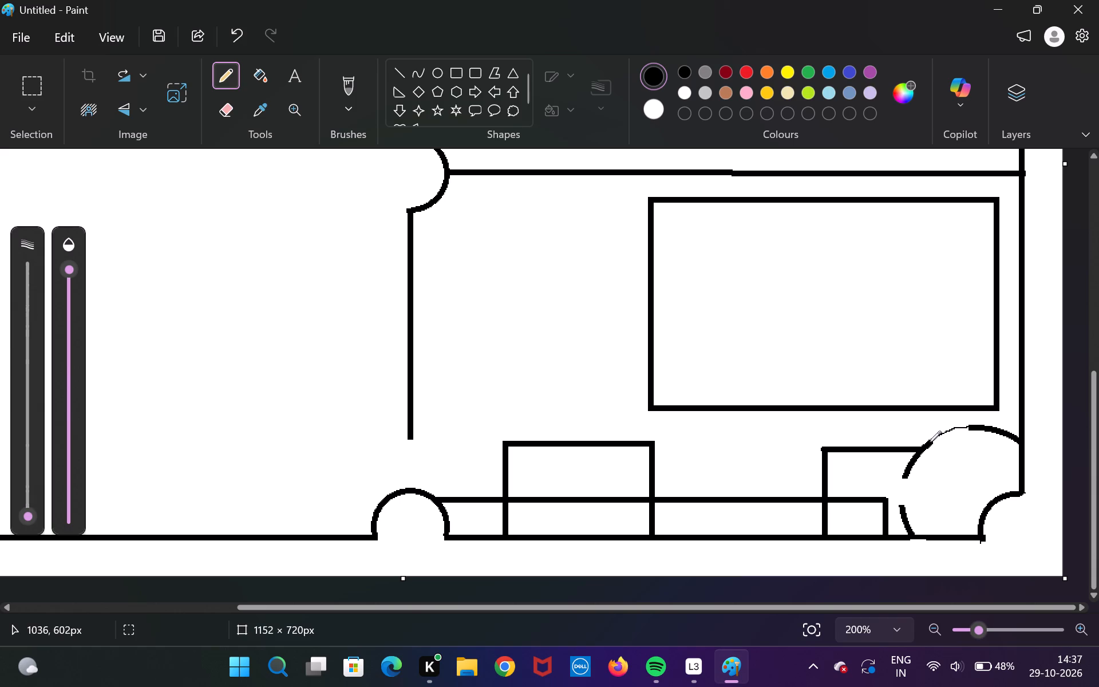
{"action": "left_click_drag", "start_coordinate": [930, 443], "coordinate": [940, 433]}
{"action": "left_click_drag", "start_coordinate": [940, 433], "coordinate": [944, 432]}
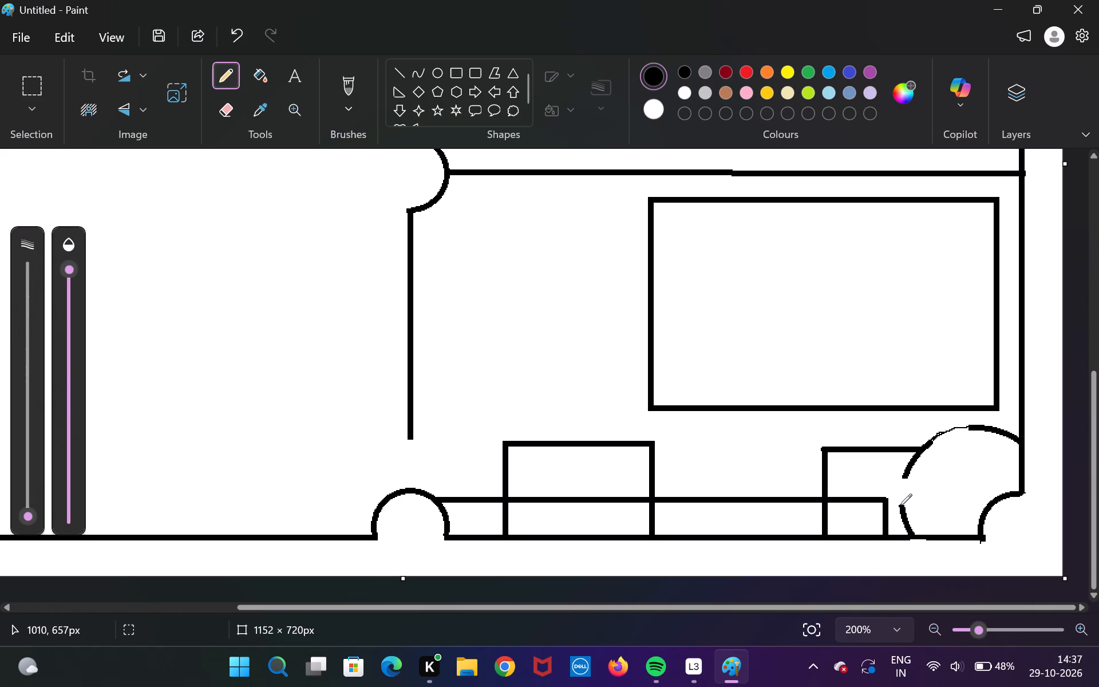
Close the gap in the large corner arc's side, beside the short vertical line, with thin black Pencil strokes.
{"action": "left_click_drag", "start_coordinate": [902, 508], "coordinate": [903, 490]}
{"action": "left_click_drag", "start_coordinate": [903, 490], "coordinate": [905, 475]}
{"action": "left_click_drag", "start_coordinate": [901, 506], "coordinate": [901, 500]}
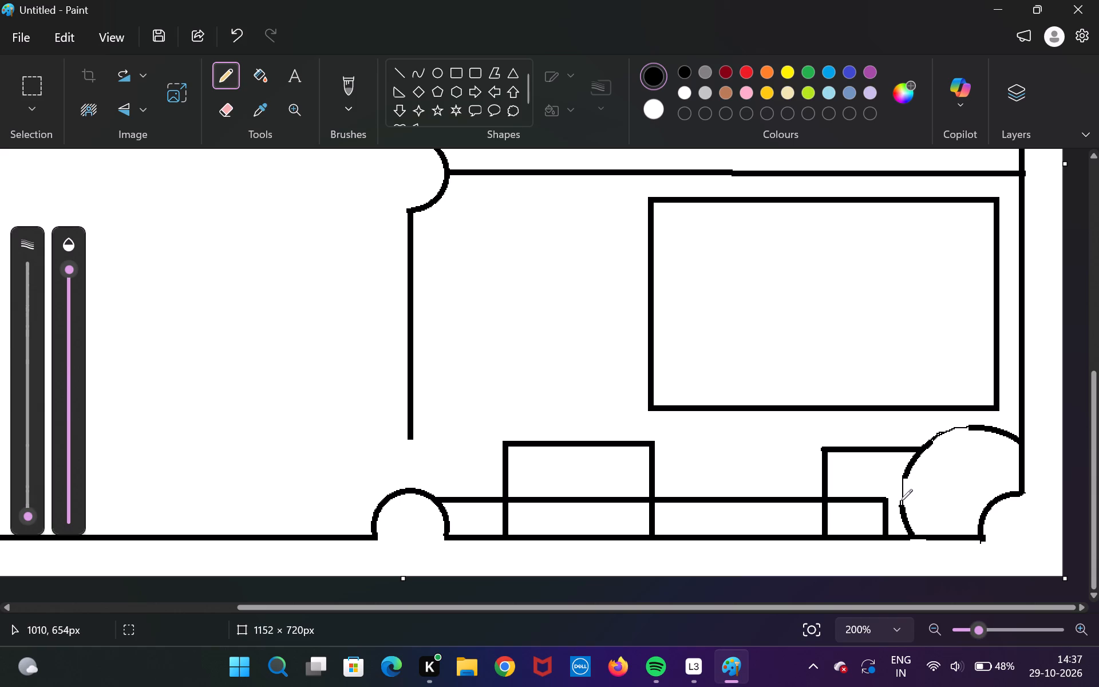
{"action": "left_click_drag", "start_coordinate": [901, 500], "coordinate": [903, 479]}
{"action": "left_click_drag", "start_coordinate": [903, 479], "coordinate": [904, 476]}
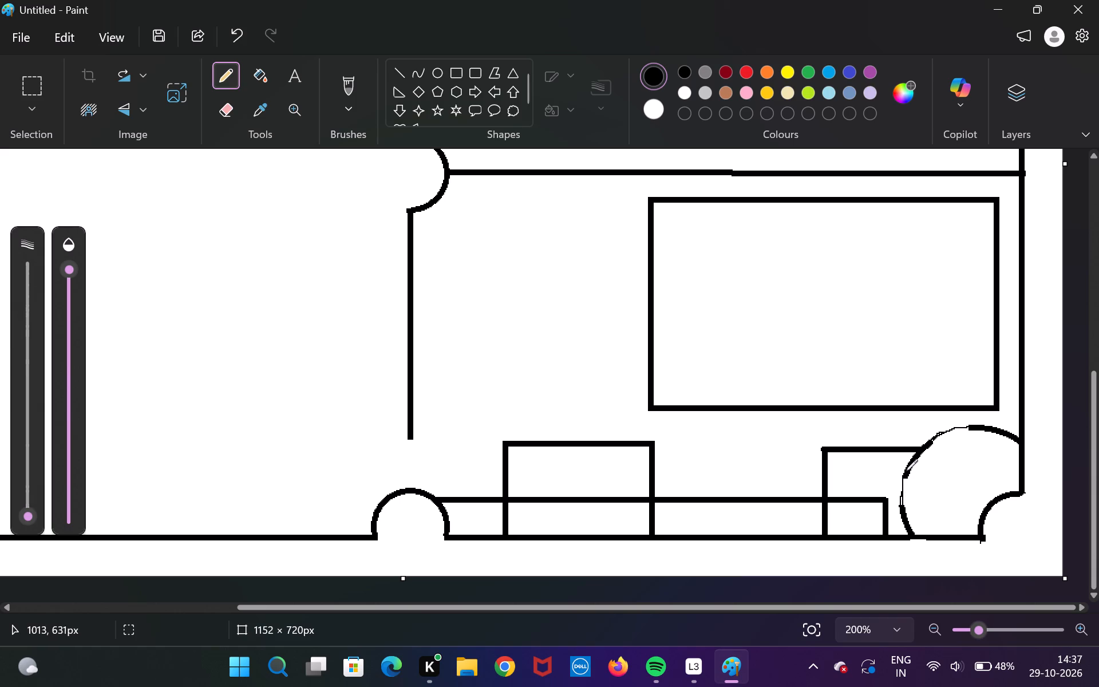
{"action": "left_click", "coordinate": [906, 471]}
Fill the area enclosed by the large corner arc and the small corner notch with yellow.
{"action": "left_click", "coordinate": [226, 108]}
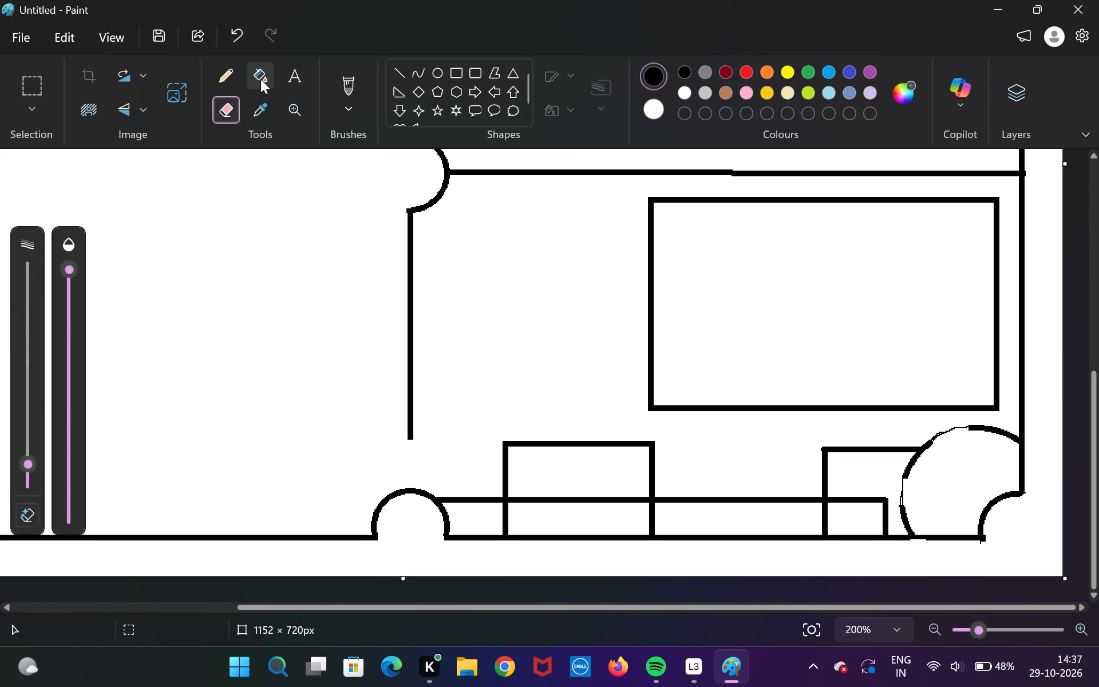
{"action": "left_click", "coordinate": [260, 79]}
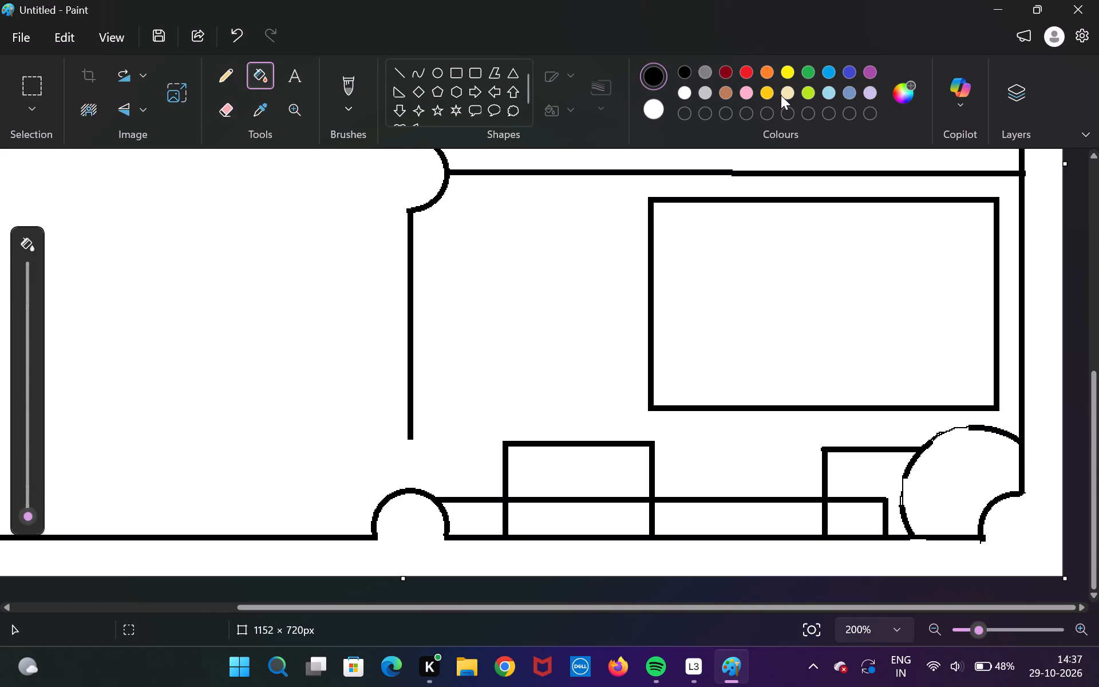
{"action": "left_click", "coordinate": [789, 73]}
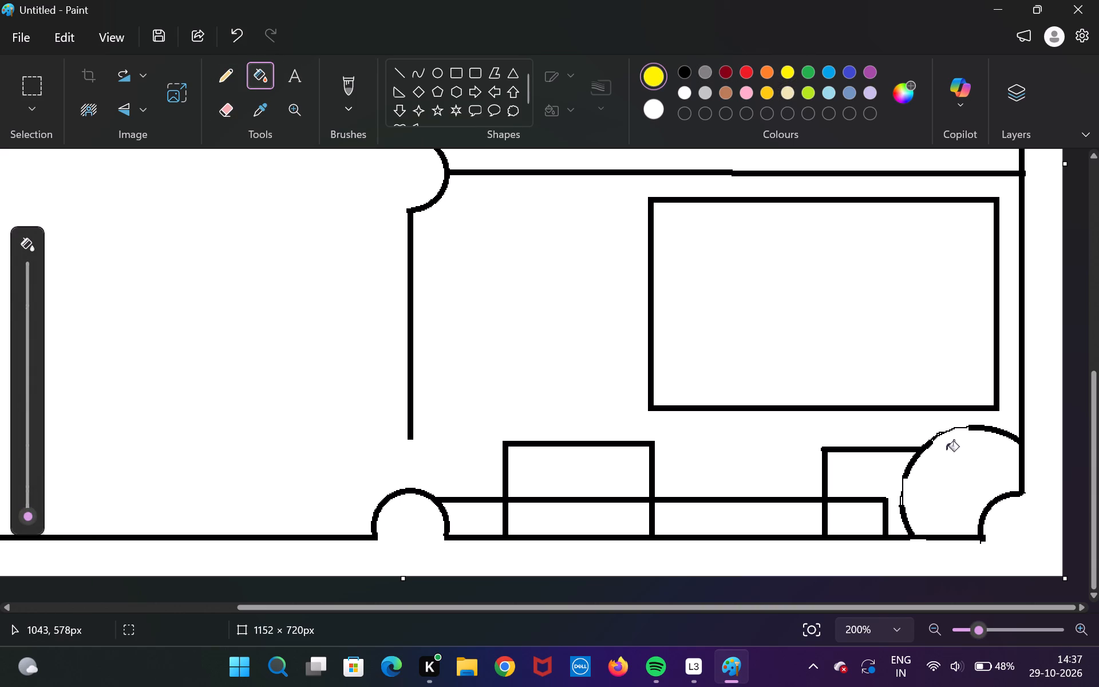
{"action": "left_click", "coordinate": [954, 467]}
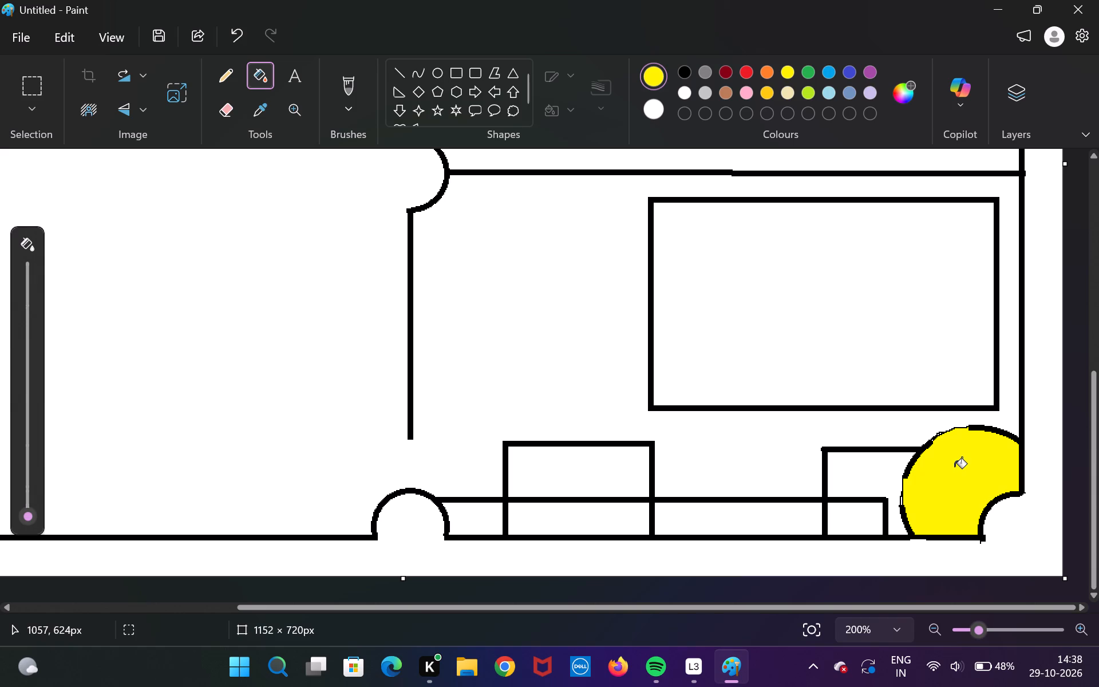
Place a text box over the yellow corner area and rotate it to a steep diagonal.
{"action": "left_click", "coordinate": [290, 82]}
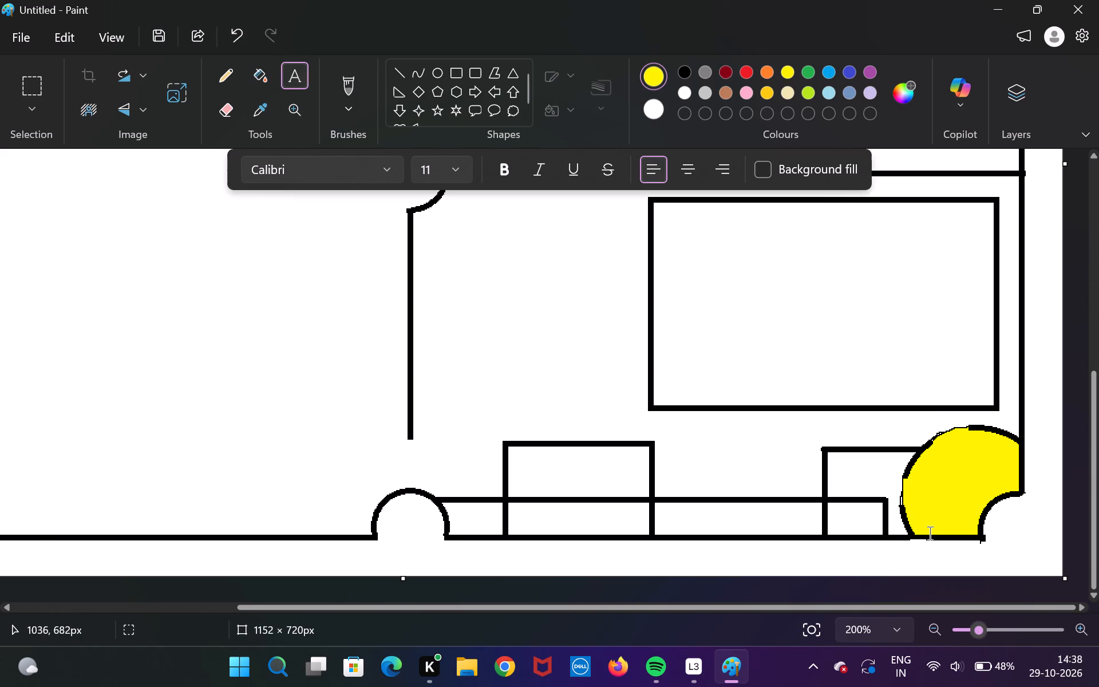
{"action": "left_click", "coordinate": [947, 501]}
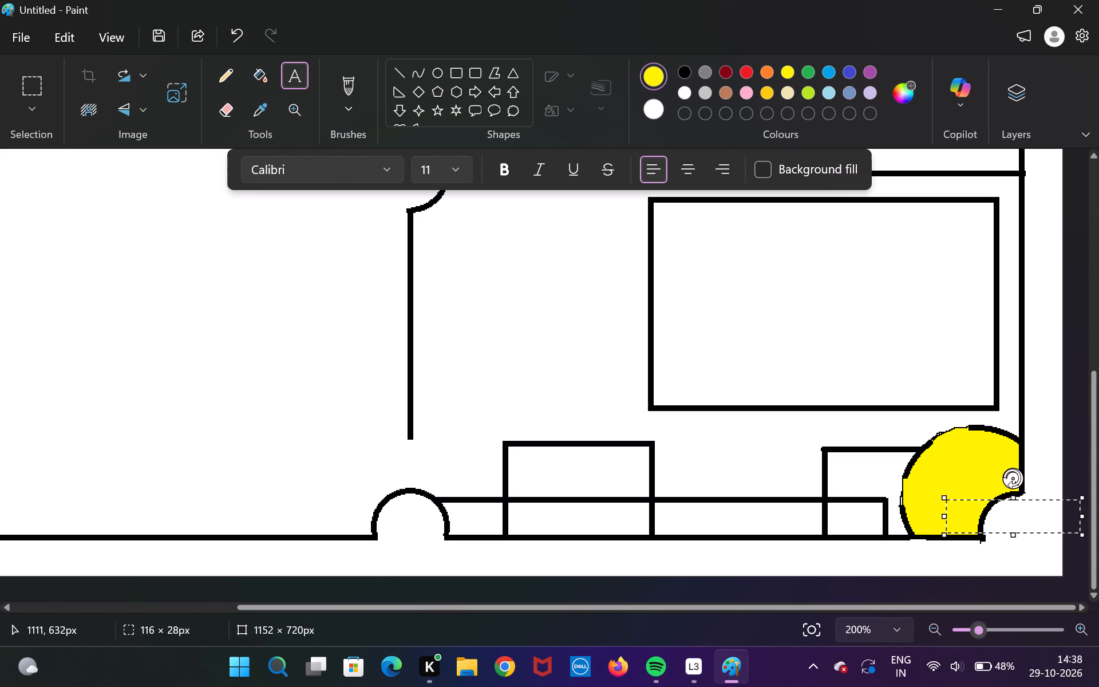
{"action": "left_click_drag", "start_coordinate": [1011, 481], "coordinate": [939, 494]}
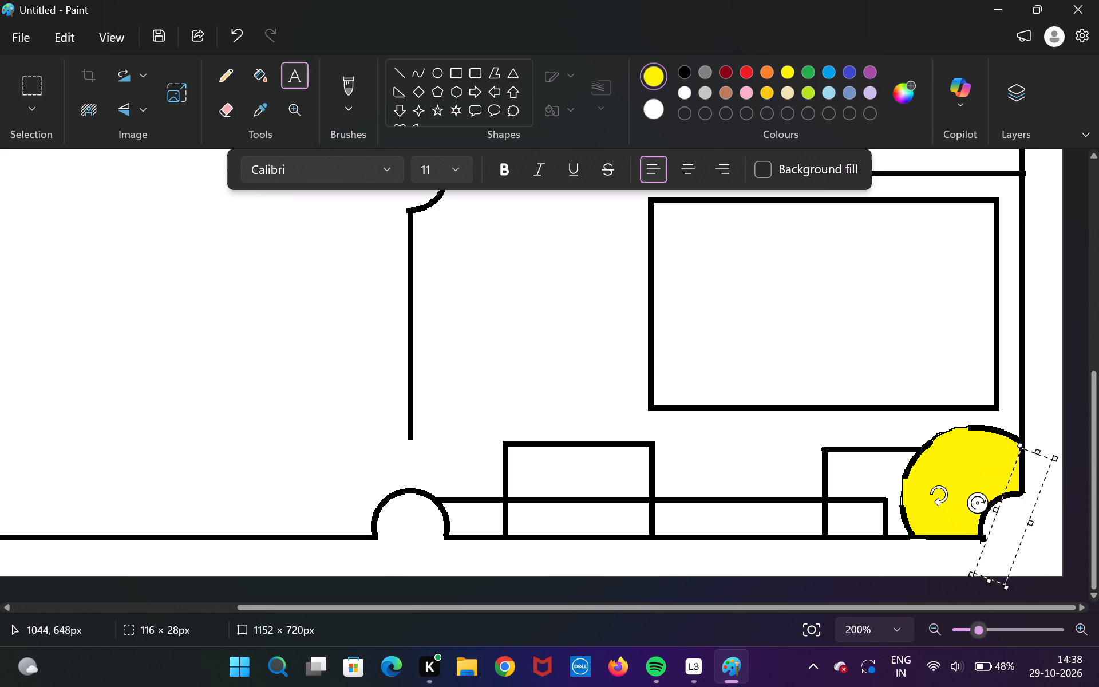
{"action": "left_click_drag", "start_coordinate": [939, 494], "coordinate": [954, 494]}
{"action": "left_click_drag", "start_coordinate": [1015, 508], "coordinate": [988, 493]}
{"action": "left_click_drag", "start_coordinate": [980, 499], "coordinate": [956, 491]}
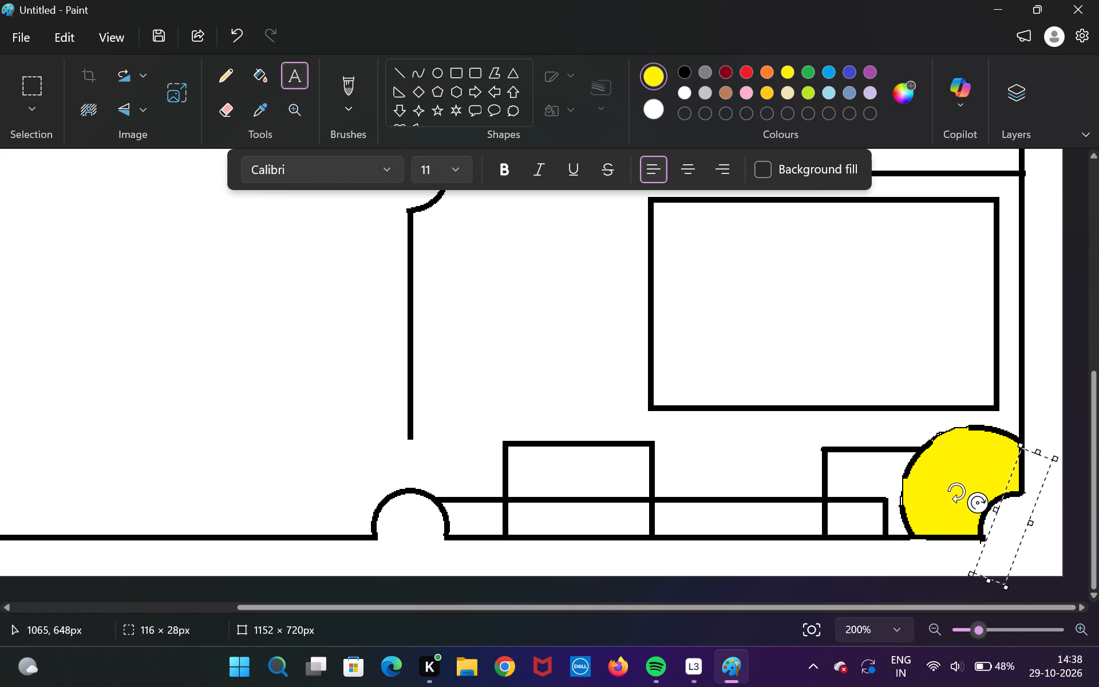
{"action": "left_click_drag", "start_coordinate": [956, 491], "coordinate": [977, 487]}
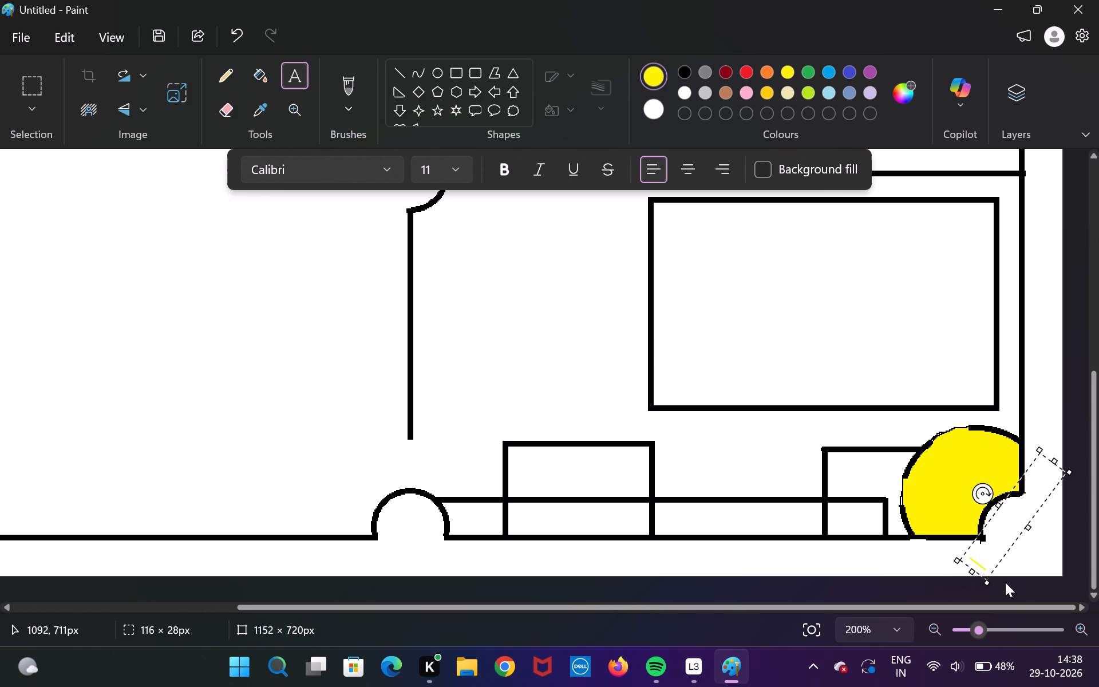
Resize the tilted text box to about 60 × 97 px, fit it over the yellow area and rotate it onto the opposite diagonal.
{"action": "left_click_drag", "start_coordinate": [973, 570], "coordinate": [994, 535]}
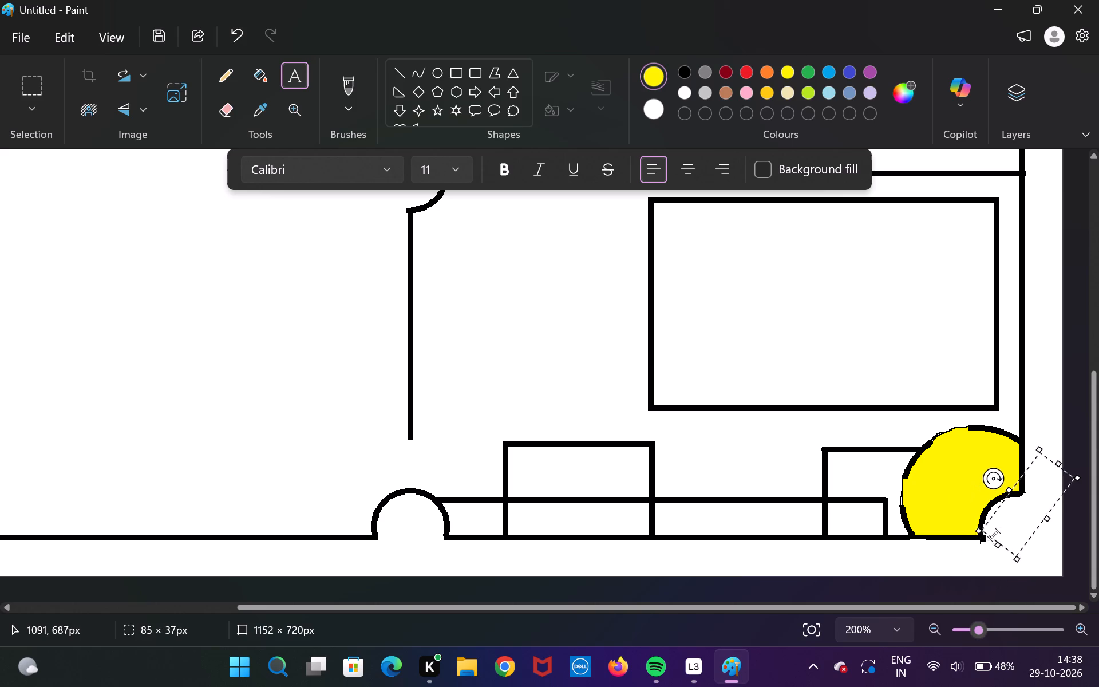
{"action": "left_click_drag", "start_coordinate": [994, 535], "coordinate": [998, 522]}
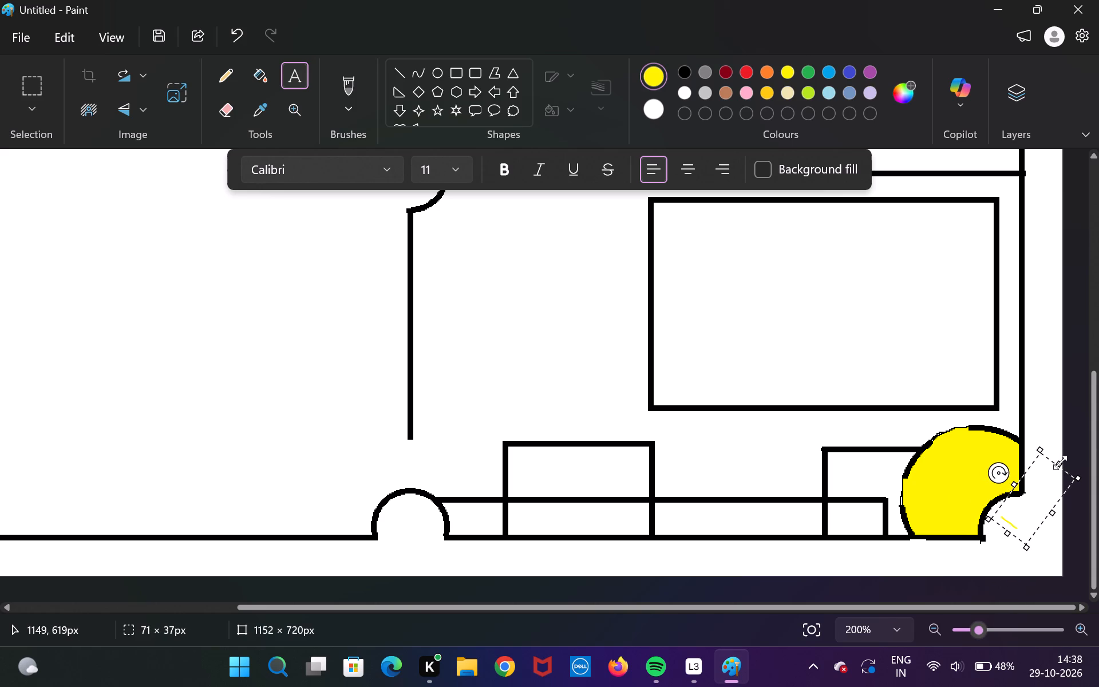
{"action": "left_click_drag", "start_coordinate": [1060, 463], "coordinate": [1050, 475]}
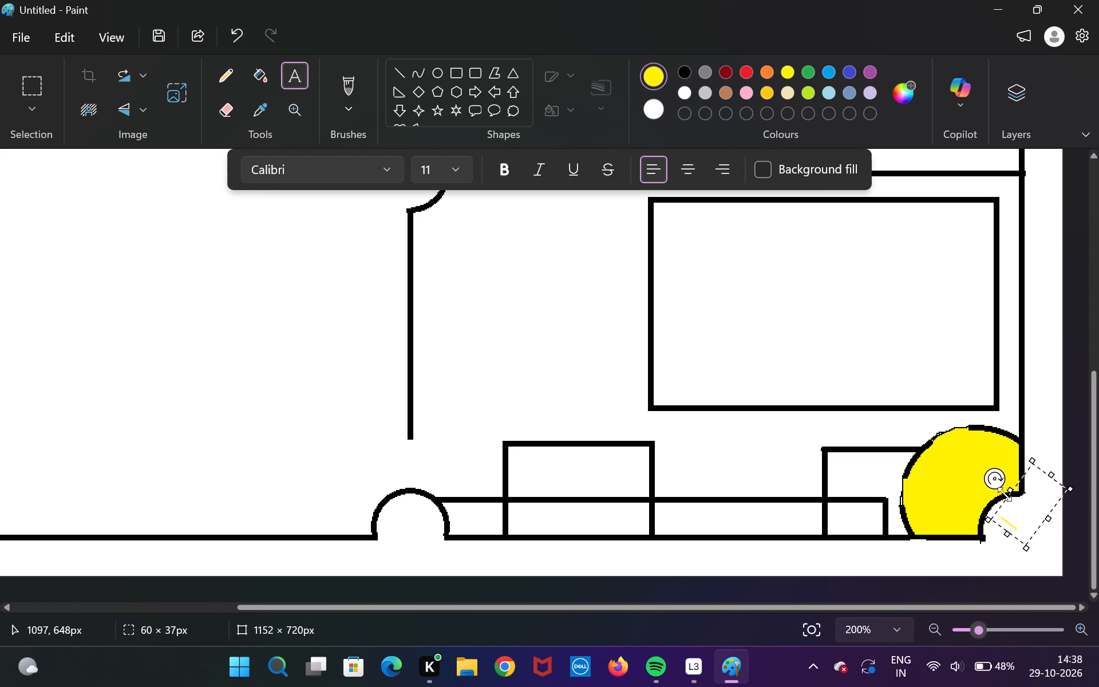
{"action": "left_click_drag", "start_coordinate": [1011, 493], "coordinate": [952, 479]}
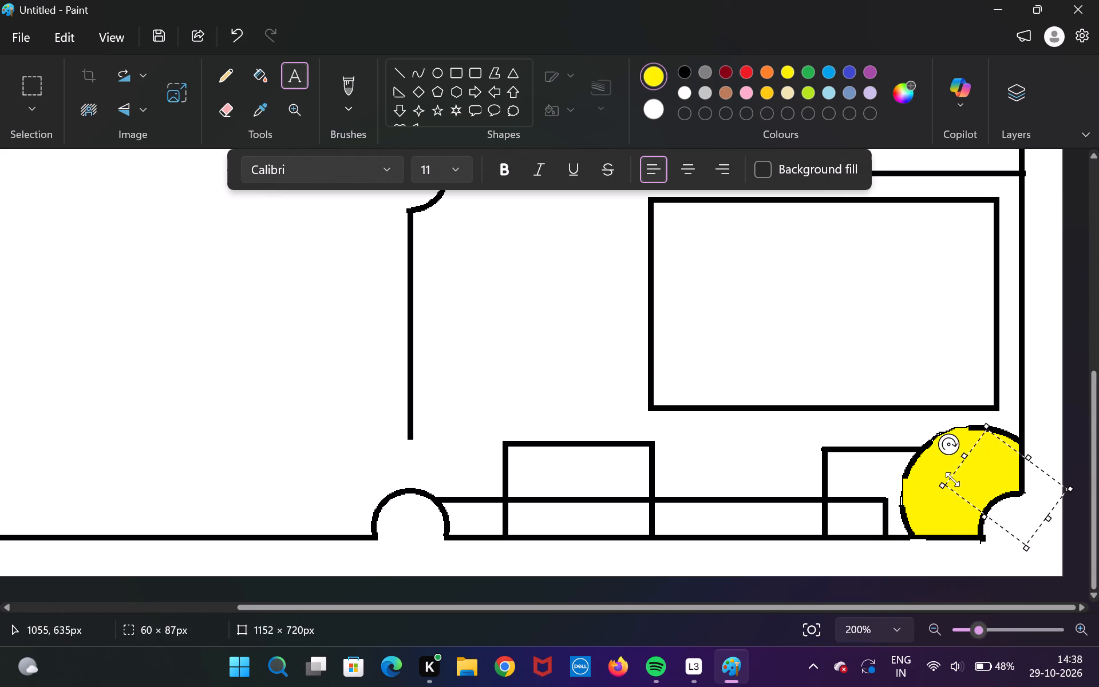
{"action": "left_click_drag", "start_coordinate": [952, 479], "coordinate": [907, 519]}
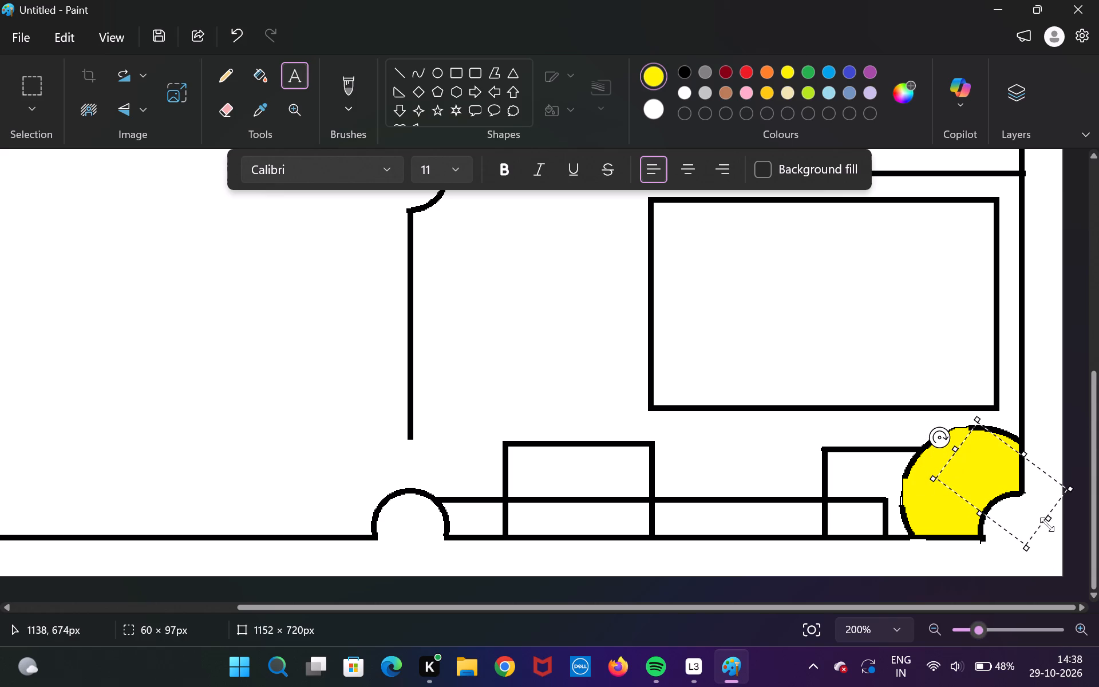
{"action": "left_click_drag", "start_coordinate": [1043, 518], "coordinate": [1006, 512]}
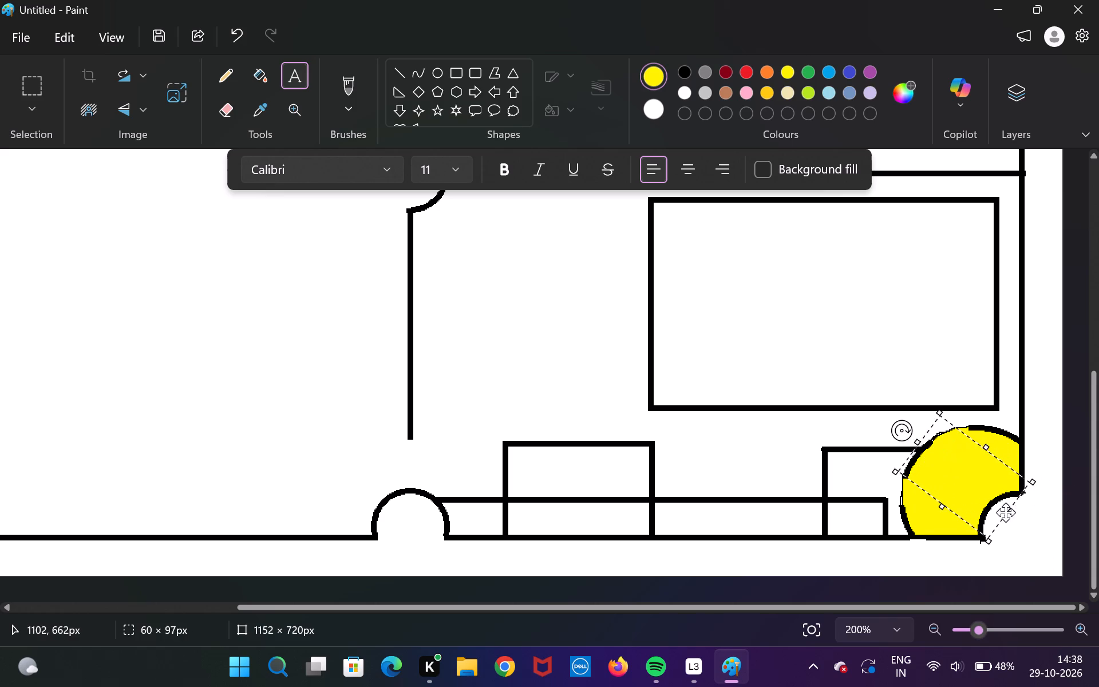
{"action": "left_click_drag", "start_coordinate": [1006, 512], "coordinate": [1018, 501]}
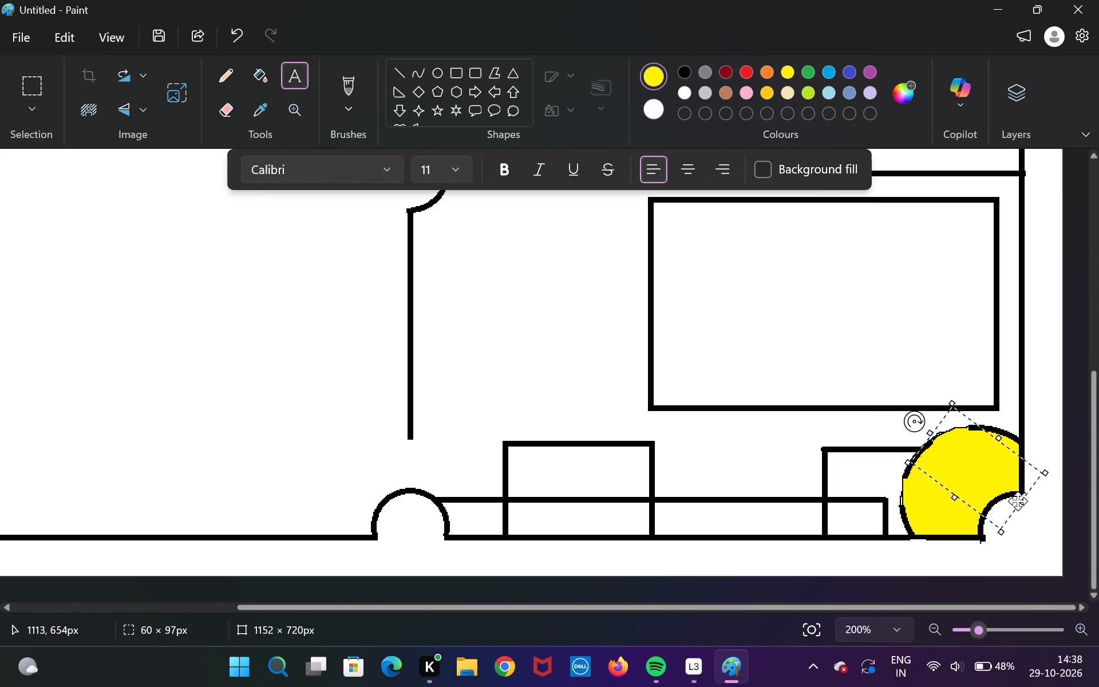
{"action": "left_click_drag", "start_coordinate": [1018, 501], "coordinate": [1010, 514]}
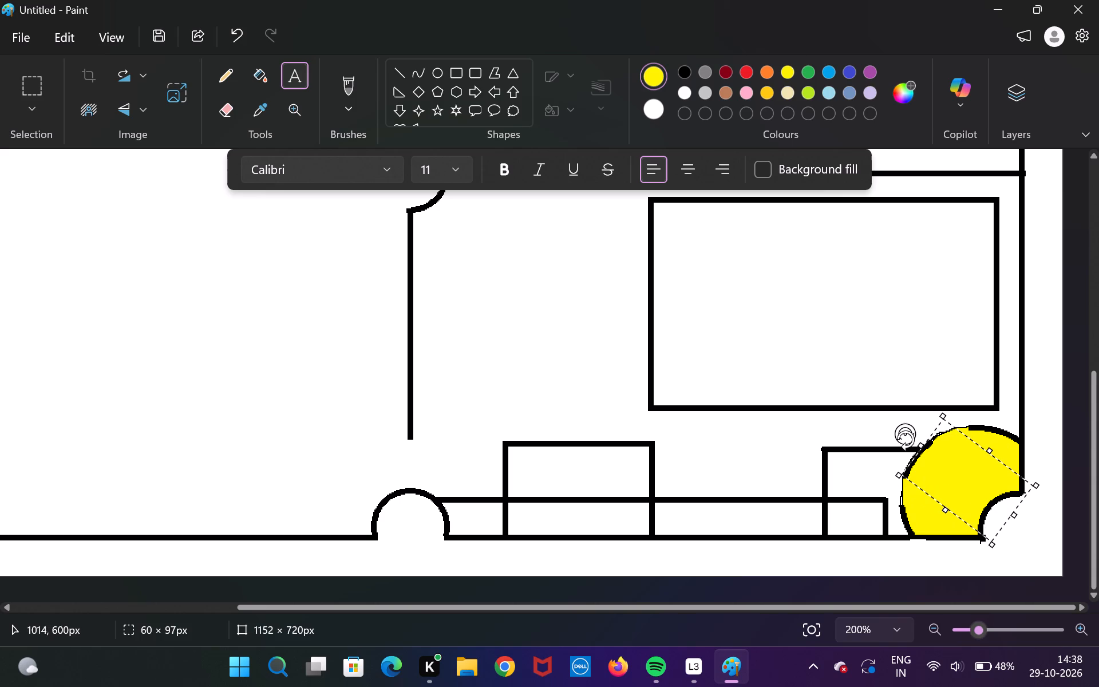
{"action": "left_click_drag", "start_coordinate": [906, 439], "coordinate": [919, 548]}
Enter the label TOILET in black inside the yellow area's text box.
{"action": "left_click", "coordinate": [942, 506]}
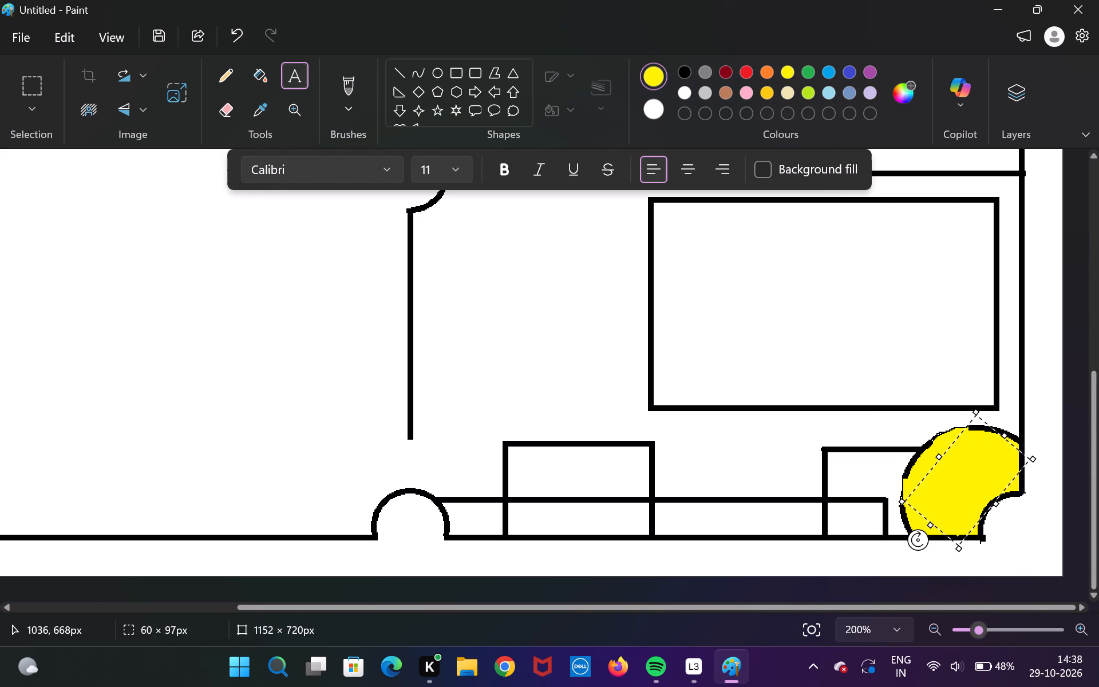
{"action": "left_click", "coordinate": [942, 506]}
{"action": "type", "text": "ti"}
{"action": "left_click", "coordinate": [686, 65]}
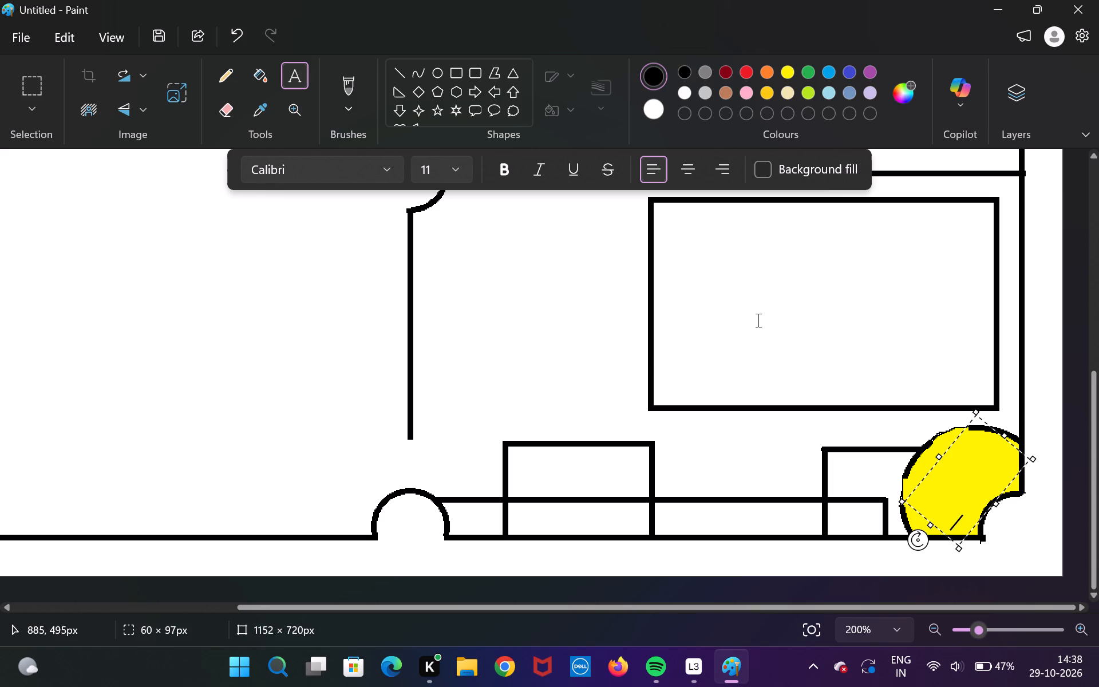
{"action": "type", "text": "toi"}
{"action": "key", "text": "l"}
{"action": "key", "text": "BackSpace"}
{"action": "key", "text": "BackSpace"}
{"action": "key", "text": "BackSpace"}
{"action": "key", "text": "BackSpace"}
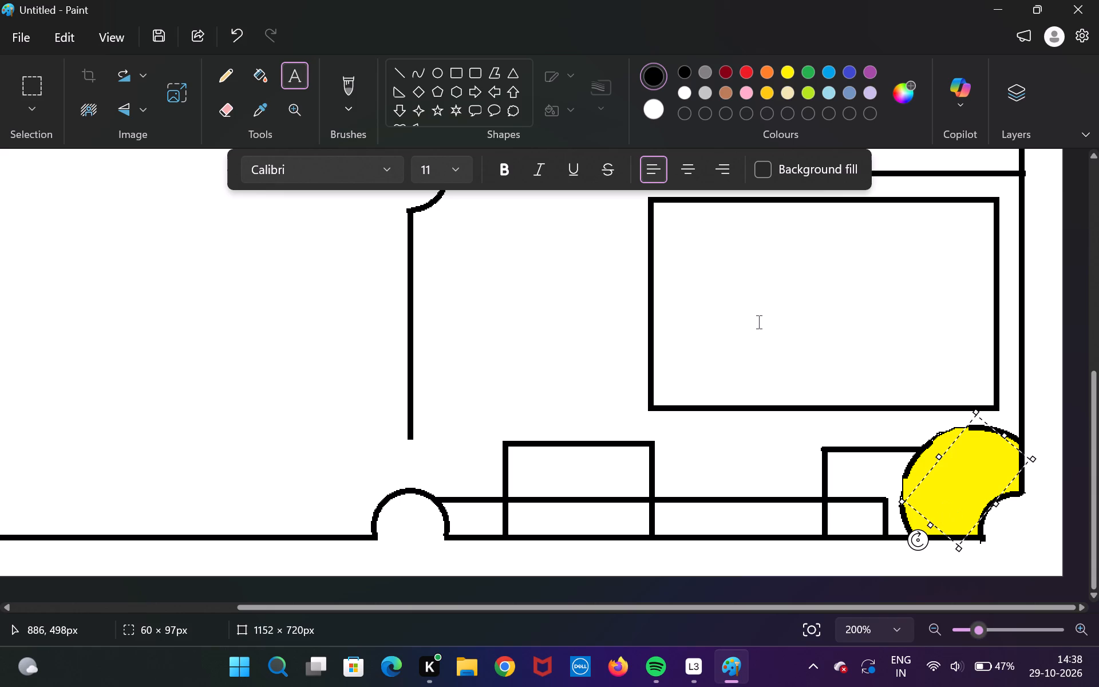
{"action": "type", "text": "TOILER"}
{"action": "key", "text": "BackSpace"}
{"action": "key", "text": "t"}
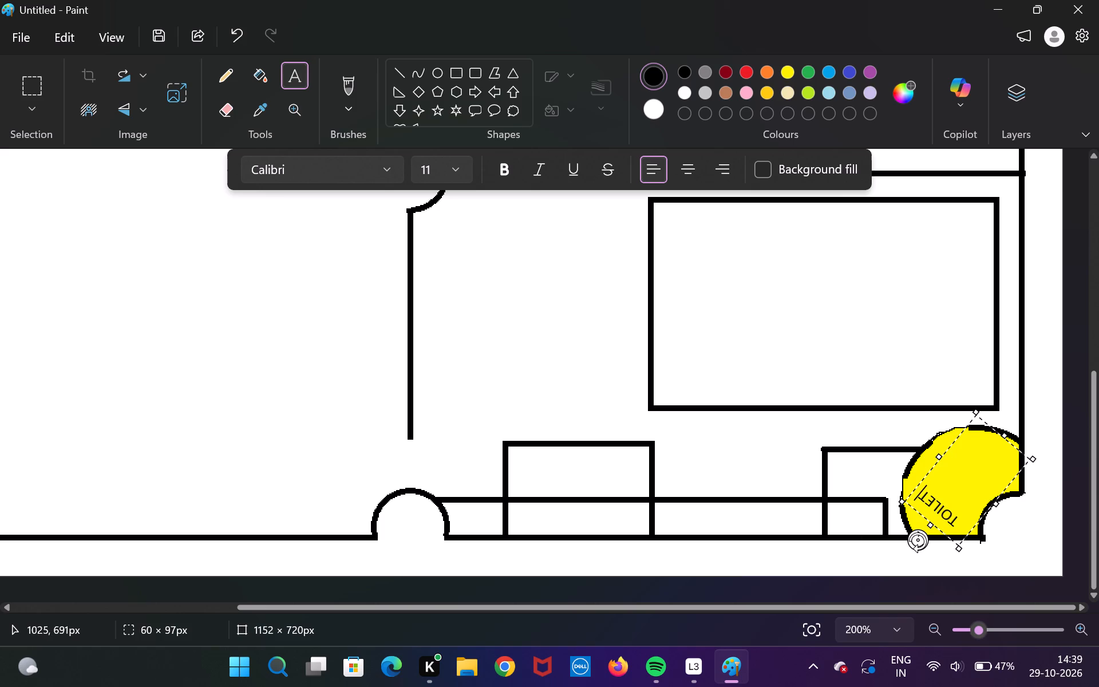
Rotate the TOILET label to read diagonally upward, and shrink its text box to about 60 × 29 px within the yellow area.
{"action": "left_click_drag", "start_coordinate": [917, 536], "coordinate": [899, 412]}
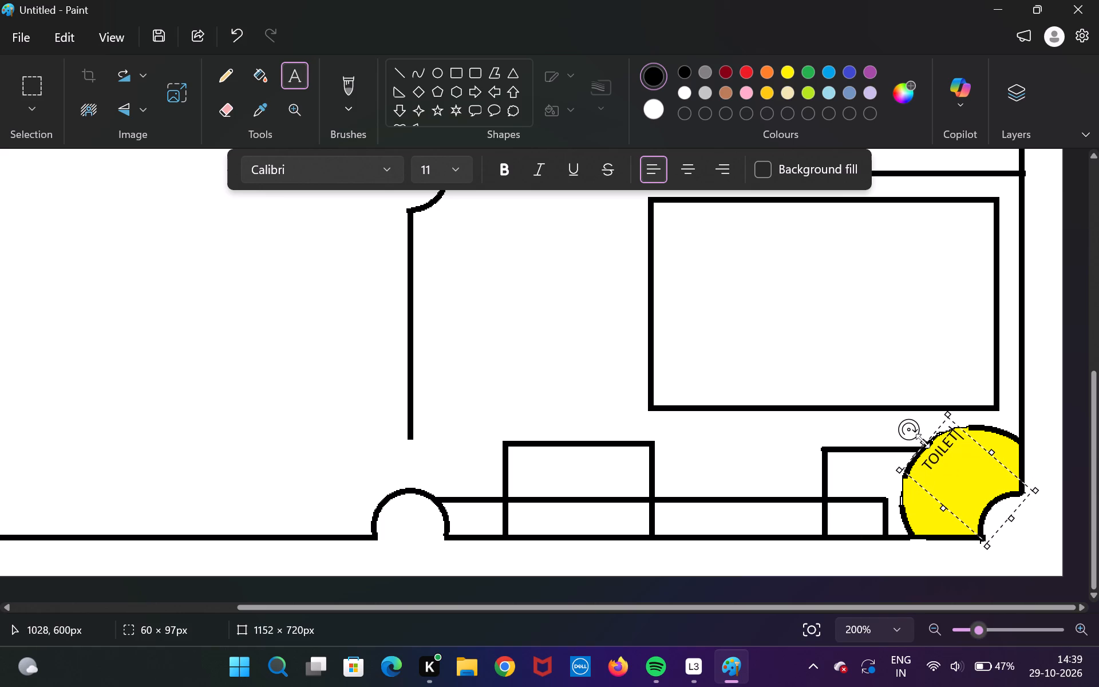
{"action": "left_click_drag", "start_coordinate": [923, 441], "coordinate": [948, 464]}
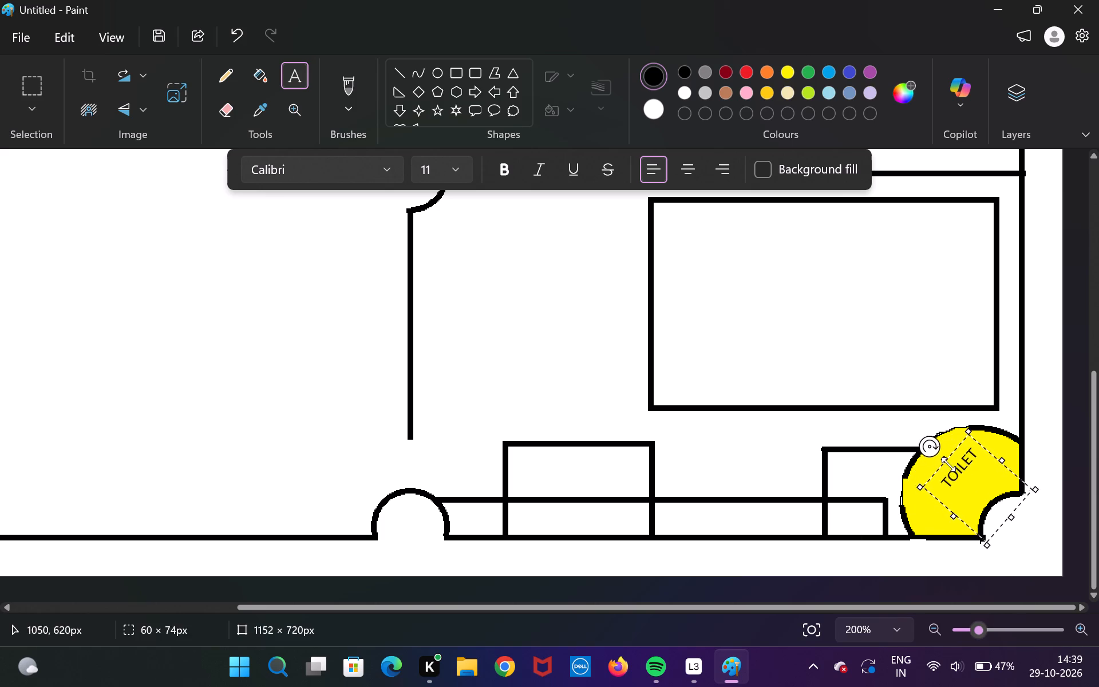
{"action": "left_click_drag", "start_coordinate": [948, 464], "coordinate": [952, 469]}
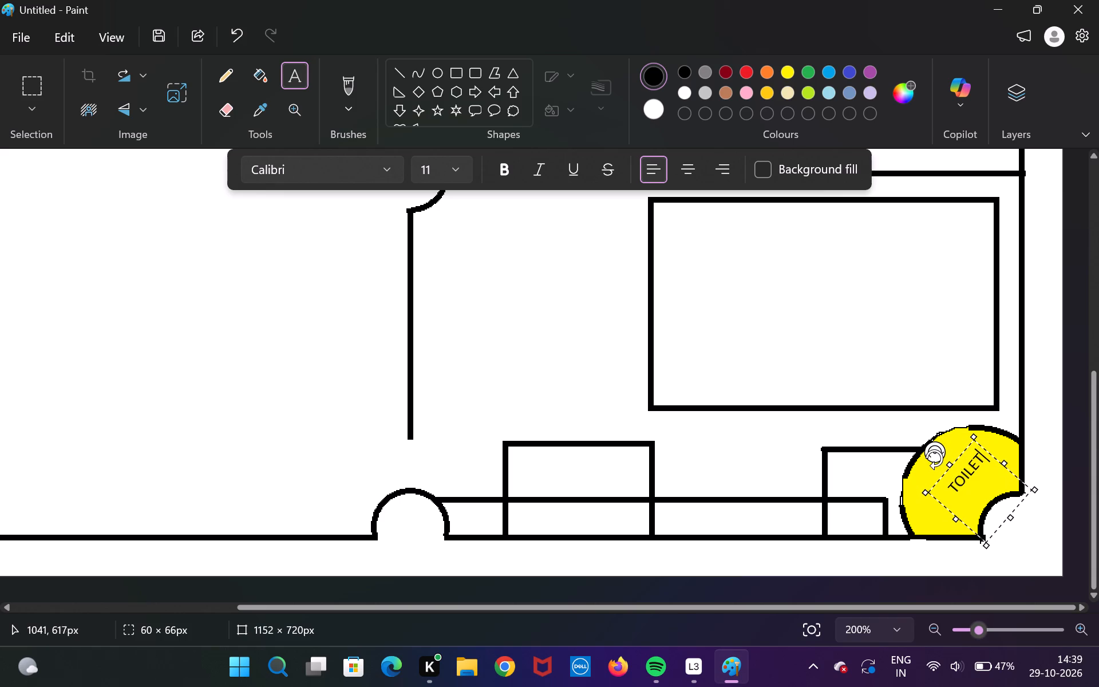
{"action": "left_click_drag", "start_coordinate": [931, 452], "coordinate": [931, 456]}
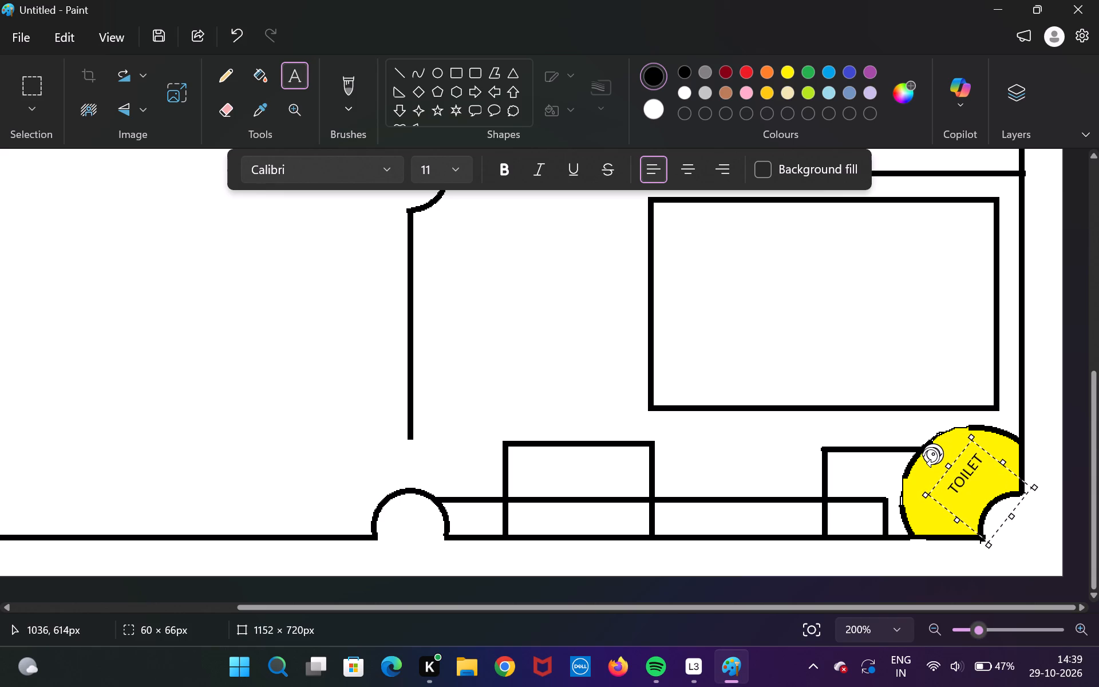
{"action": "left_click_drag", "start_coordinate": [931, 456], "coordinate": [931, 459]}
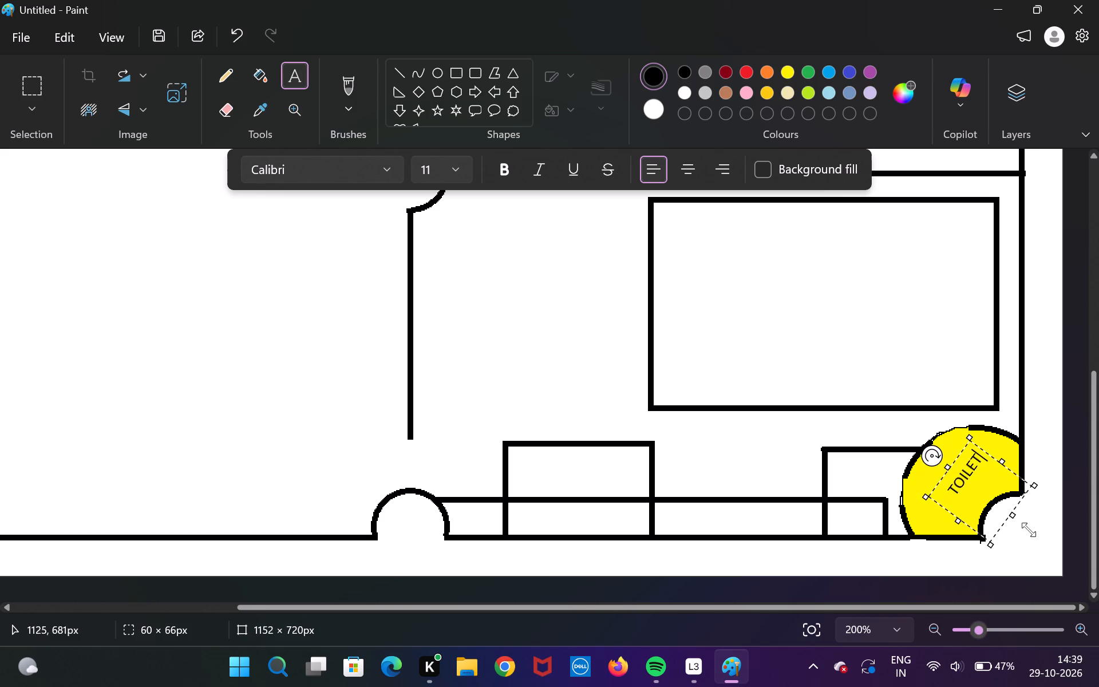
{"action": "left_click_drag", "start_coordinate": [1013, 519], "coordinate": [992, 512]}
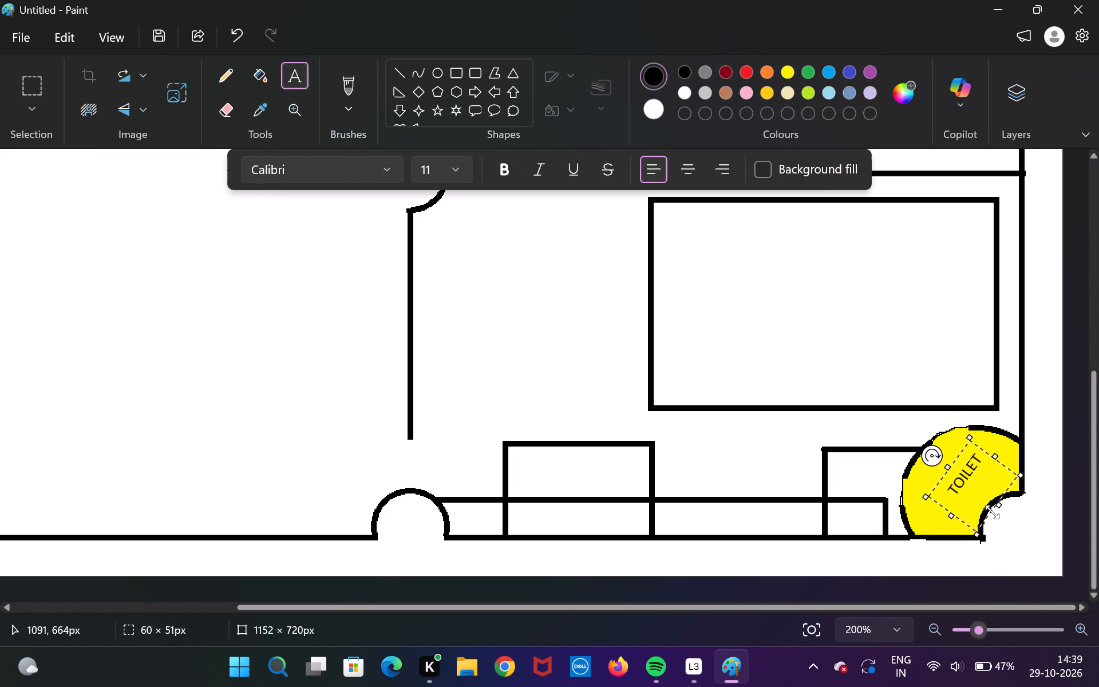
{"action": "left_click_drag", "start_coordinate": [992, 512], "coordinate": [972, 500]}
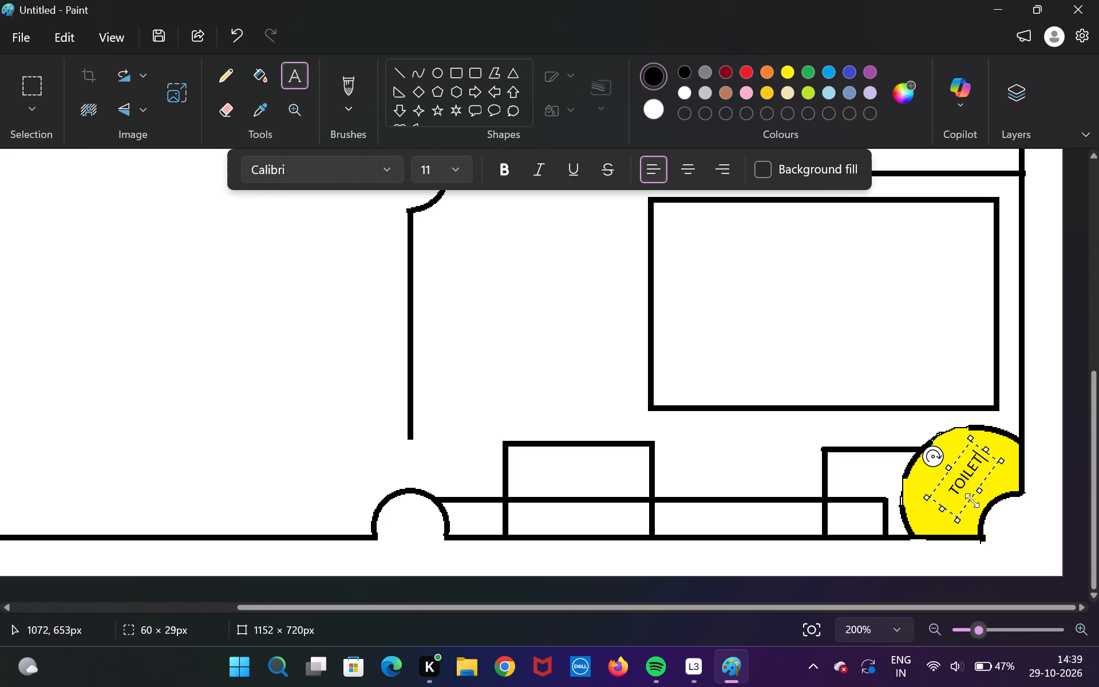
{"action": "left_click", "coordinate": [1023, 537]}
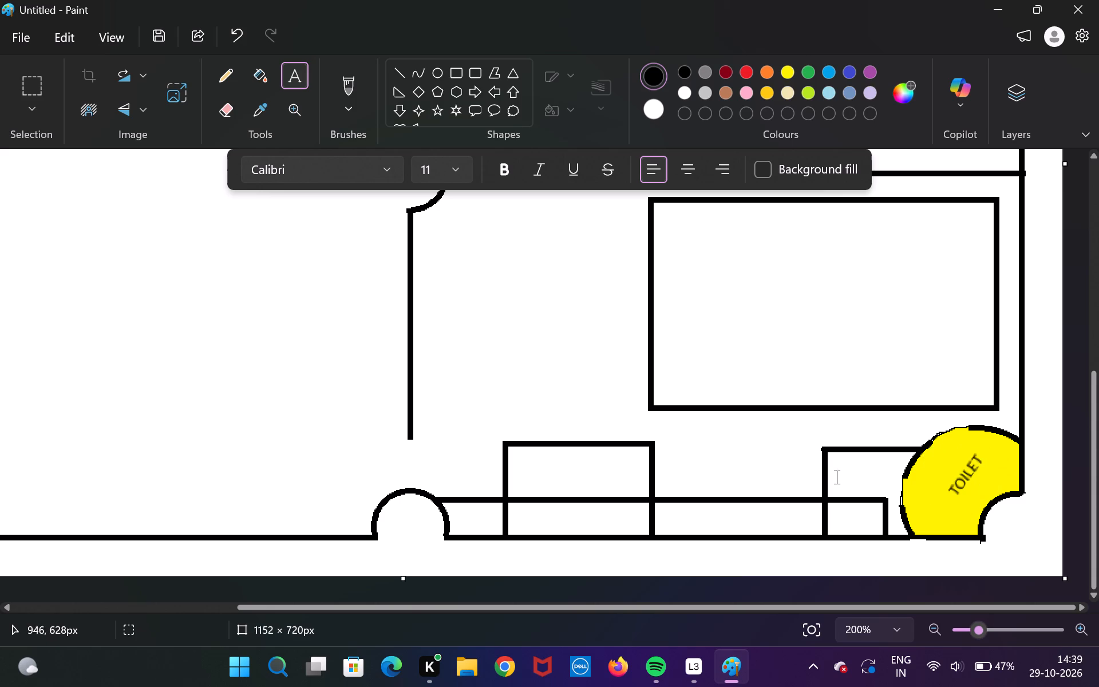
Place a text box in the rectangle beside the yellow TOILET area and resize it to about 45 × 31 px.
{"action": "left_click", "coordinate": [844, 479]}
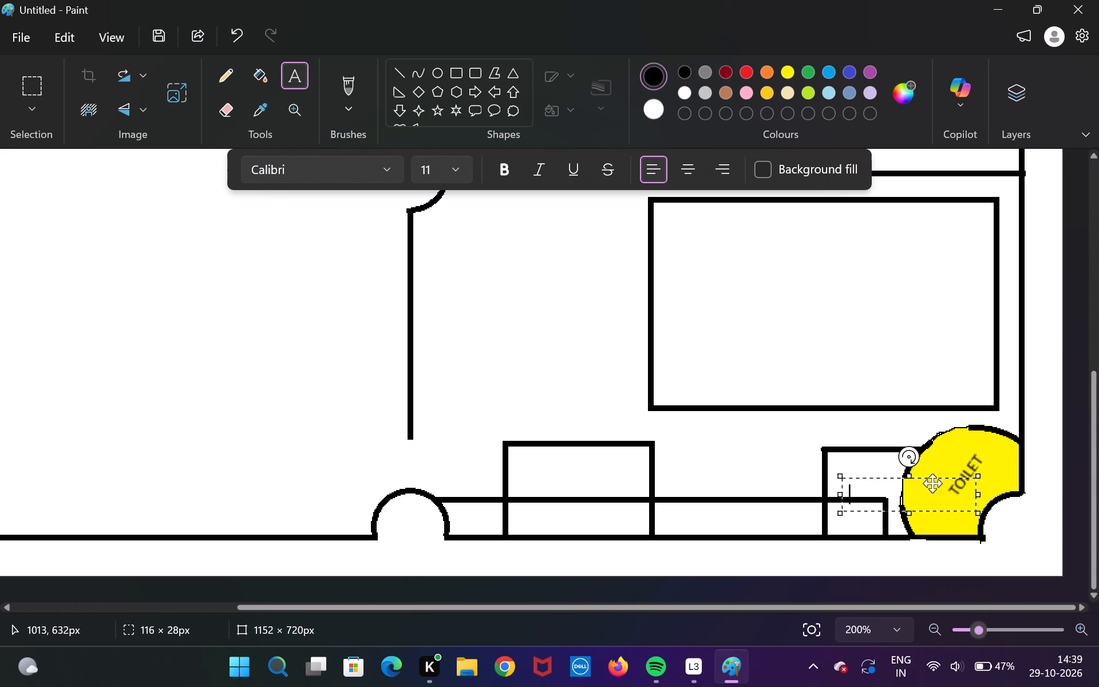
{"action": "left_click_drag", "start_coordinate": [977, 496], "coordinate": [933, 504]}
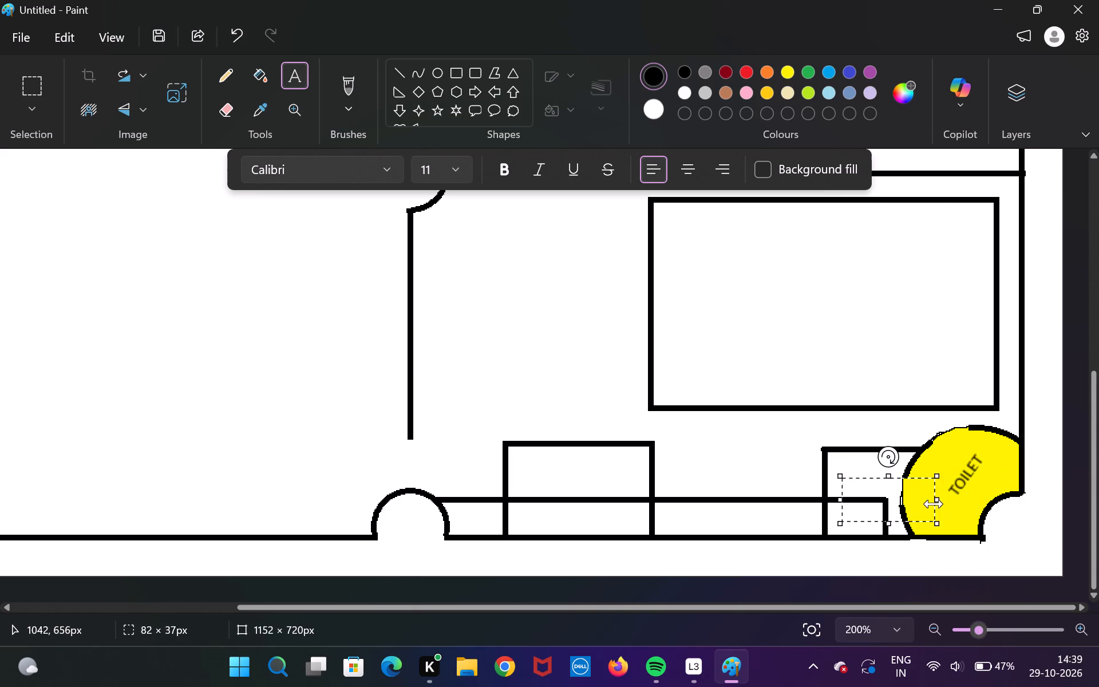
{"action": "left_click_drag", "start_coordinate": [933, 504], "coordinate": [895, 499]}
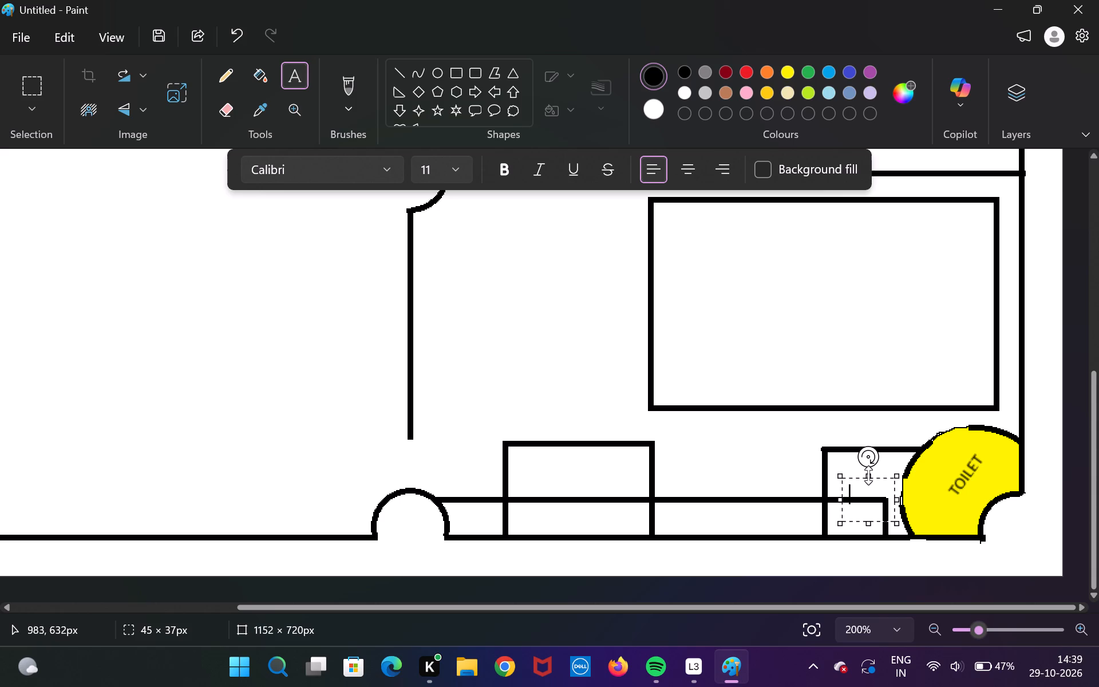
{"action": "left_click_drag", "start_coordinate": [867, 475], "coordinate": [866, 456]}
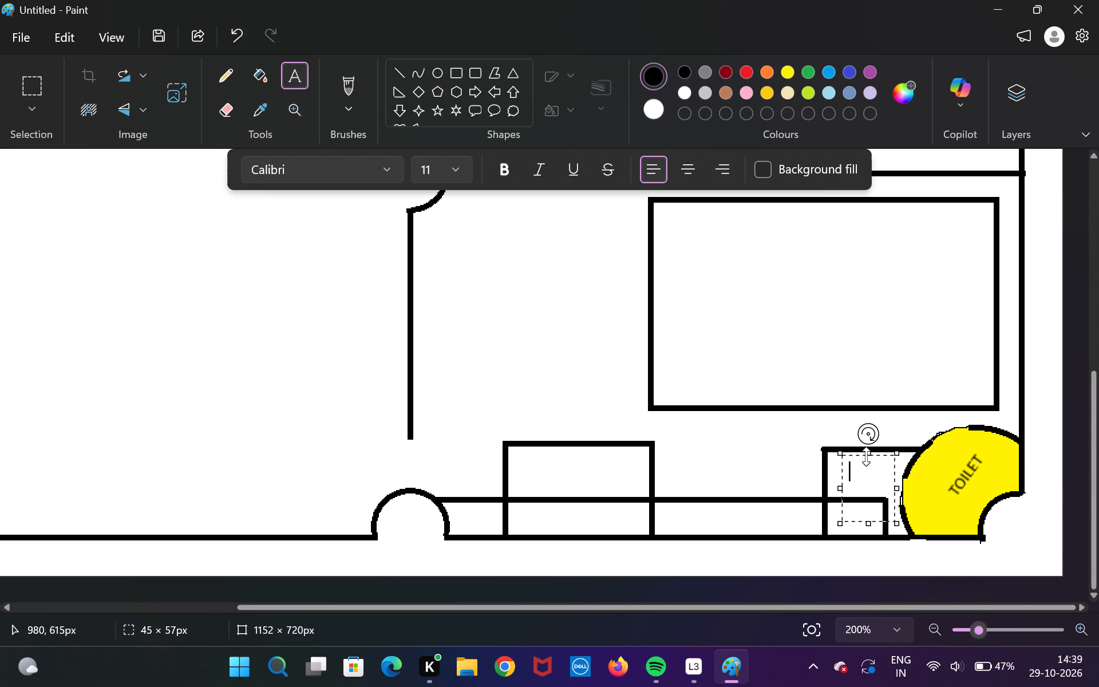
{"action": "left_click_drag", "start_coordinate": [869, 524], "coordinate": [869, 516]}
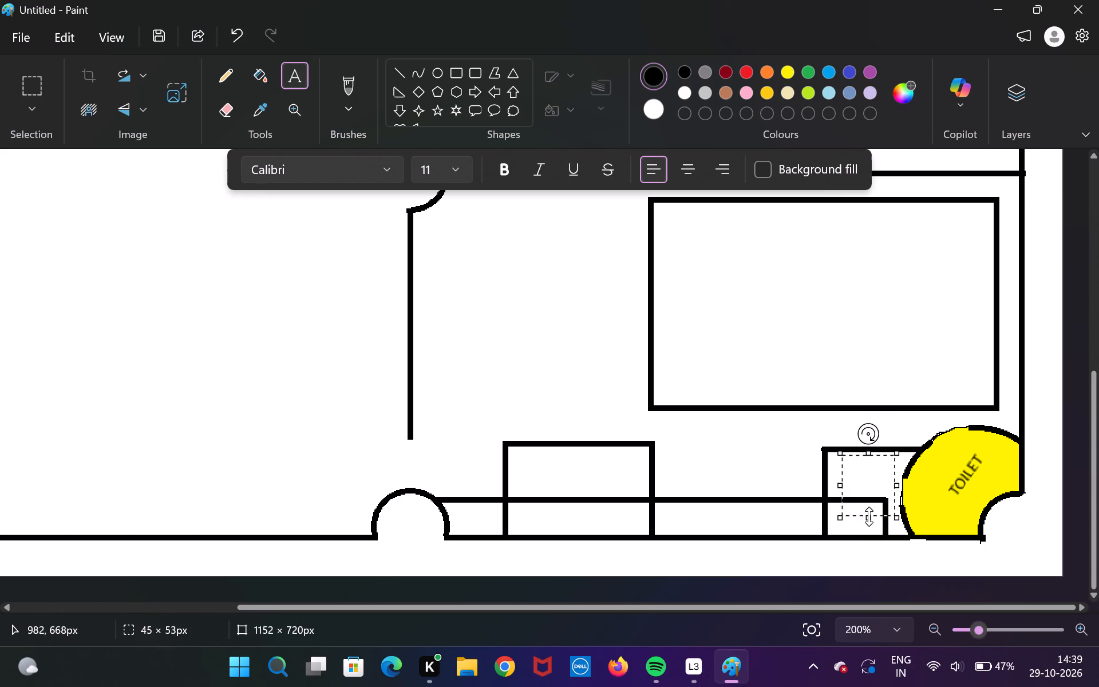
{"action": "left_click_drag", "start_coordinate": [869, 516], "coordinate": [865, 492]}
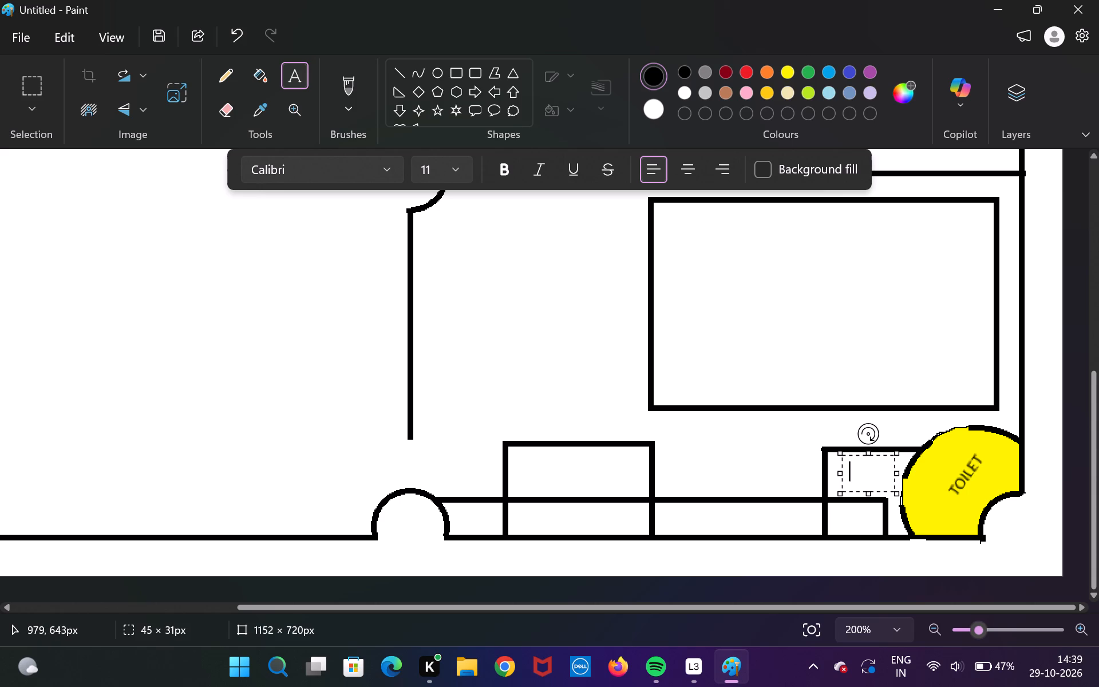
Enter the black label BATH ROOM split over two lines, and fit its text box to about 56 × 40 px.
{"action": "left_click", "coordinate": [861, 476]}
{"action": "type", "text": "BATH"}
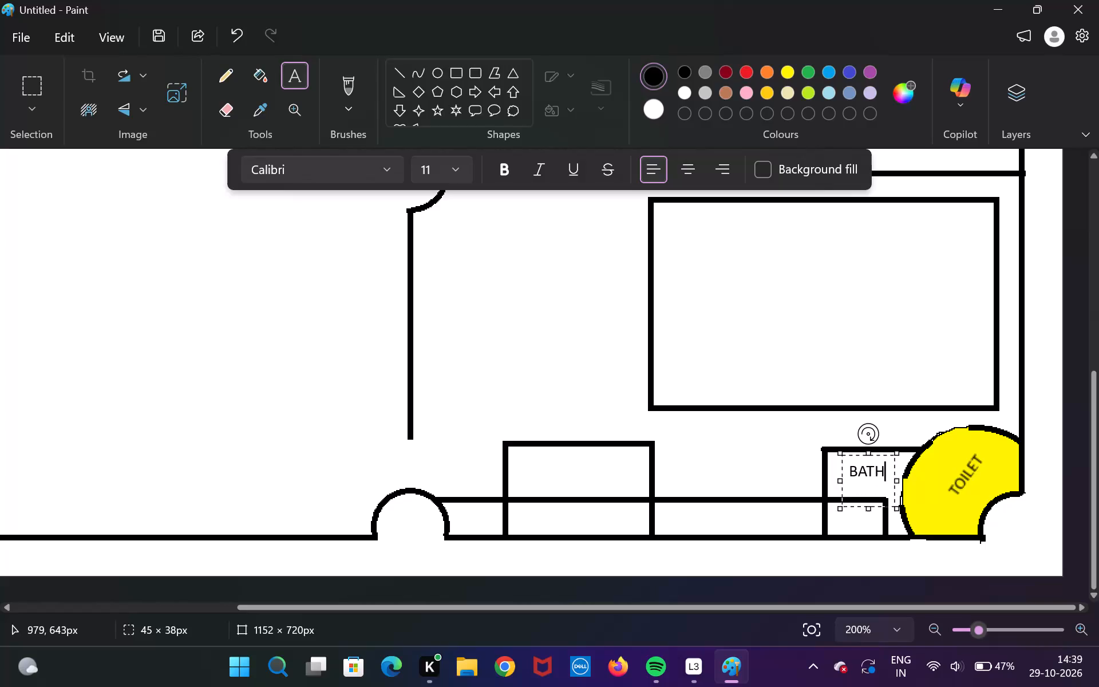
{"action": "type", "text": "ROO"}
{"action": "key", "text": "m"}
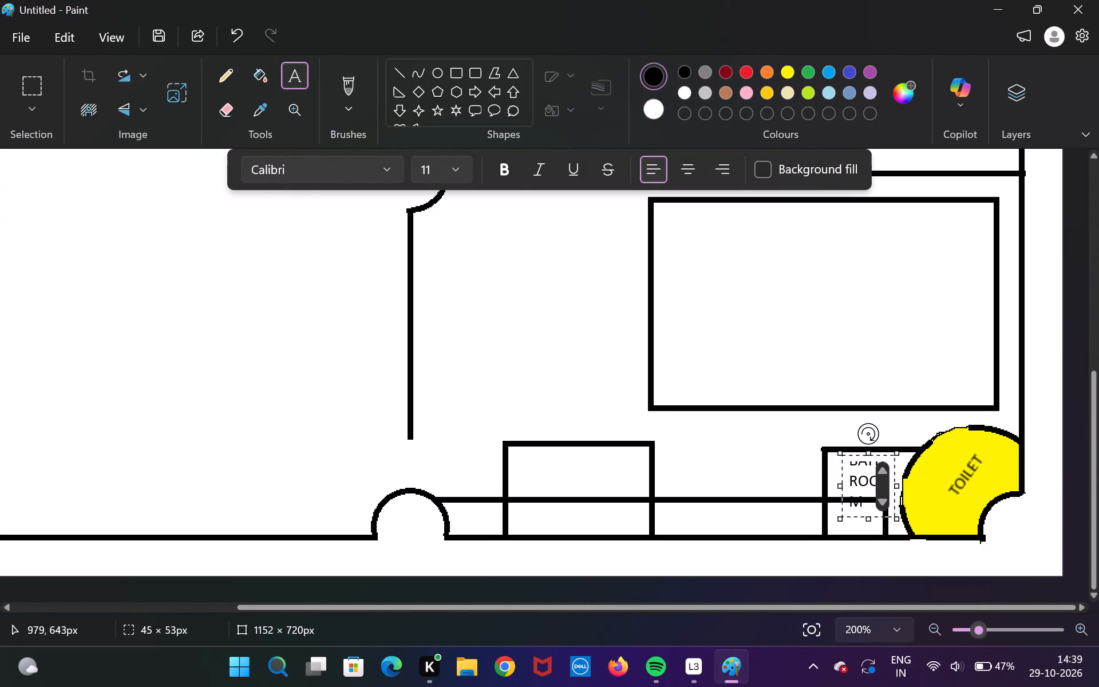
{"action": "left_click_drag", "start_coordinate": [840, 484], "coordinate": [838, 485]}
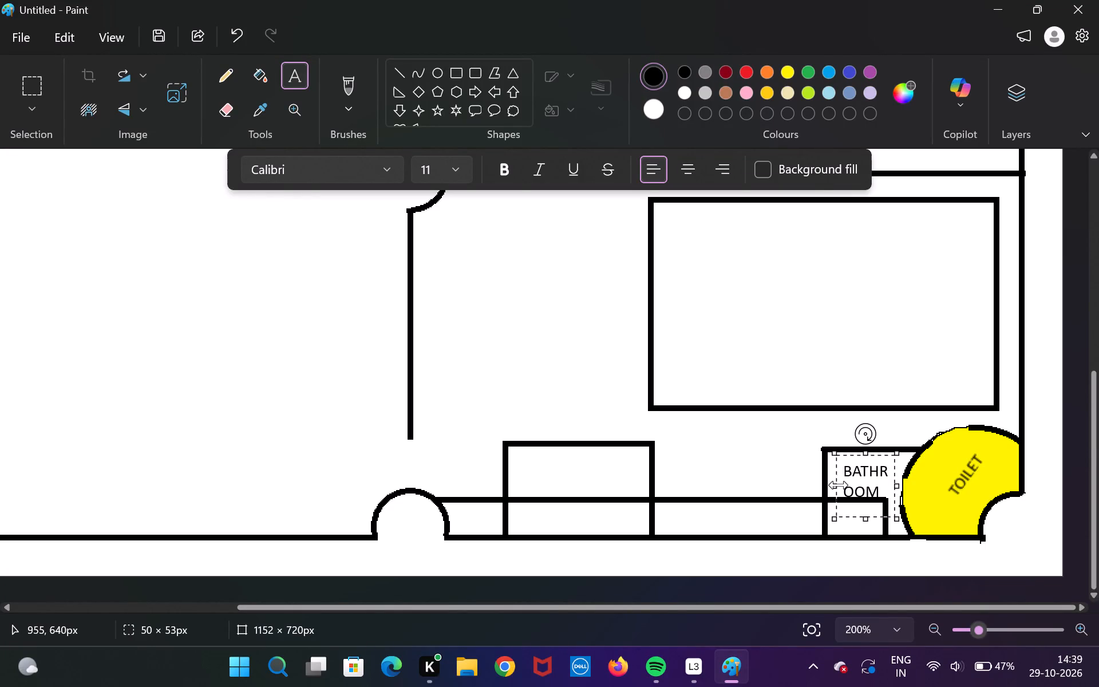
{"action": "left_click_drag", "start_coordinate": [838, 485], "coordinate": [831, 484]}
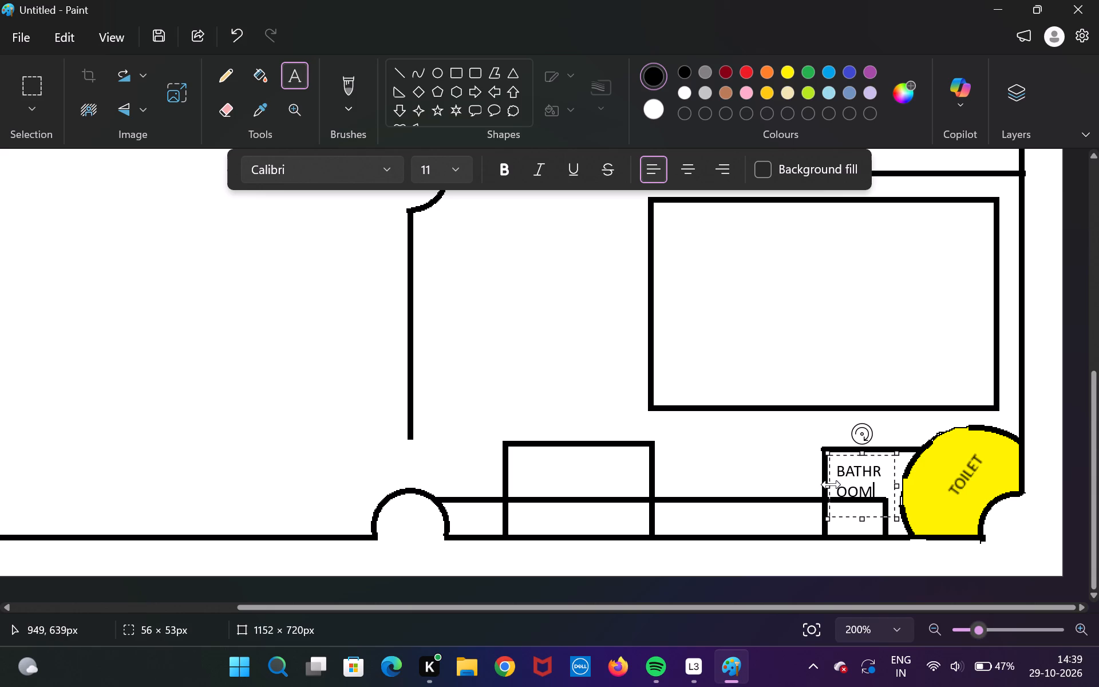
{"action": "left_click", "coordinate": [870, 469]}
{"action": "key", "text": "space"}
{"action": "left_click", "coordinate": [861, 513]}
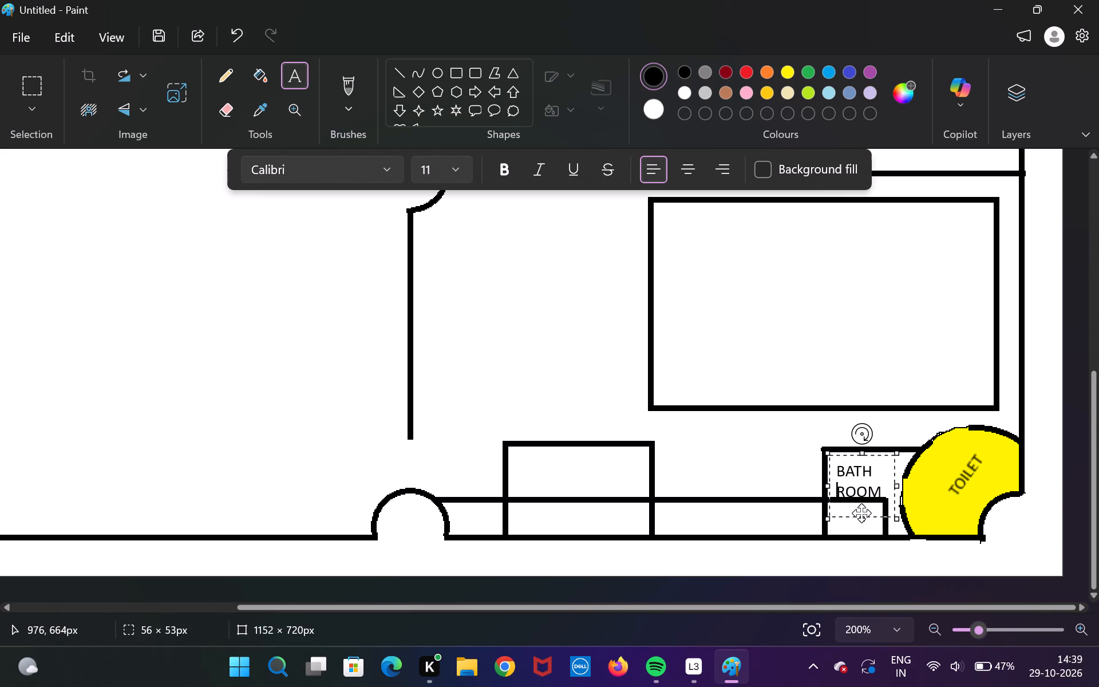
{"action": "left_click_drag", "start_coordinate": [861, 519], "coordinate": [860, 510]}
{"action": "left_click_drag", "start_coordinate": [860, 510], "coordinate": [859, 503]}
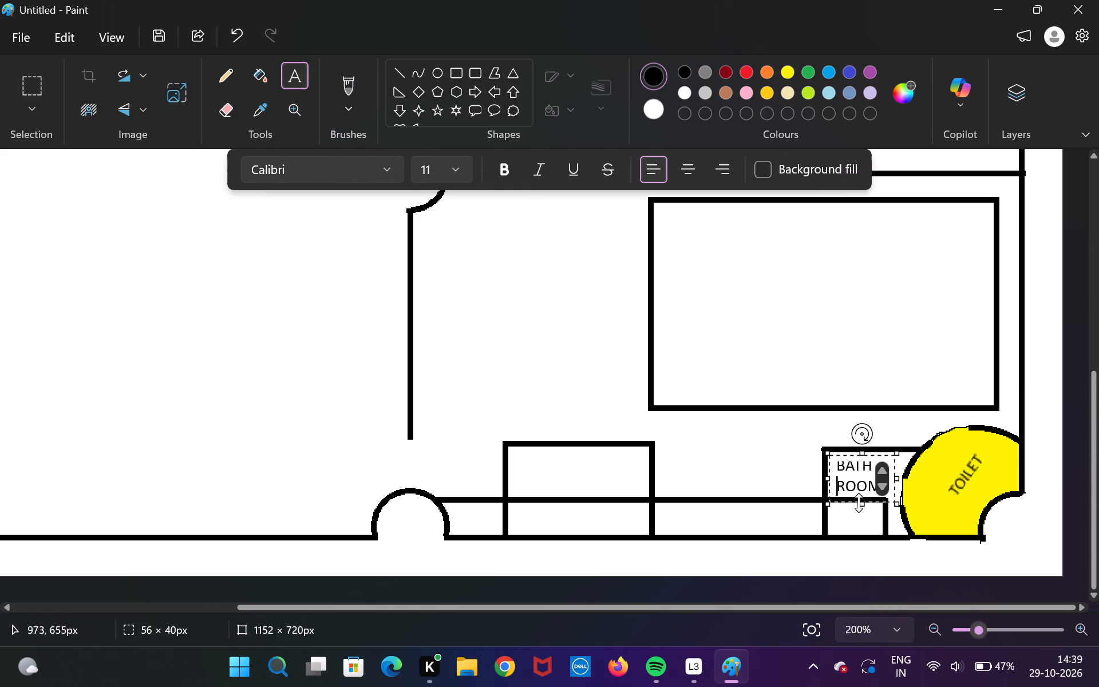
{"action": "left_click", "coordinate": [772, 458]}
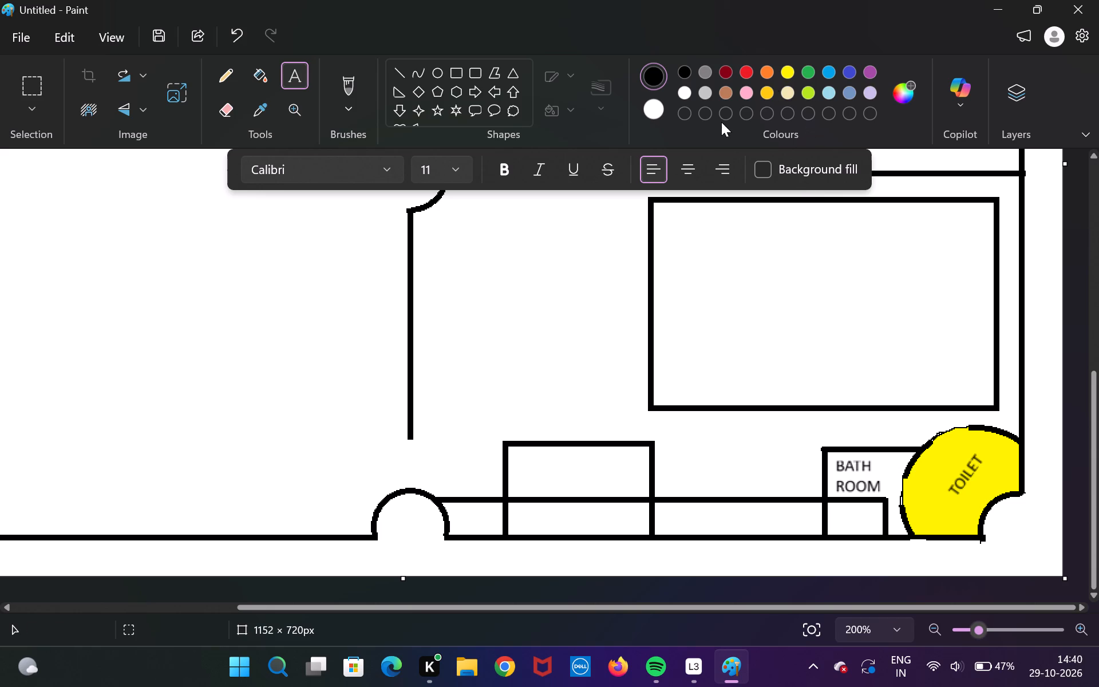
Fill the BATH ROOM area and the small rectangle beneath its label with lavender.
{"action": "left_click", "coordinate": [257, 78]}
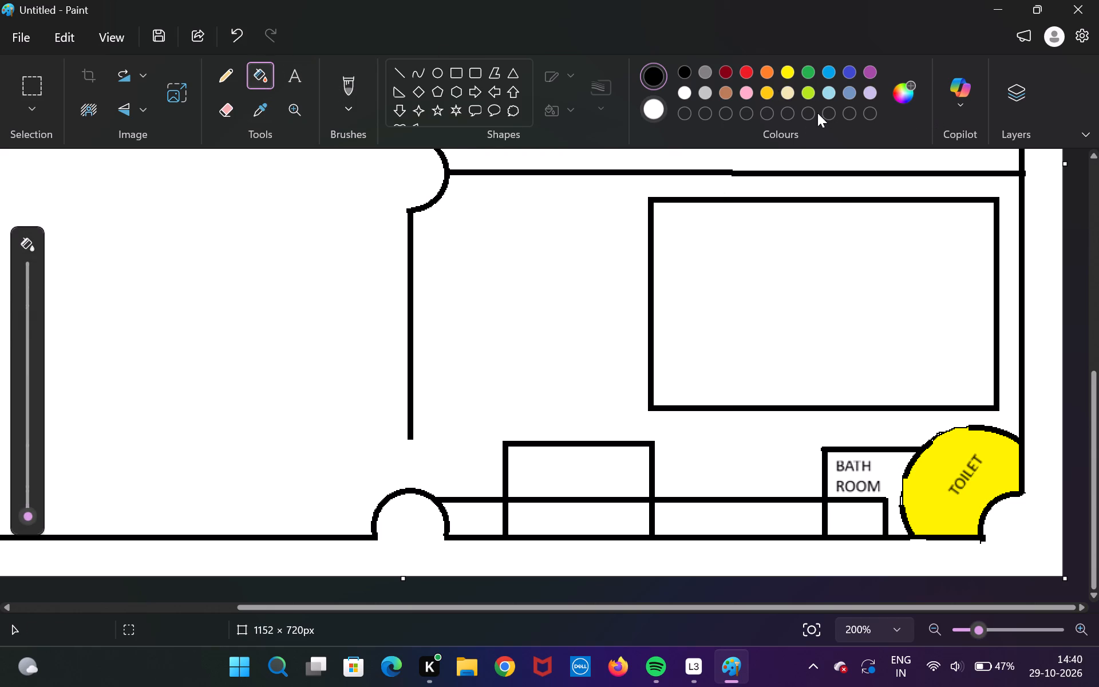
{"action": "left_click", "coordinate": [865, 90]}
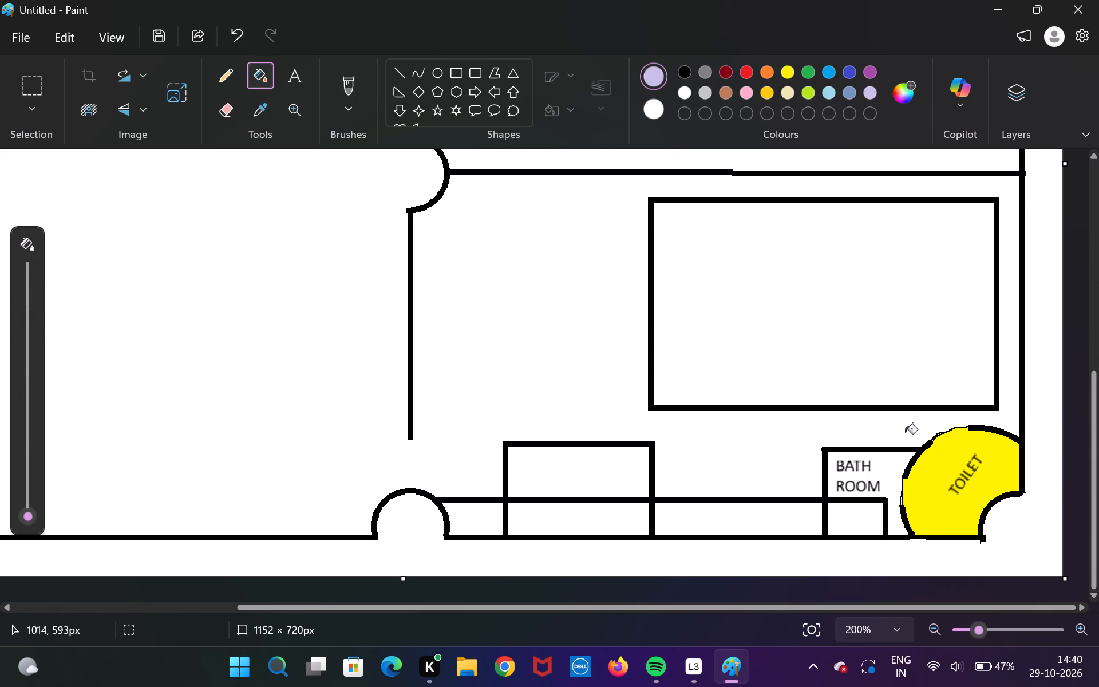
{"action": "left_click", "coordinate": [900, 461]}
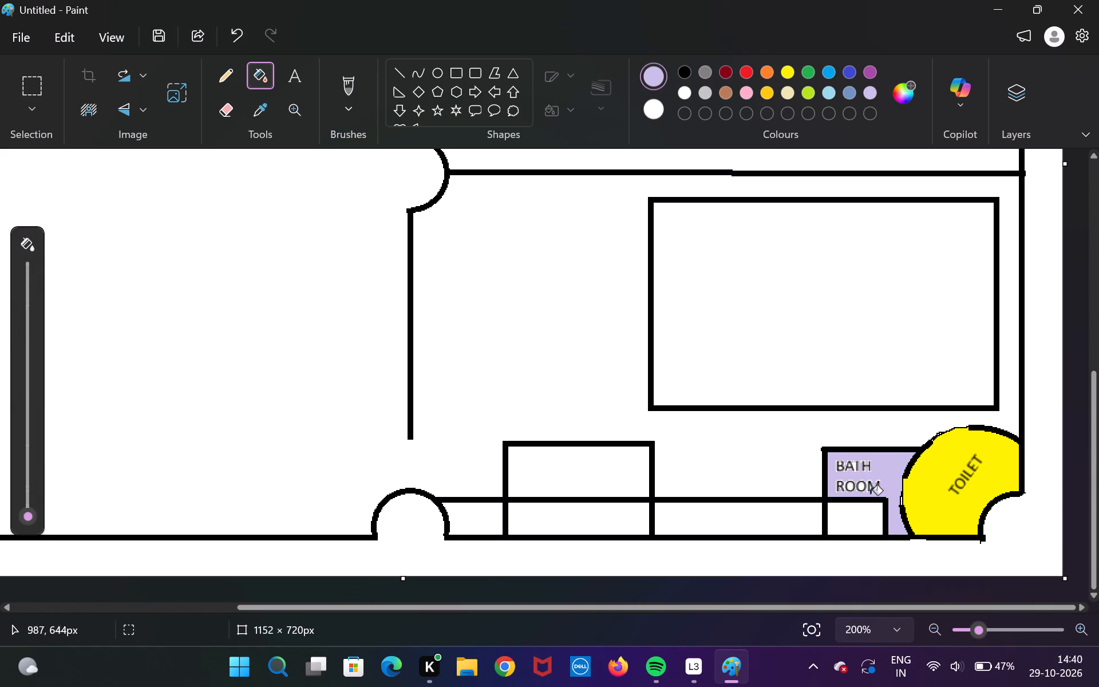
{"action": "left_click", "coordinate": [849, 522]}
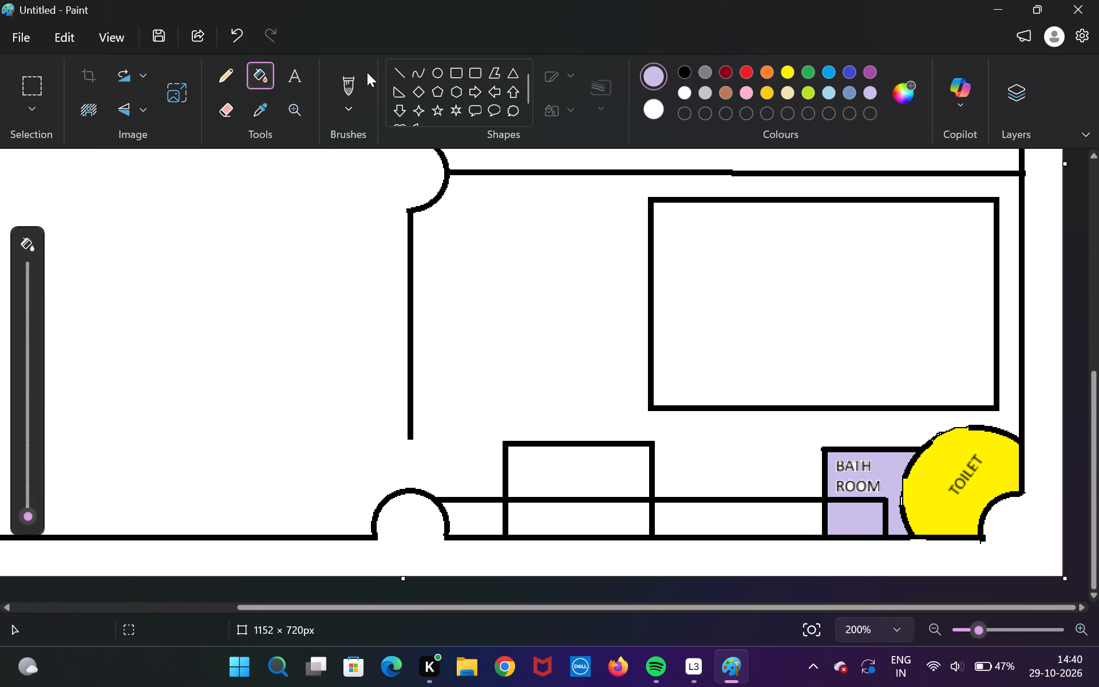
Add the text CUBOAD at the small lavender rectangle below BATH ROOM, and fit its text box to about 116 × 31 px.
{"action": "left_click", "coordinate": [295, 76]}
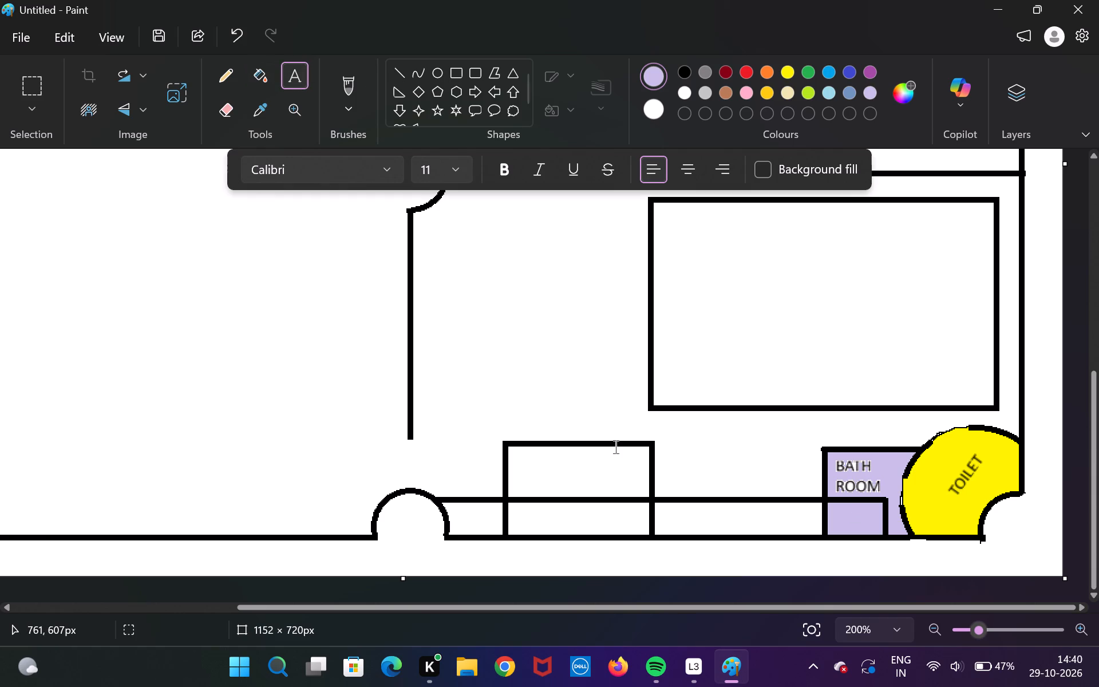
{"action": "left_click", "coordinate": [836, 520]}
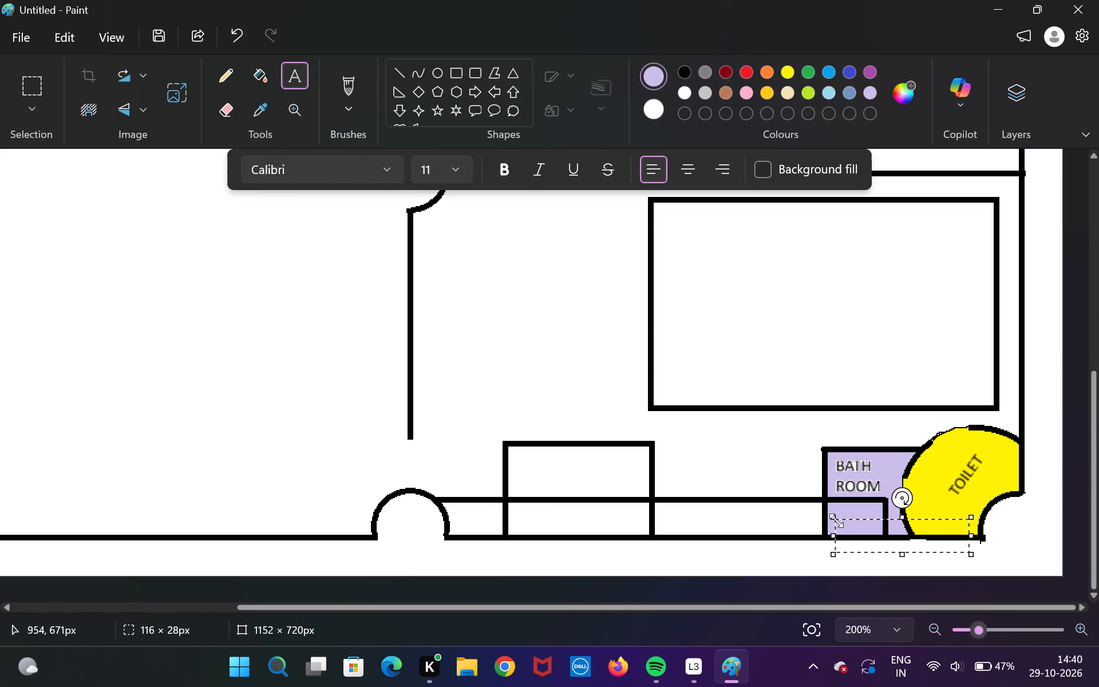
{"action": "type", "text": "CU"}
{"action": "key", "text": "BackSpace"}
{"action": "key", "text": "u"}
{"action": "type", "text": "BOAD"}
{"action": "left_click_drag", "start_coordinate": [903, 554], "coordinate": [901, 542]}
{"action": "left_click_drag", "start_coordinate": [898, 517], "coordinate": [899, 507]}
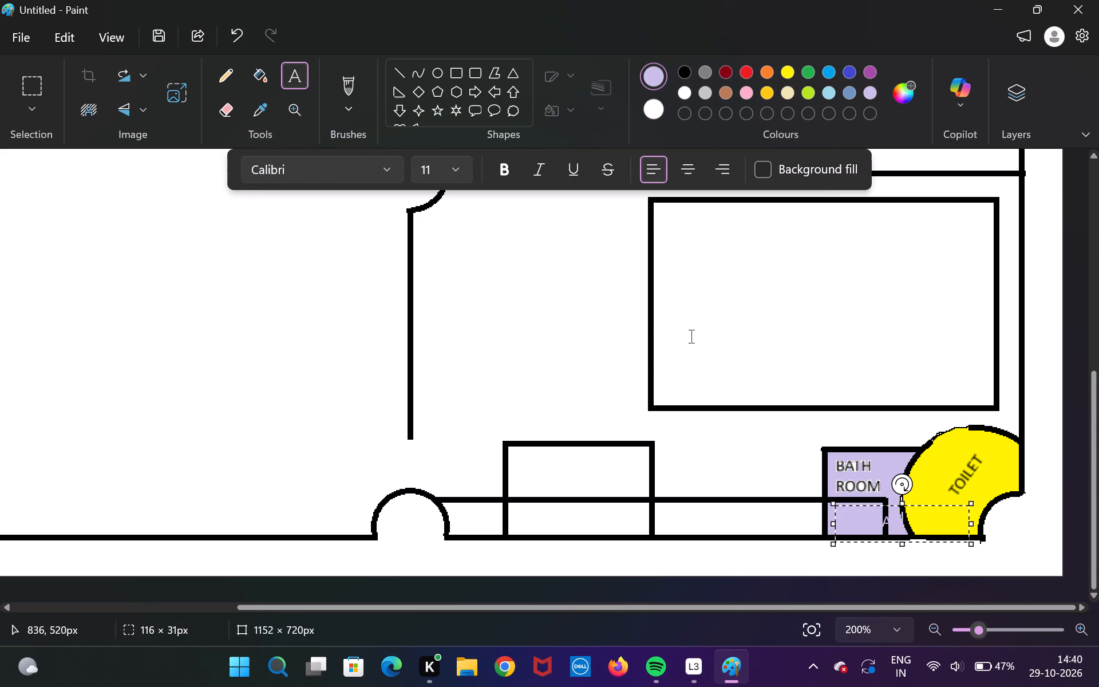
Select black as the text colour, clear the CUBOAD text and enter CUB in the same text box.
{"action": "left_click", "coordinate": [686, 72]}
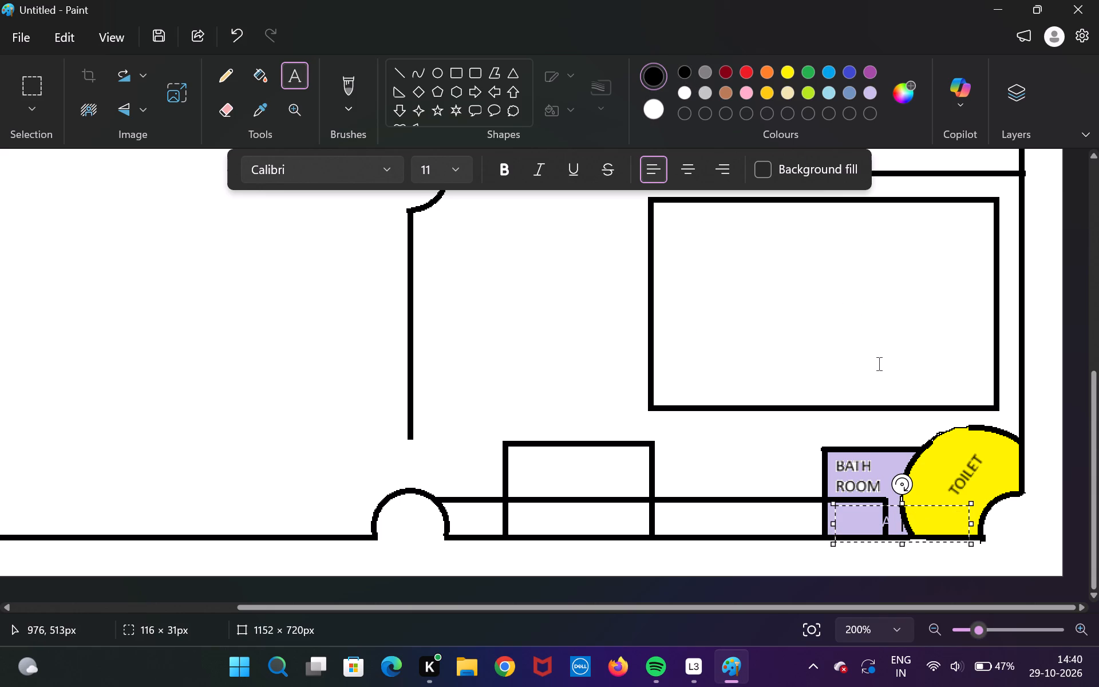
{"action": "key", "text": "BackSpace"}
{"action": "key", "text": "BackSpace"}
{"action": "key", "text": "BackSpace"}
{"action": "key", "text": "BackSpace"}
{"action": "key", "text": "BackSpace"}
{"action": "key", "text": "BackSpace"}
{"action": "key", "text": "BackSpace"}
{"action": "key", "text": "BackSpace"}
{"action": "key", "text": "BackSpace"}
{"action": "type", "text": "CUB"}
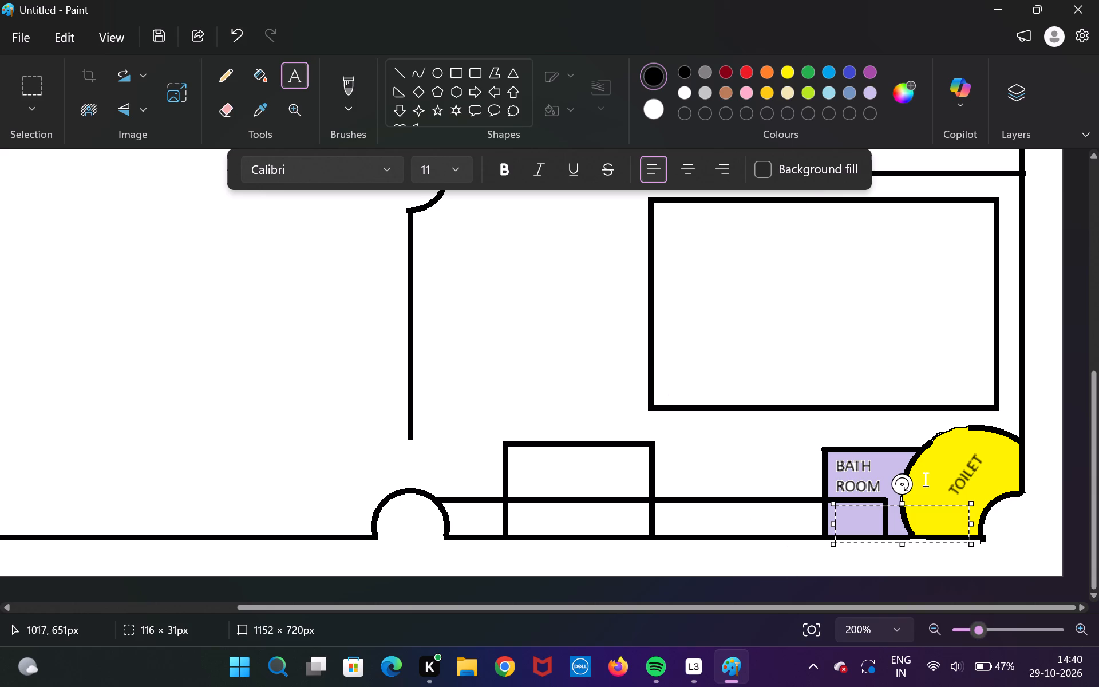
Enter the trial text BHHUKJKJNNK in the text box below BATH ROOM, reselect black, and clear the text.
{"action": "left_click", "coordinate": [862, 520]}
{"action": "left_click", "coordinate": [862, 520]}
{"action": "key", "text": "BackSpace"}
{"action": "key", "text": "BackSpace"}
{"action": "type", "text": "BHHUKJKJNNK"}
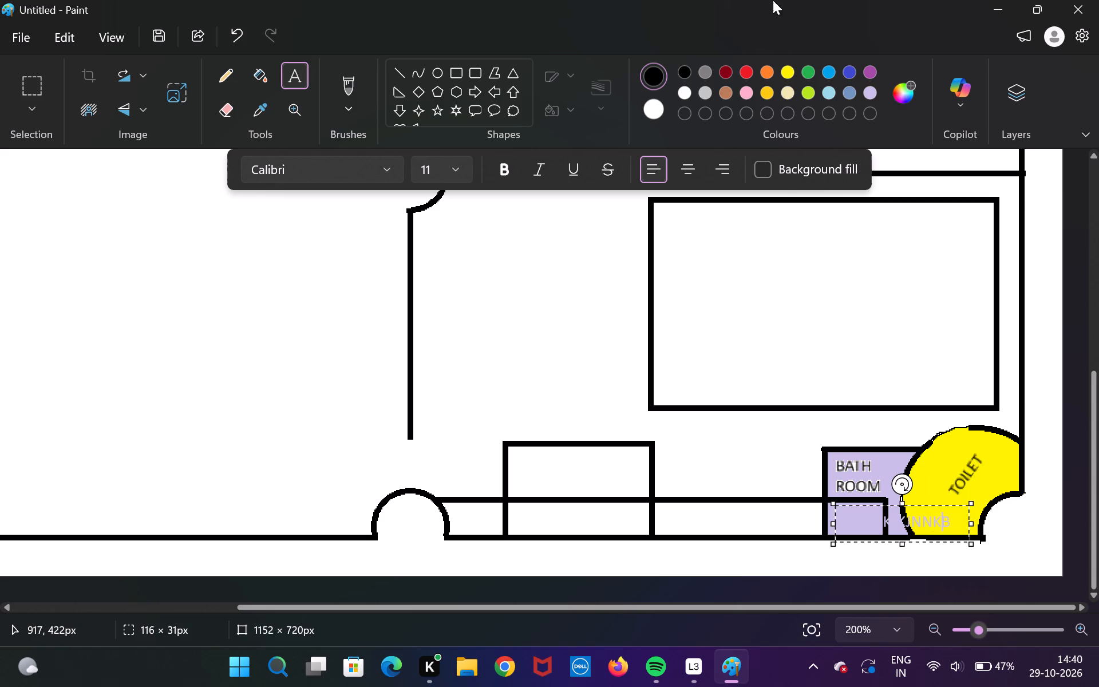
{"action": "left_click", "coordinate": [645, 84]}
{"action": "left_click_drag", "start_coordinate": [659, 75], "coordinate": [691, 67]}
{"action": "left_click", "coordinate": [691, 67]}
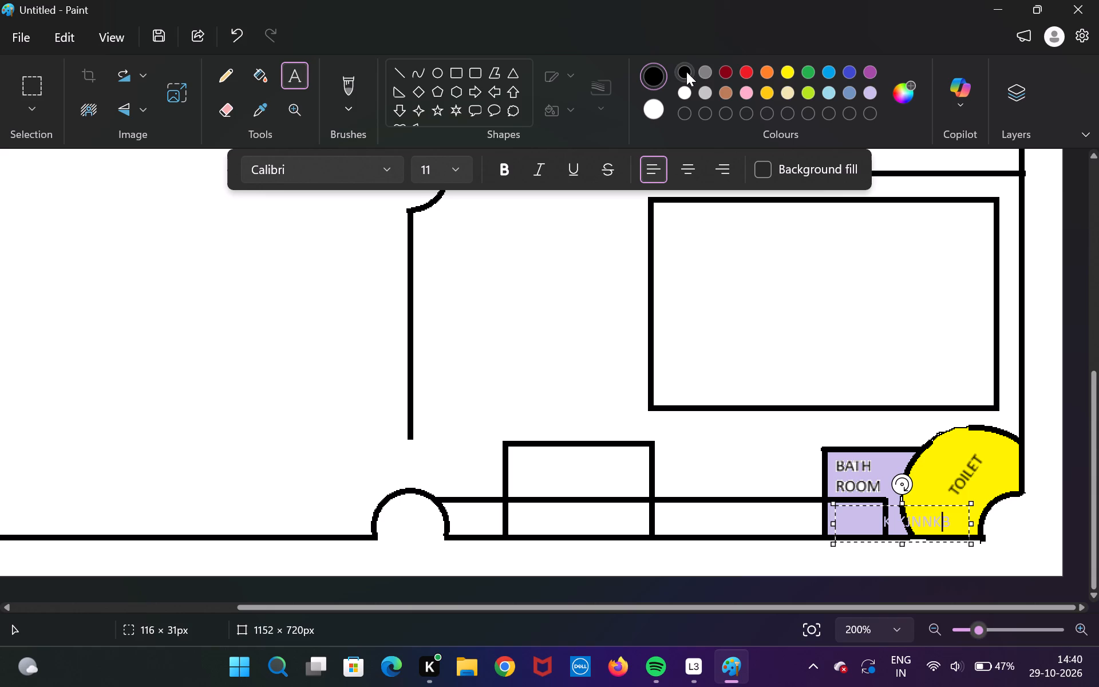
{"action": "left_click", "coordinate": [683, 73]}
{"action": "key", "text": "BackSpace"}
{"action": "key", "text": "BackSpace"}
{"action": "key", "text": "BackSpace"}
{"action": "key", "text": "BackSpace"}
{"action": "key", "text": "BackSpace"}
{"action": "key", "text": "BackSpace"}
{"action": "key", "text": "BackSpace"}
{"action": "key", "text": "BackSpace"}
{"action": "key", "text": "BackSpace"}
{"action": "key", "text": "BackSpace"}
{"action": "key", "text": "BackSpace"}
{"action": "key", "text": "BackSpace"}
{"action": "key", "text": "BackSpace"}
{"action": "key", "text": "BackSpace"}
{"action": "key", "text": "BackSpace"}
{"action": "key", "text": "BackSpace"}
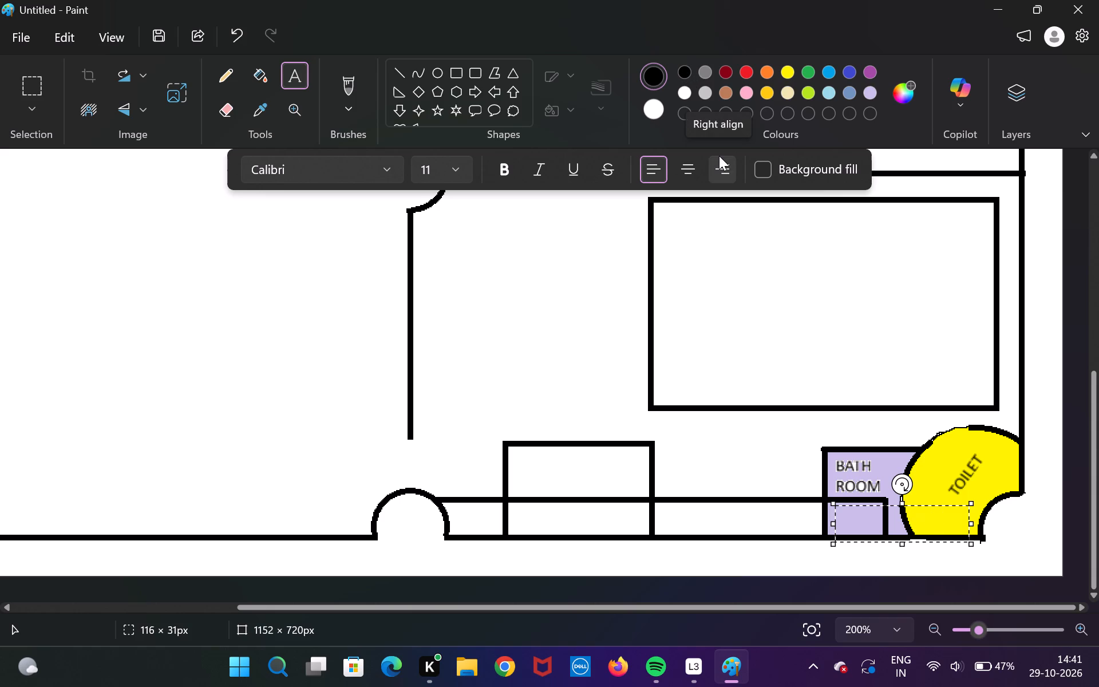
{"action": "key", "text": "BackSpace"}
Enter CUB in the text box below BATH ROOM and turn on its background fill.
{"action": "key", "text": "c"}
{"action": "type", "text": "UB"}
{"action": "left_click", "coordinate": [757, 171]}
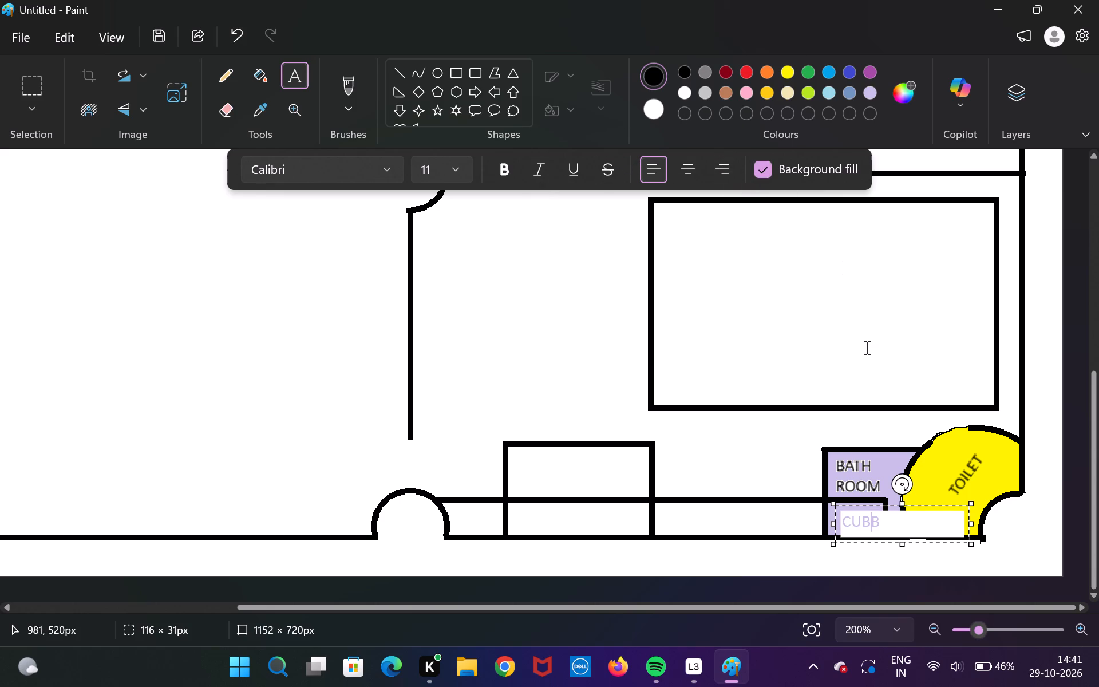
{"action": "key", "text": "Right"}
Clear the text box below BATH ROOM, select black as the text colour, and enter CUBORD.
{"action": "left_click", "coordinate": [899, 523]}
{"action": "key", "text": "BackSpace"}
{"action": "key", "text": "BackSpace"}
{"action": "key", "text": "BackSpace"}
{"action": "key", "text": "BackSpace"}
{"action": "key", "text": "BackSpace"}
{"action": "key", "text": "BackSpace"}
{"action": "key", "text": "BackSpace"}
{"action": "key", "text": "BackSpace"}
{"action": "key", "text": "BackSpace"}
{"action": "key", "text": "BackSpace"}
{"action": "key", "text": "BackSpace"}
{"action": "key", "text": "BackSpace"}
{"action": "key", "text": "BackSpace"}
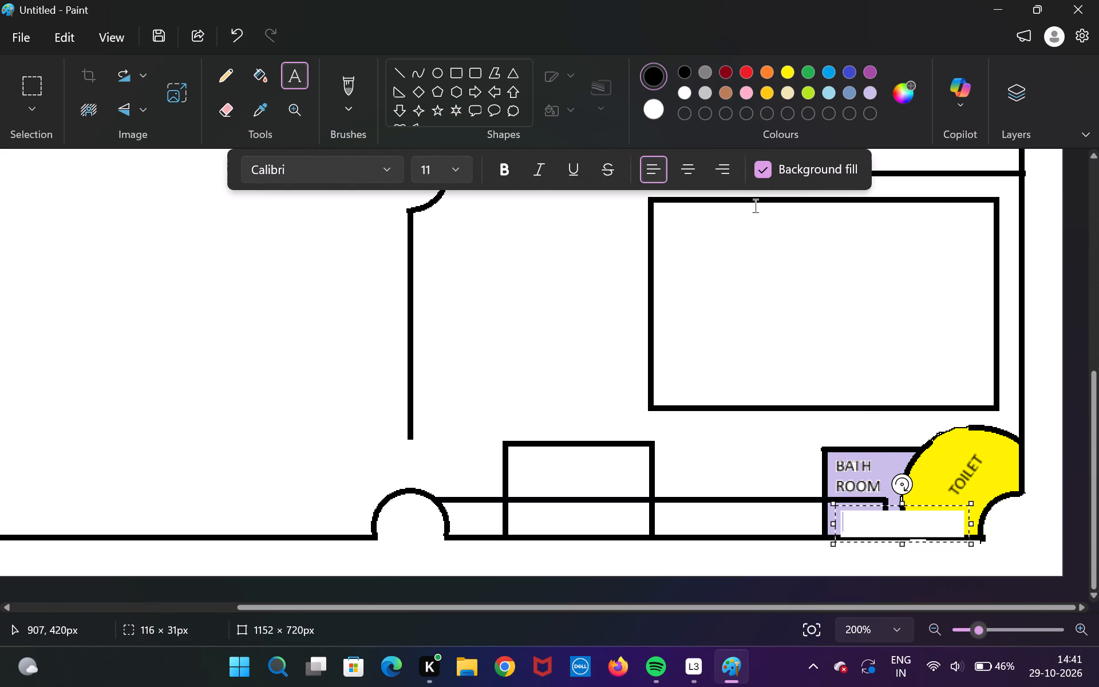
{"action": "left_click", "coordinate": [685, 76]}
{"action": "type", "text": "CU"}
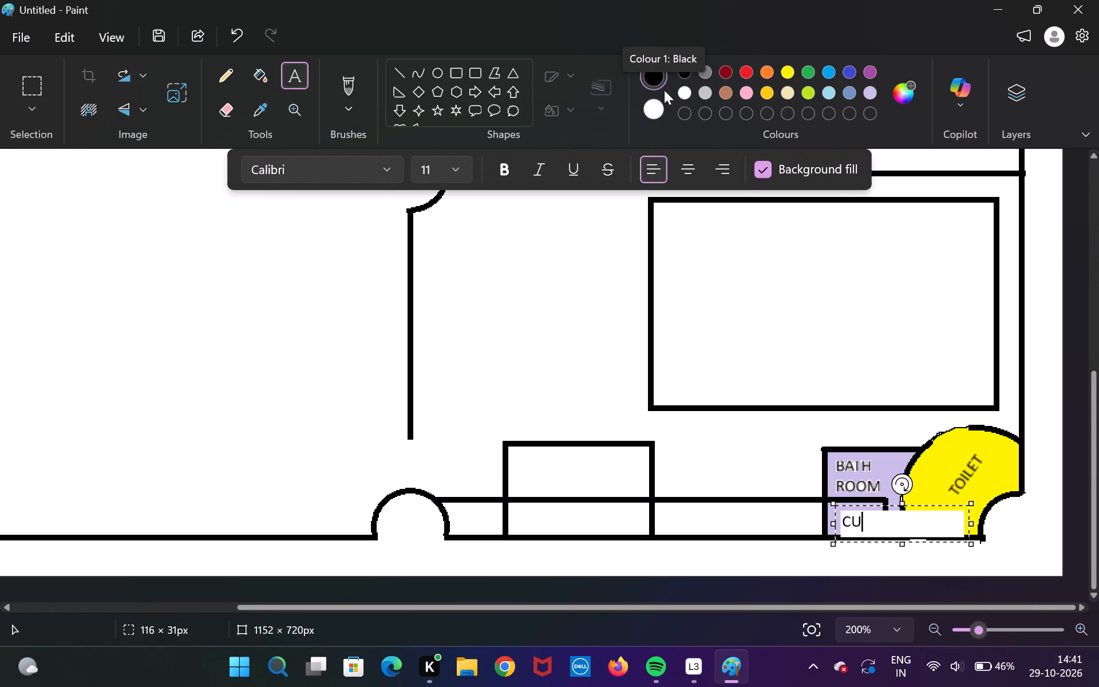
{"action": "type", "text": "BO"}
{"action": "type", "text": "RD"}
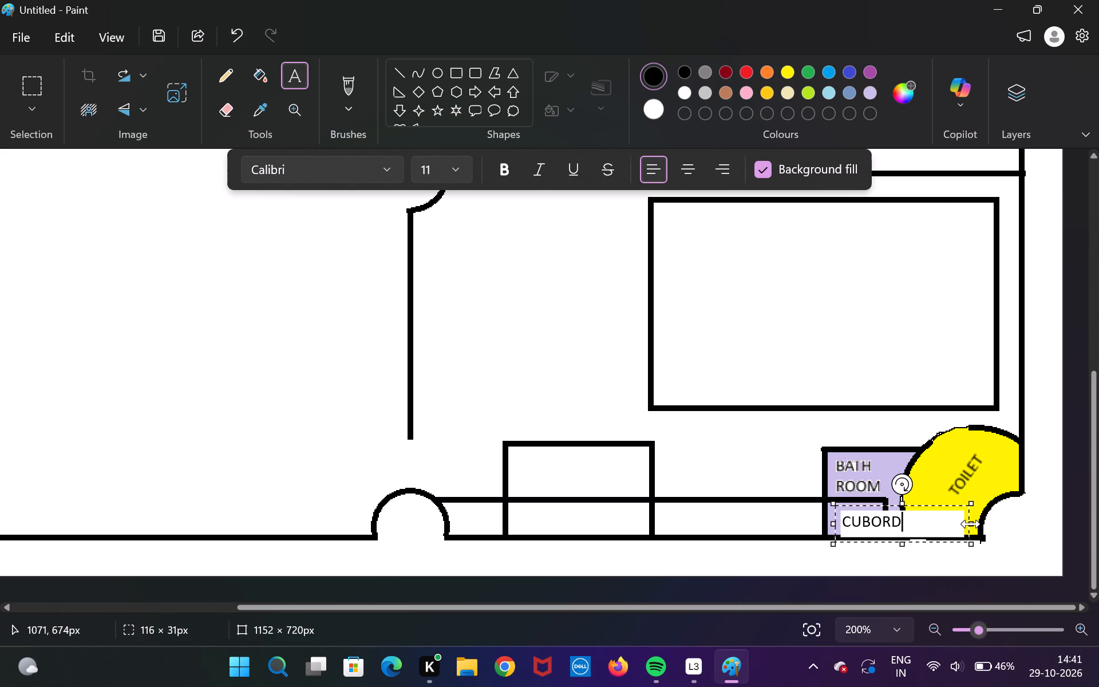
Fit the CUBORD text box to about 67 × 46 px, turn off its background fill, and place the label.
{"action": "left_click_drag", "start_coordinate": [970, 524], "coordinate": [888, 537]}
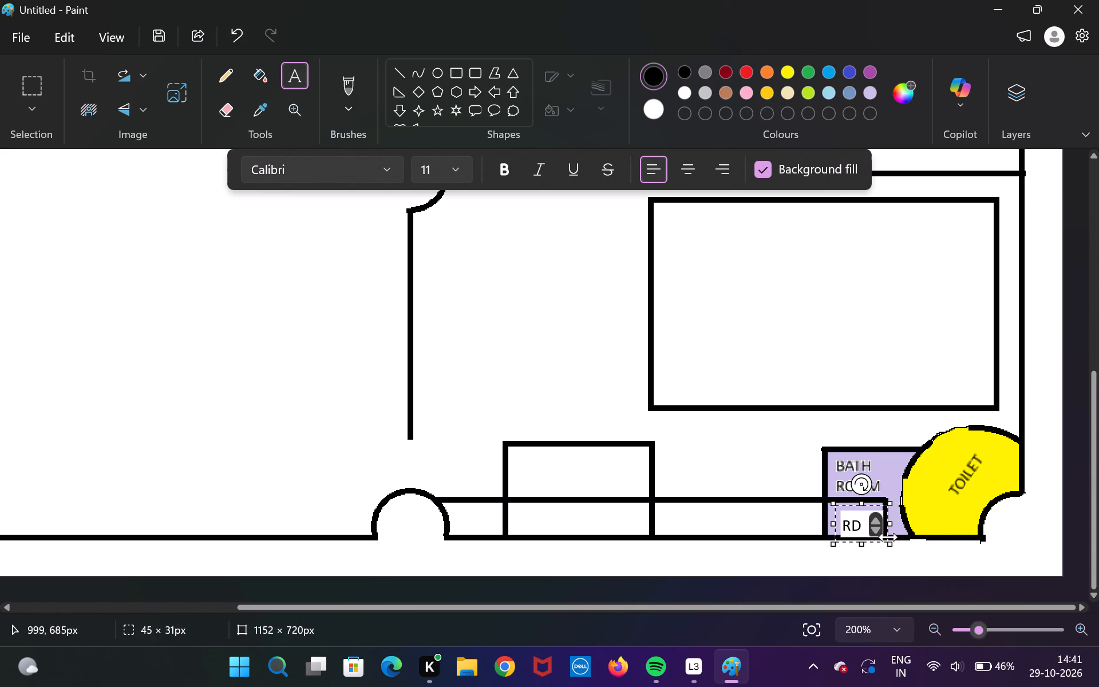
{"action": "left_click_drag", "start_coordinate": [888, 537], "coordinate": [911, 536]}
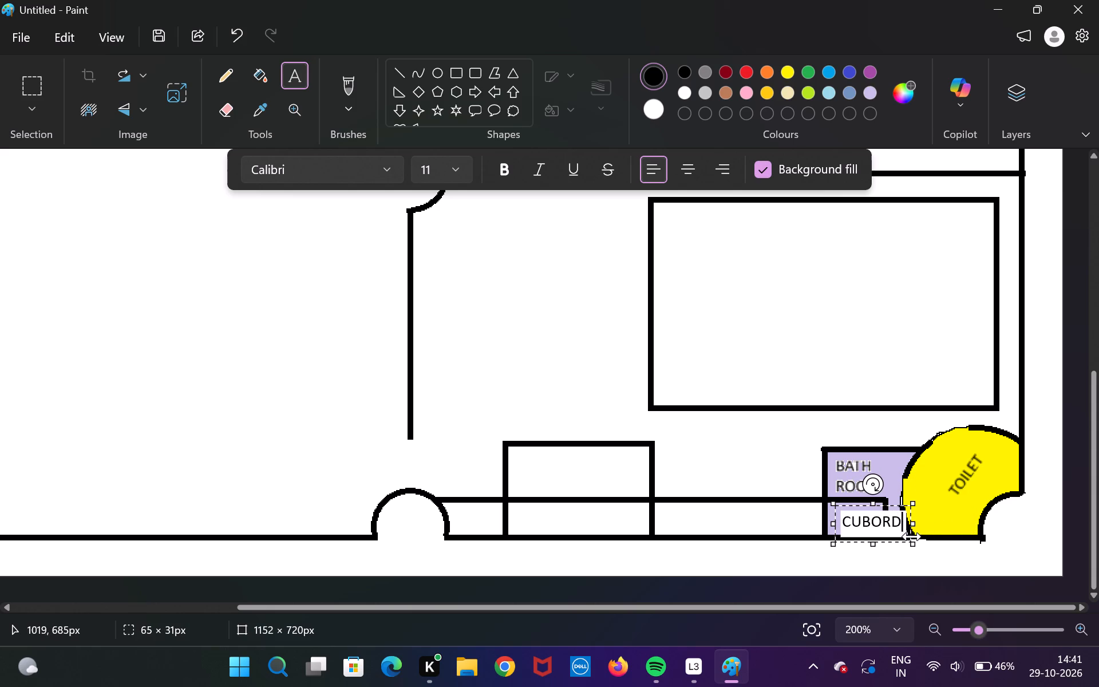
{"action": "left_click_drag", "start_coordinate": [872, 544], "coordinate": [870, 534]}
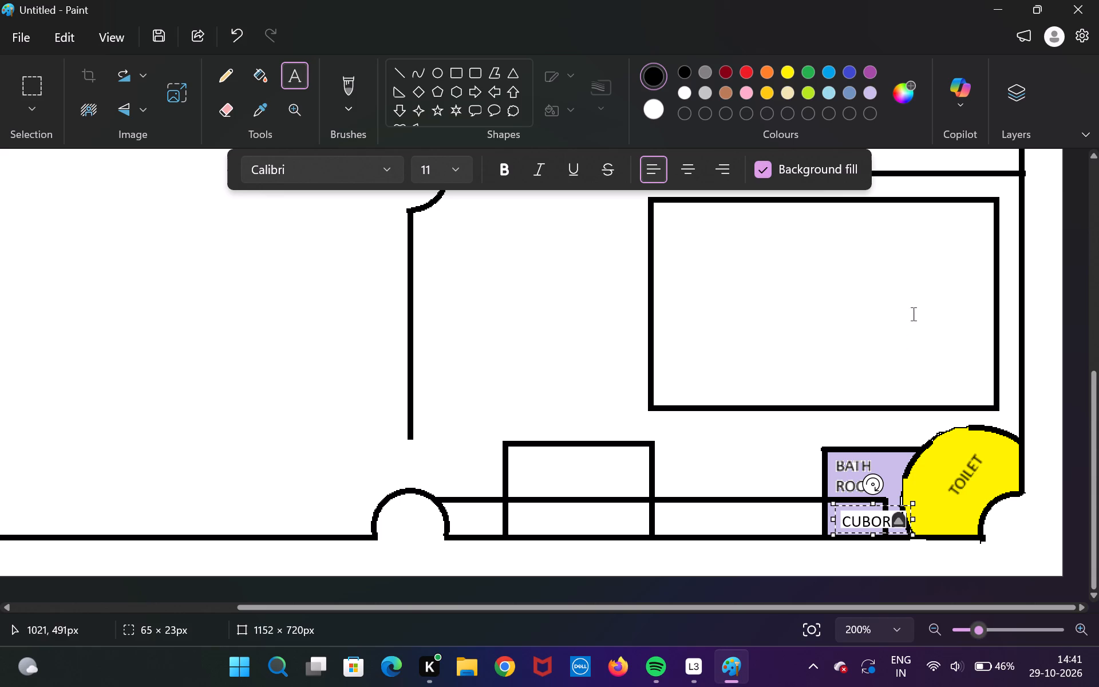
{"action": "left_click", "coordinate": [765, 171]}
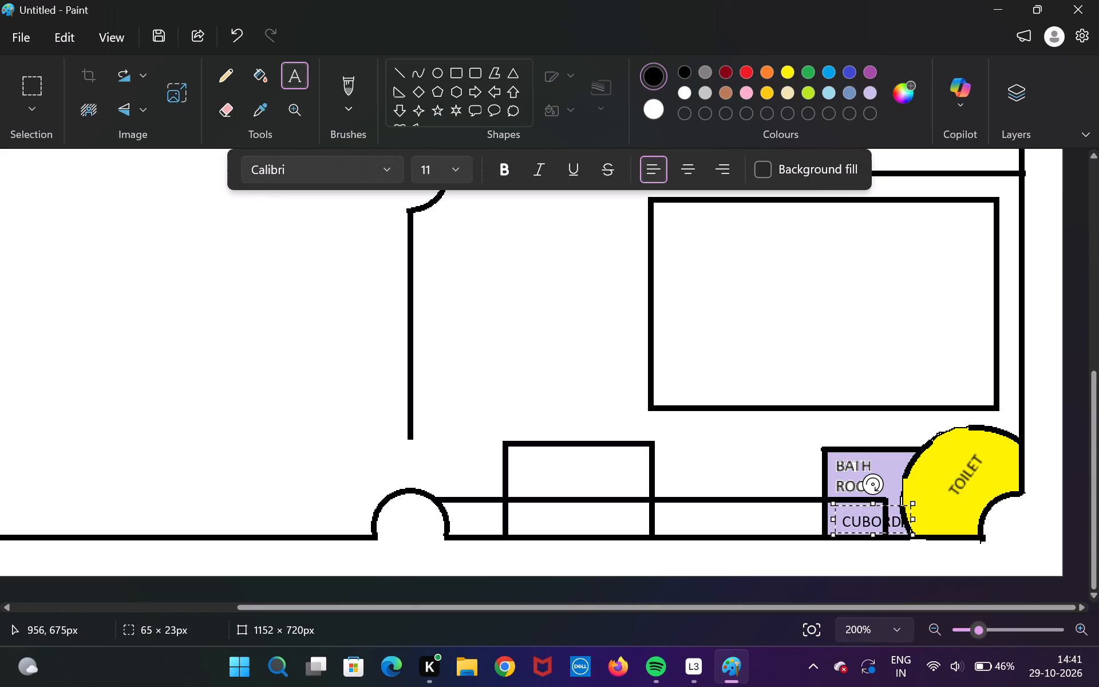
{"action": "left_click_drag", "start_coordinate": [843, 525], "coordinate": [836, 525]}
{"action": "left_click_drag", "start_coordinate": [863, 603], "coordinate": [914, 559]}
{"action": "left_click", "coordinate": [914, 559]}
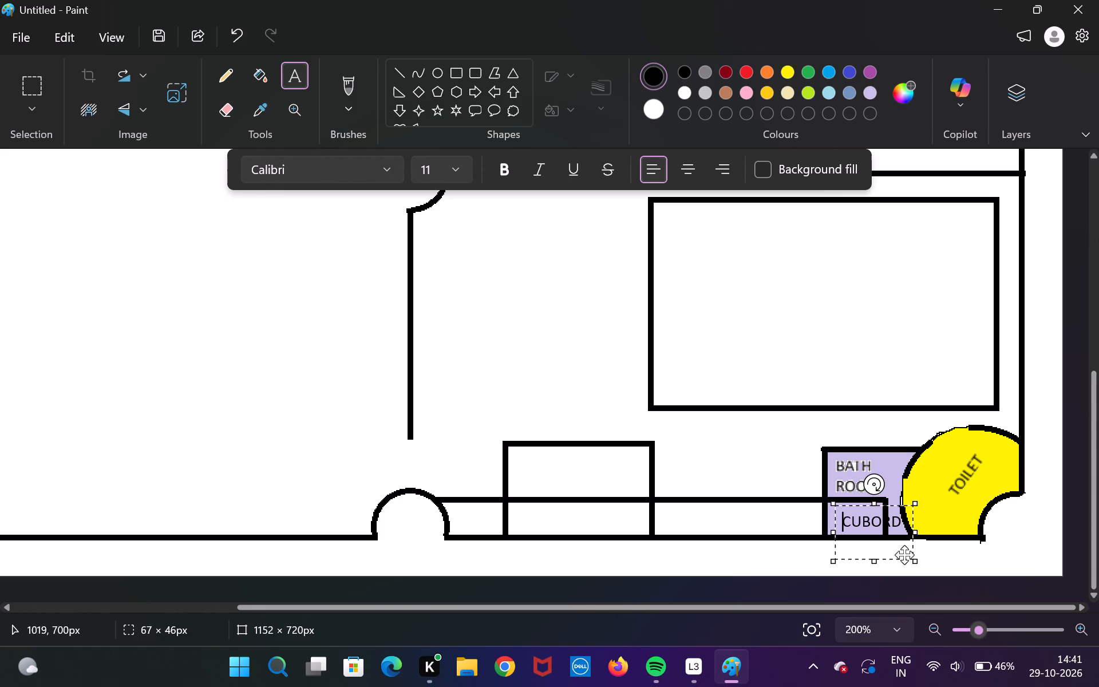
{"action": "left_click", "coordinate": [985, 575]}
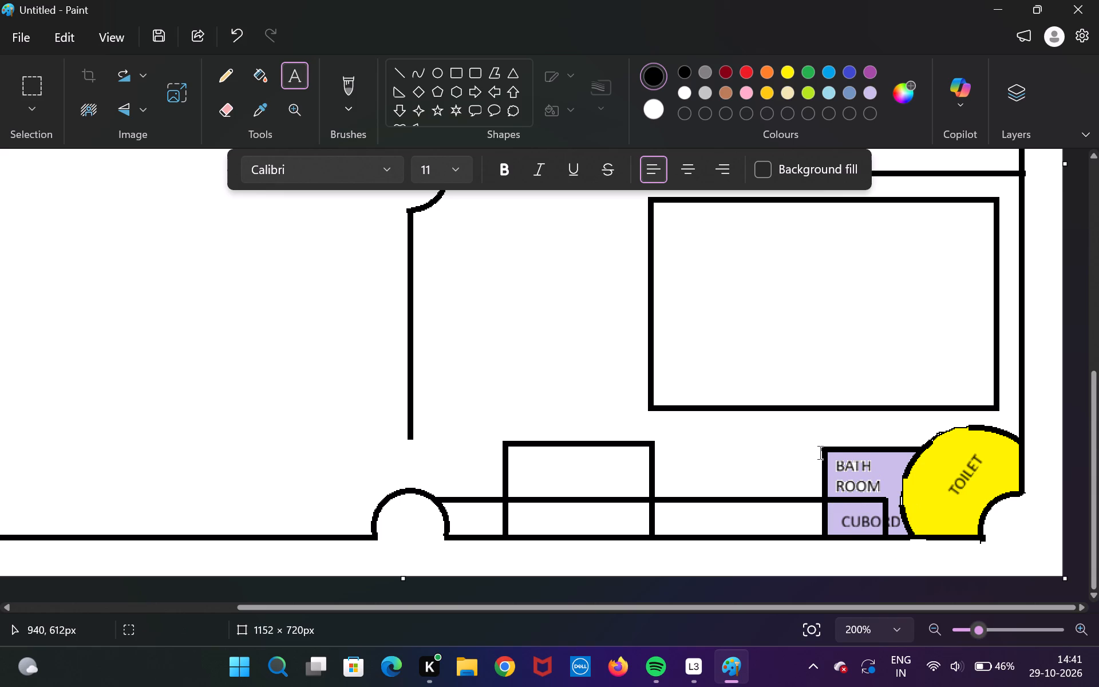
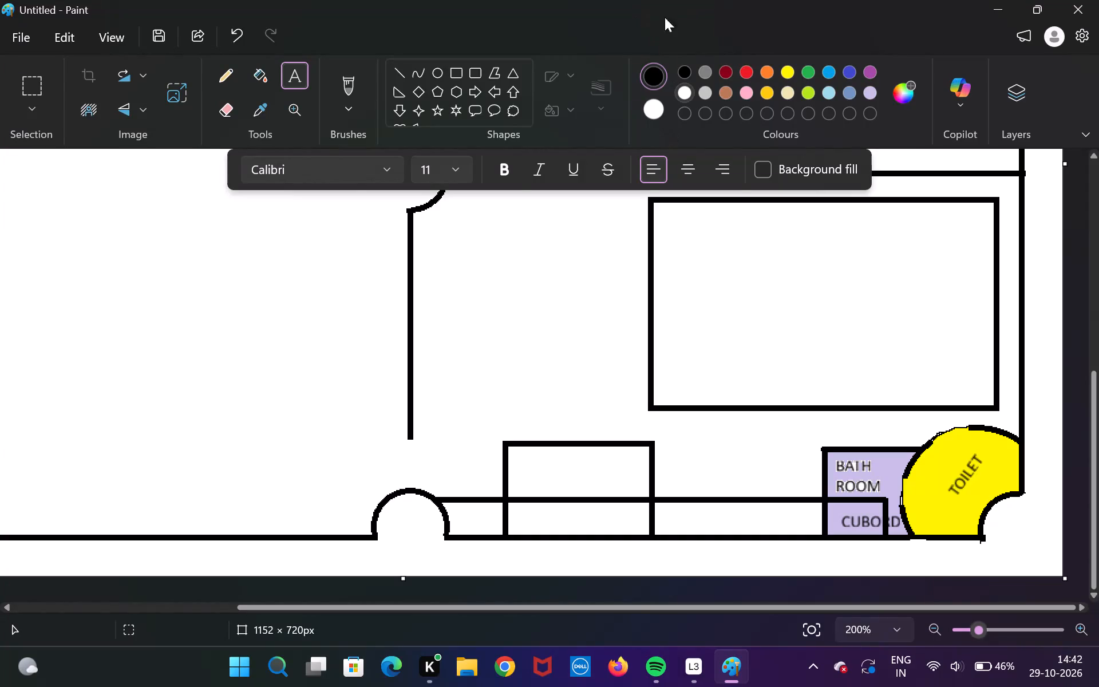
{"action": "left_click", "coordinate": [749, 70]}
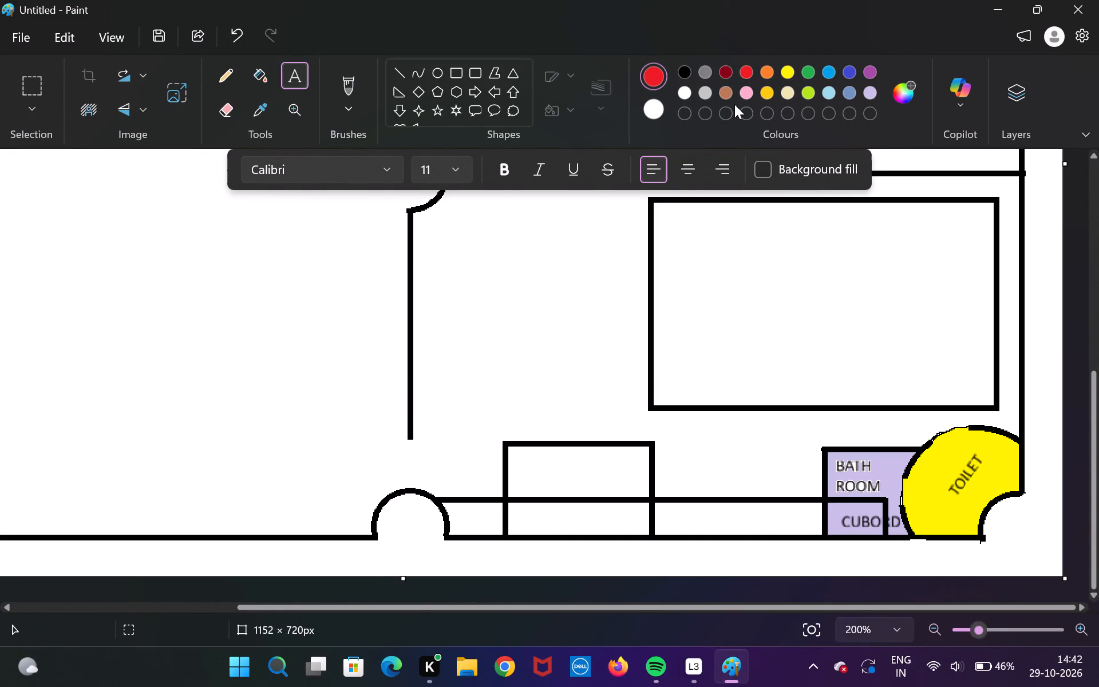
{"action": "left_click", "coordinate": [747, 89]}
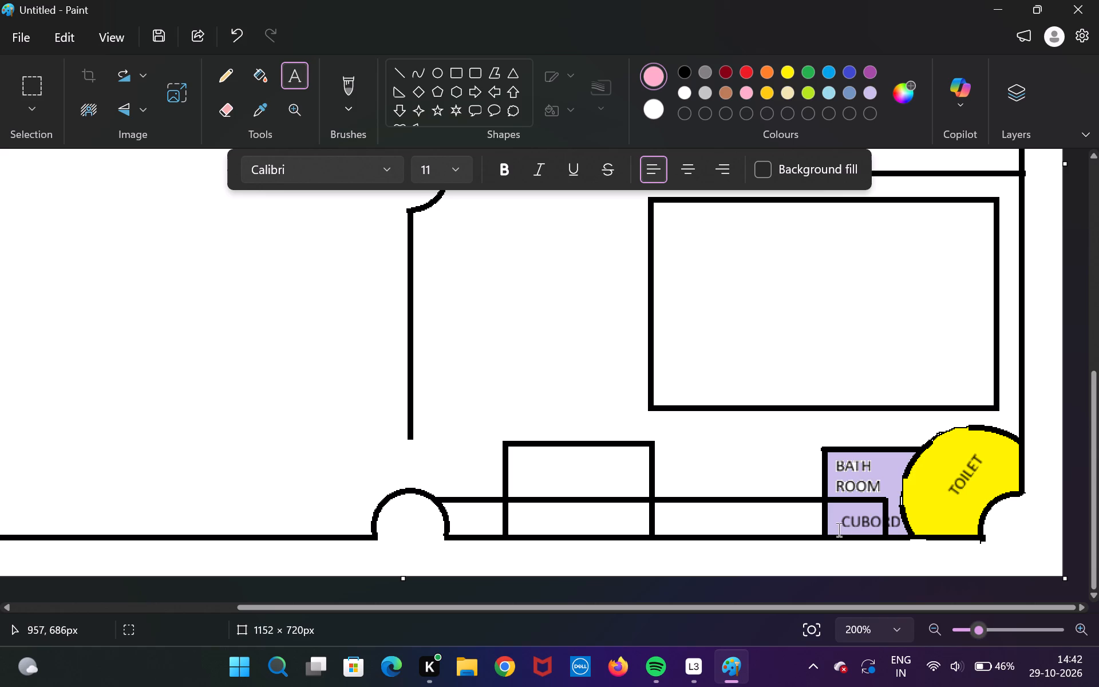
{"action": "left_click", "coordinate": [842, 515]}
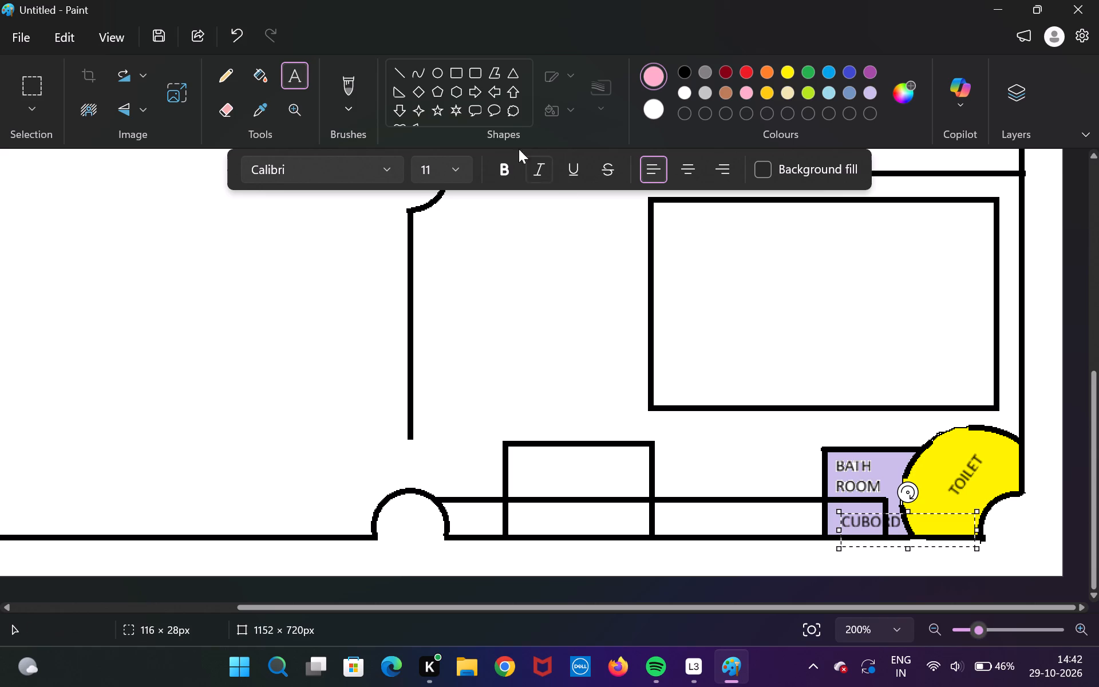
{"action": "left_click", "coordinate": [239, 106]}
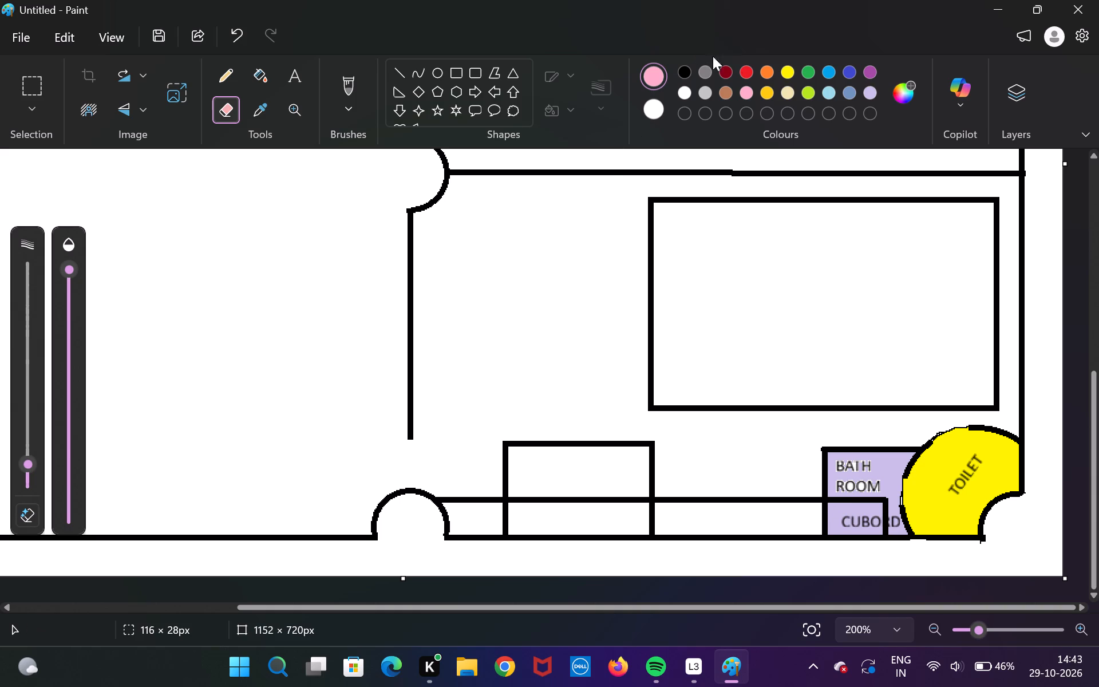
Fill the small CUBORD rectangle below BATH ROOM with light turquoise.
{"action": "left_click", "coordinate": [825, 91]}
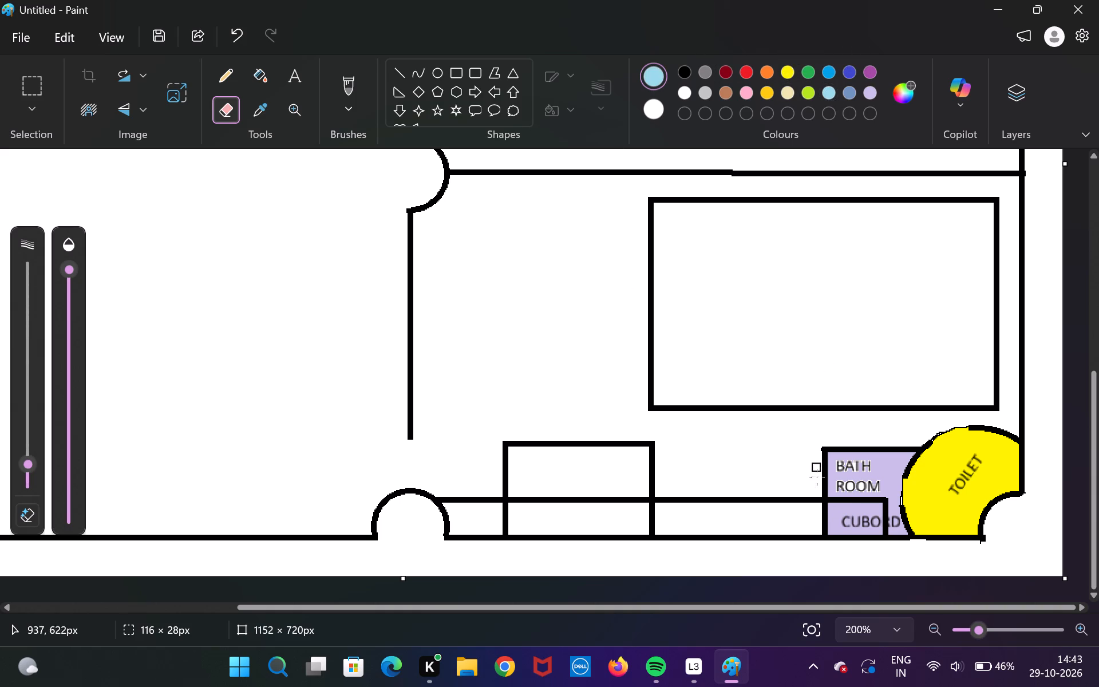
{"action": "left_click", "coordinate": [265, 70]}
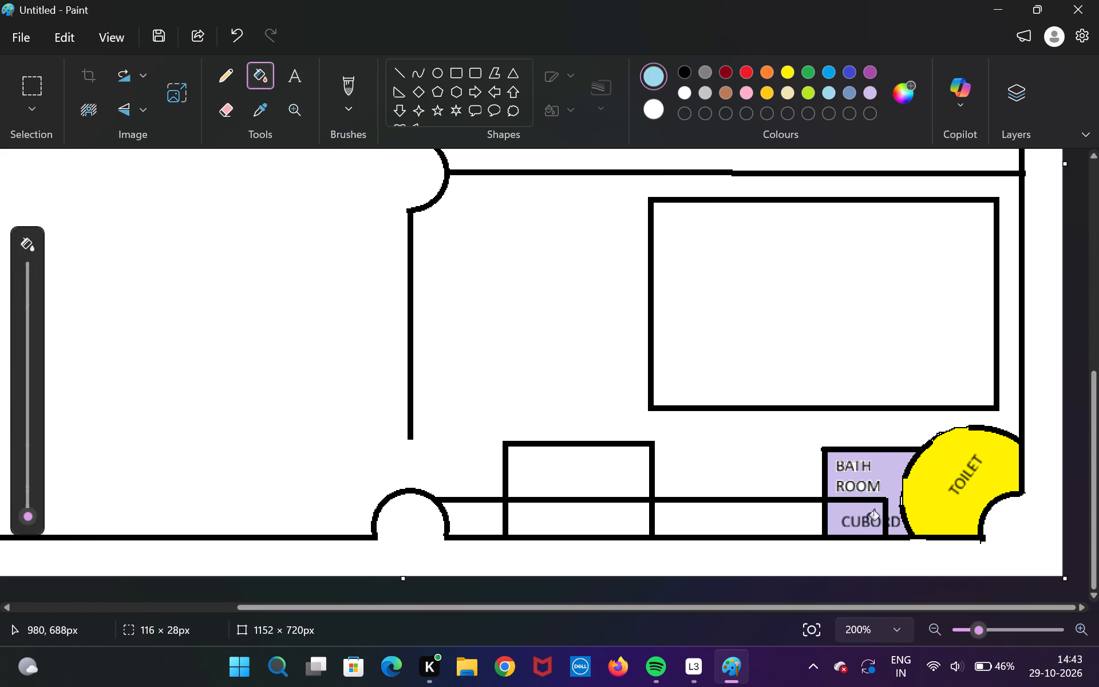
{"action": "left_click", "coordinate": [843, 513]}
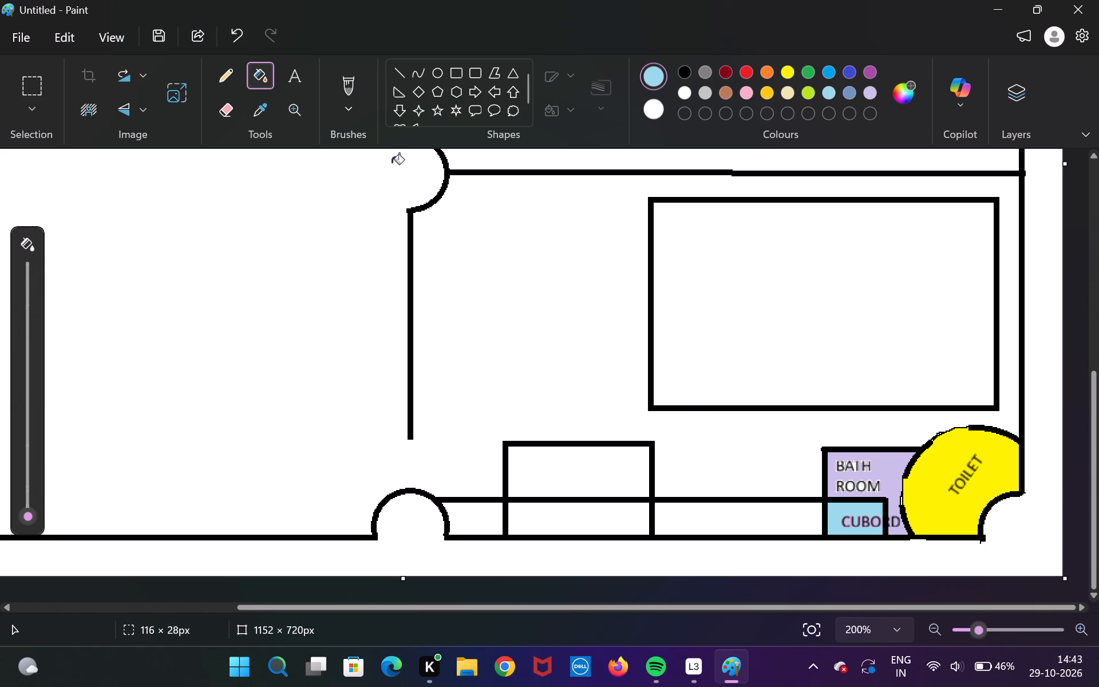
Label the narrow strip beside CUBORD with STORE WADBOW in black, fitting its text box inside the strip at about 116 × 24 px.
{"action": "left_click", "coordinate": [298, 78]}
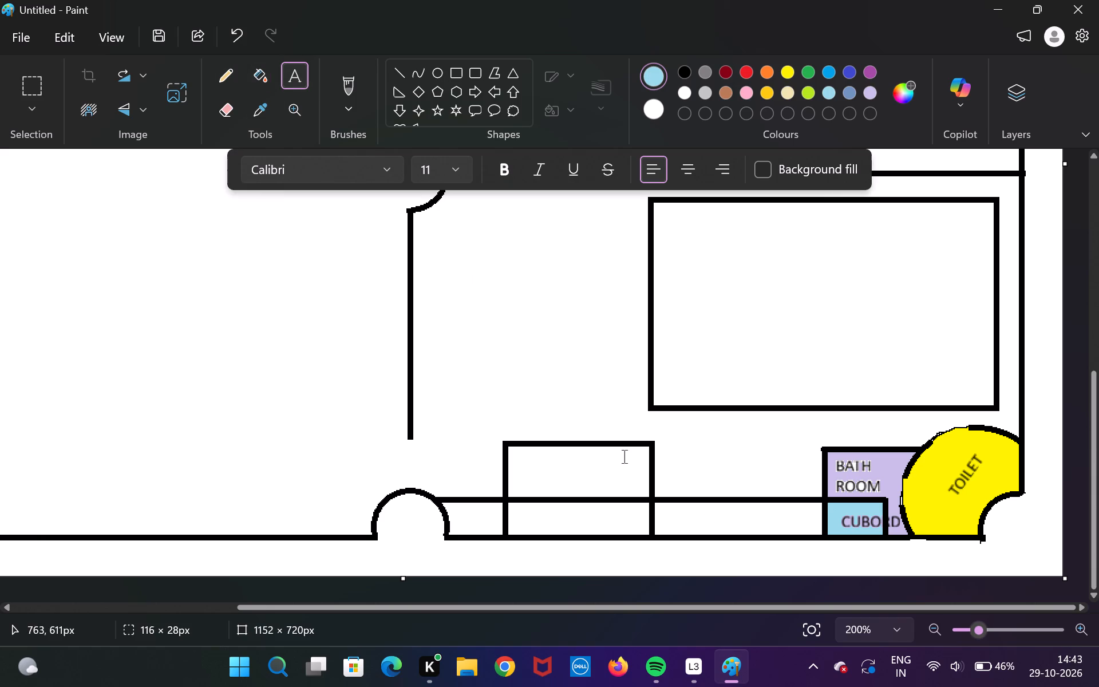
{"action": "left_click", "coordinate": [682, 522]}
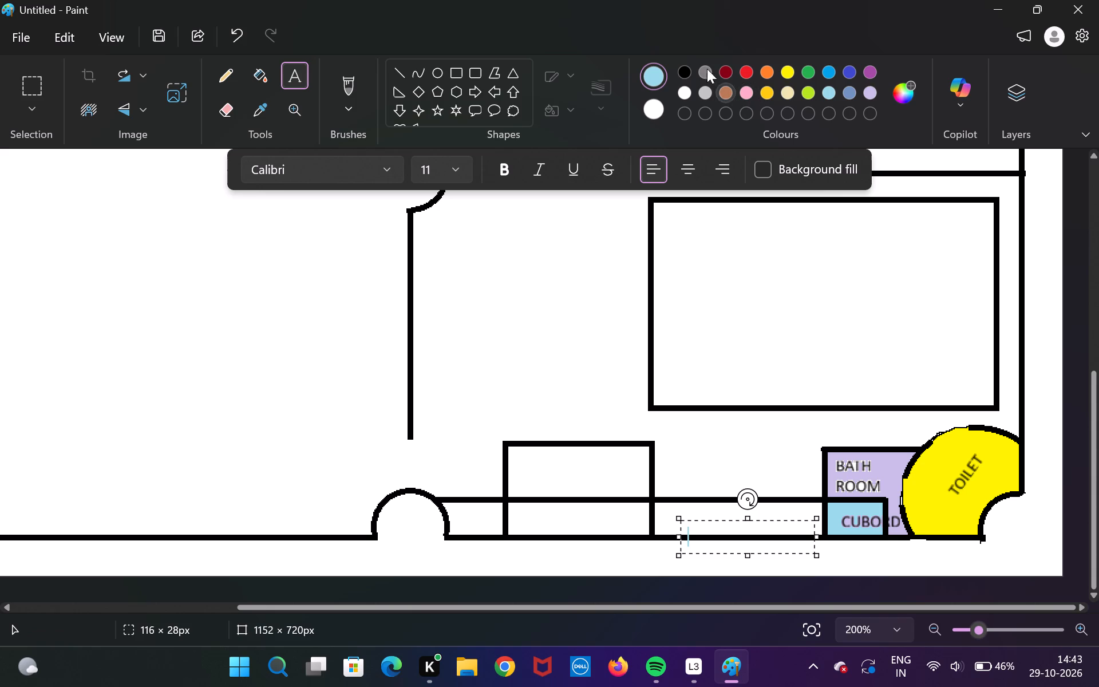
{"action": "left_click", "coordinate": [683, 70]}
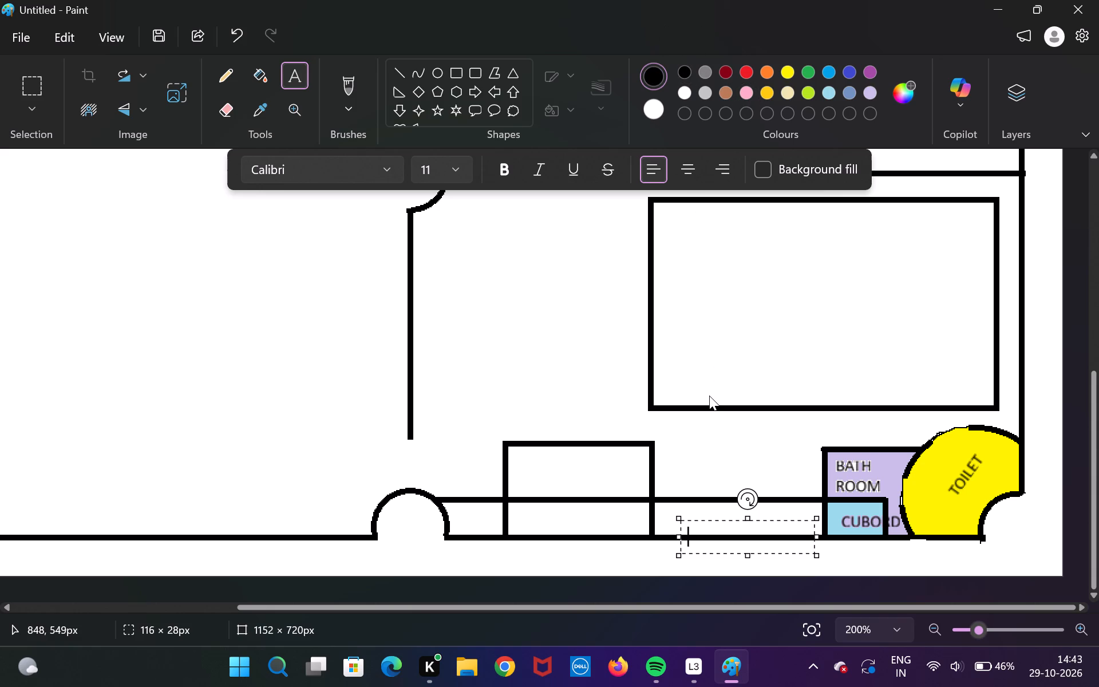
{"action": "key", "text": "s"}
{"action": "type", "text": "TO"}
{"action": "type", "text": "RE"}
{"action": "key", "text": "space"}
{"action": "type", "text": "WADBOW"}
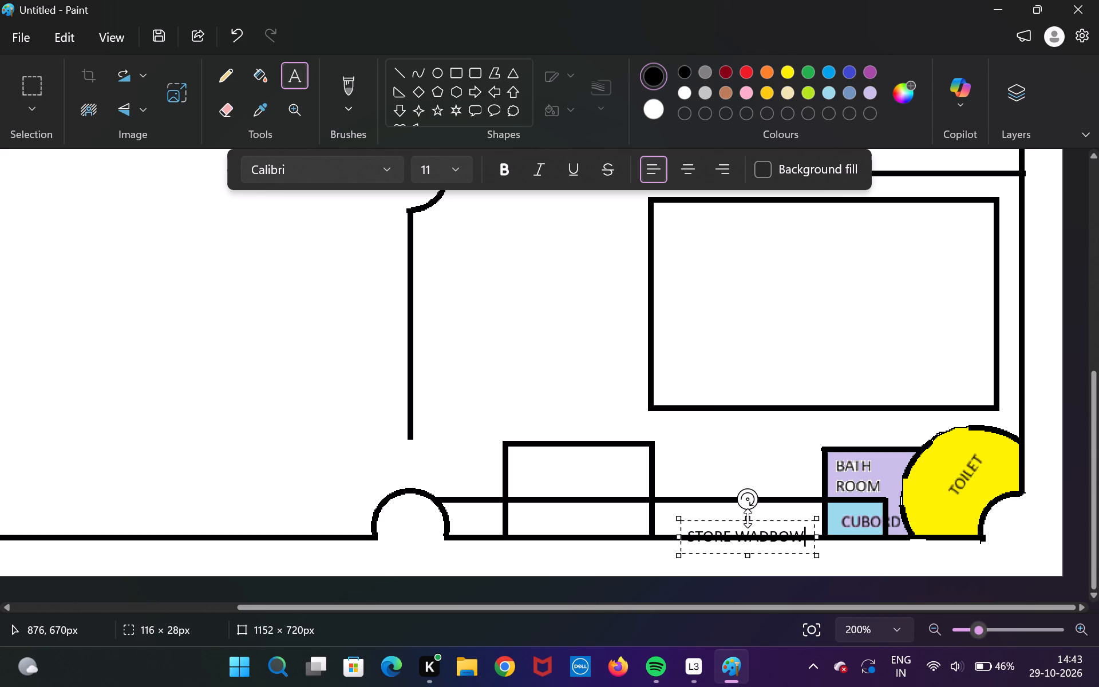
{"action": "left_click_drag", "start_coordinate": [748, 518], "coordinate": [748, 506]}
{"action": "left_click_drag", "start_coordinate": [748, 554], "coordinate": [748, 540]}
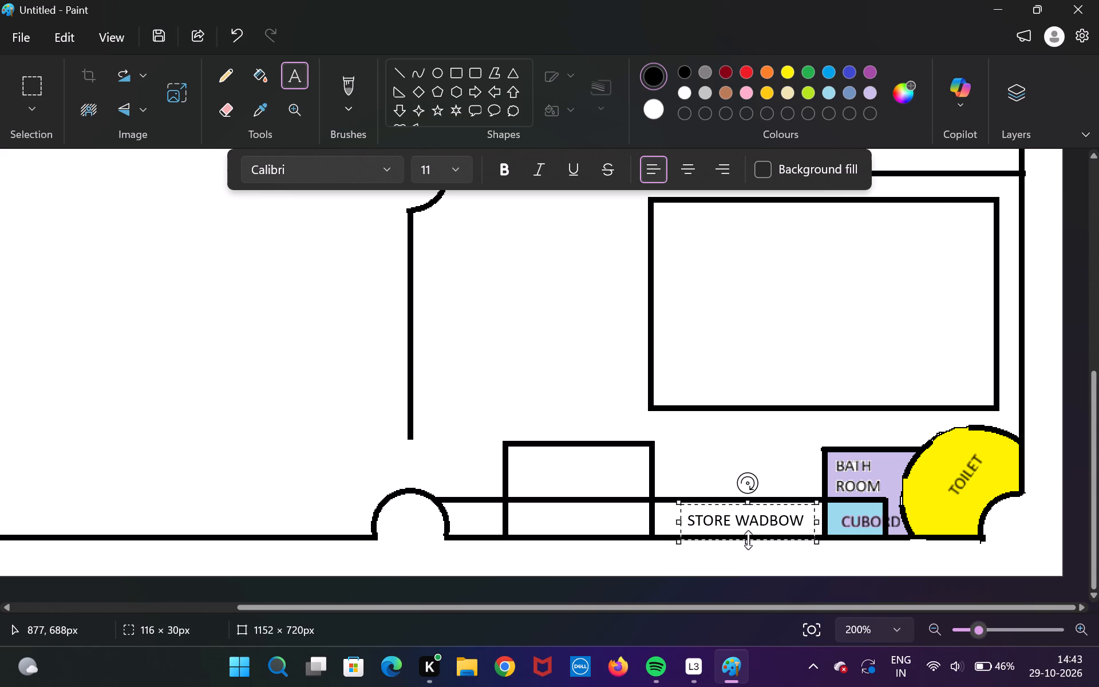
{"action": "left_click_drag", "start_coordinate": [748, 540], "coordinate": [748, 534]}
{"action": "left_click", "coordinate": [748, 556]}
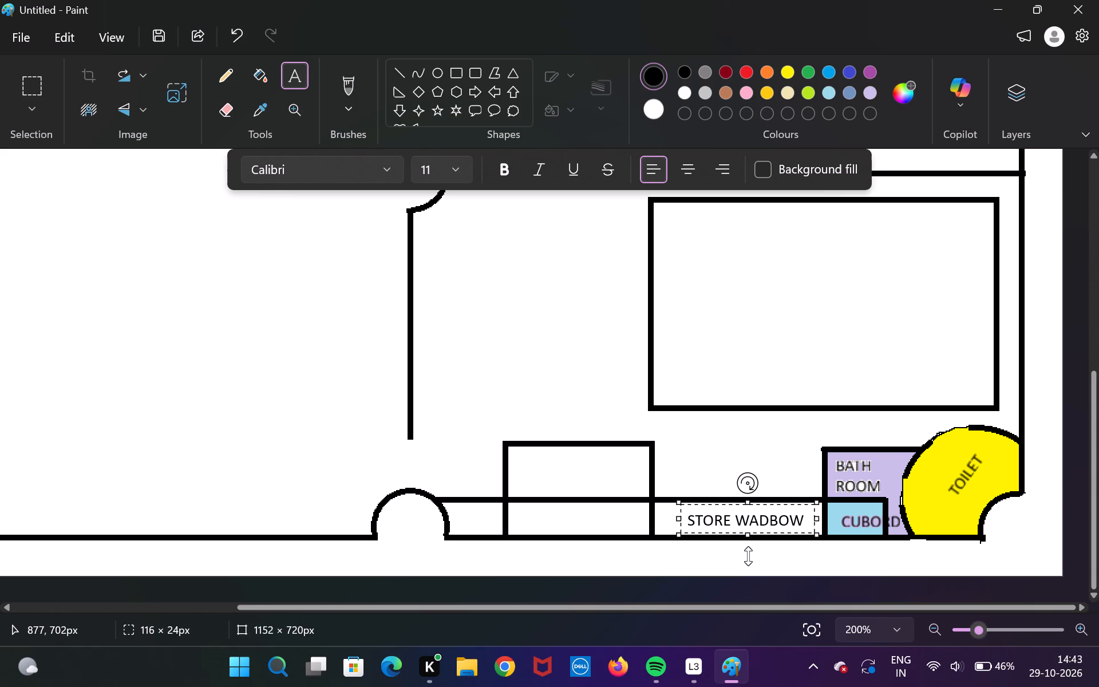
{"action": "left_click", "coordinate": [567, 476]}
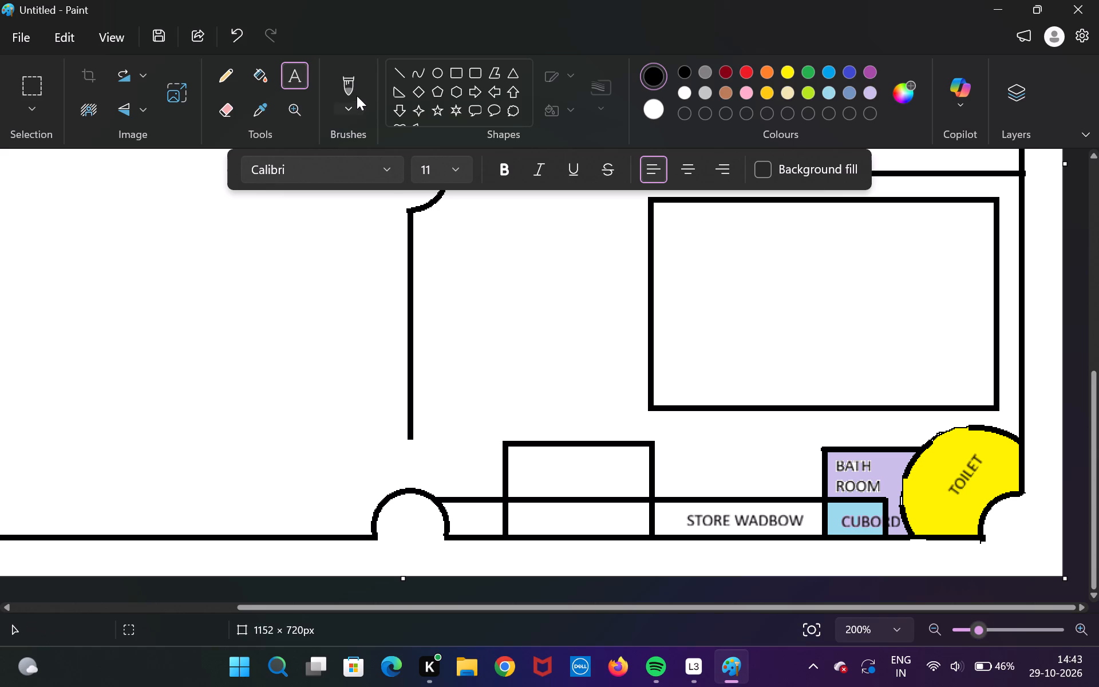
Label the upper part of the small rectangle near the bottom wall TV SPACE, fitting the text box inside its outline.
{"action": "left_click", "coordinate": [286, 80]}
{"action": "left_click", "coordinate": [540, 471]}
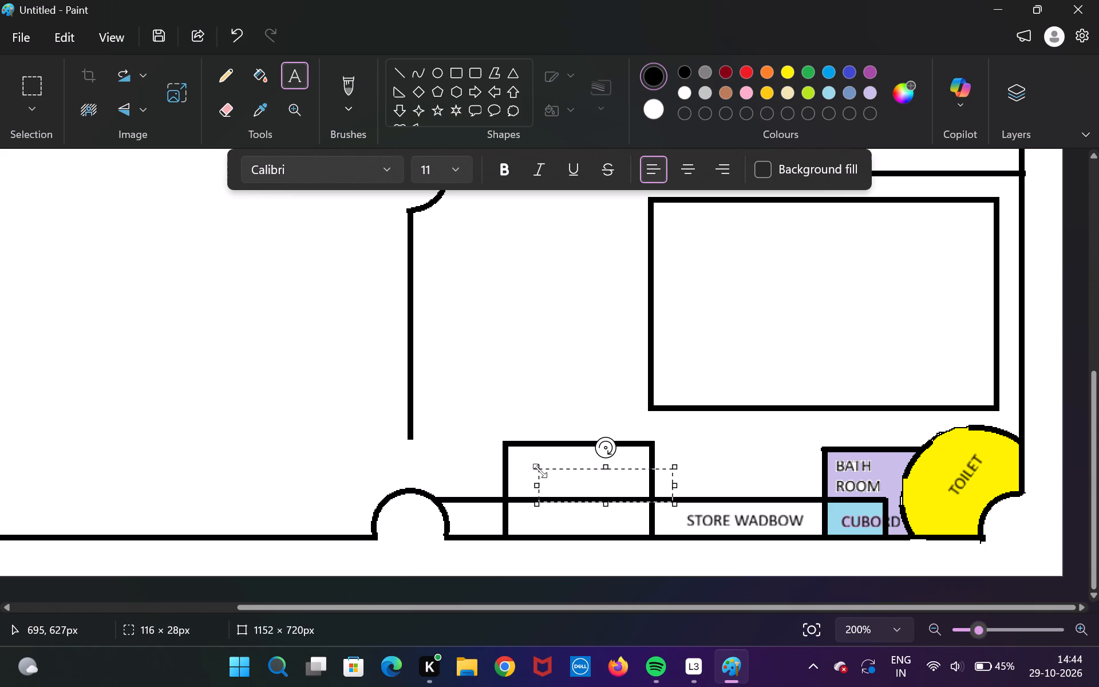
{"action": "type", "text": "TV"}
{"action": "key", "text": "space"}
{"action": "type", "text": "SPACE"}
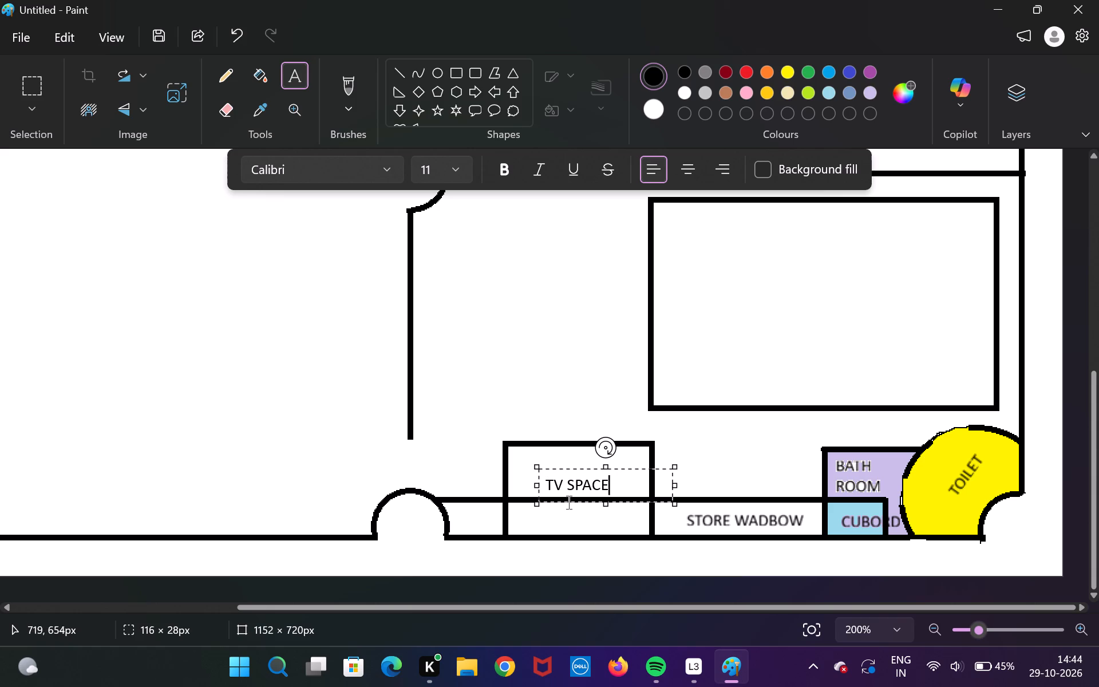
{"action": "left_click_drag", "start_coordinate": [540, 485], "coordinate": [513, 482]}
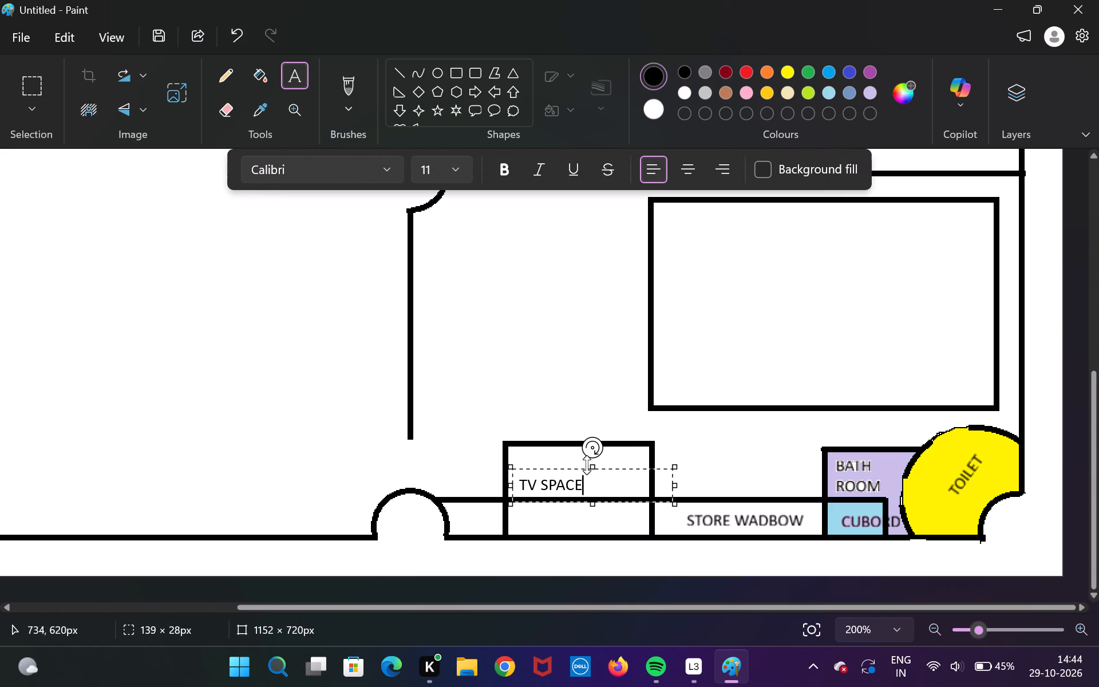
{"action": "left_click_drag", "start_coordinate": [590, 467], "coordinate": [591, 460]}
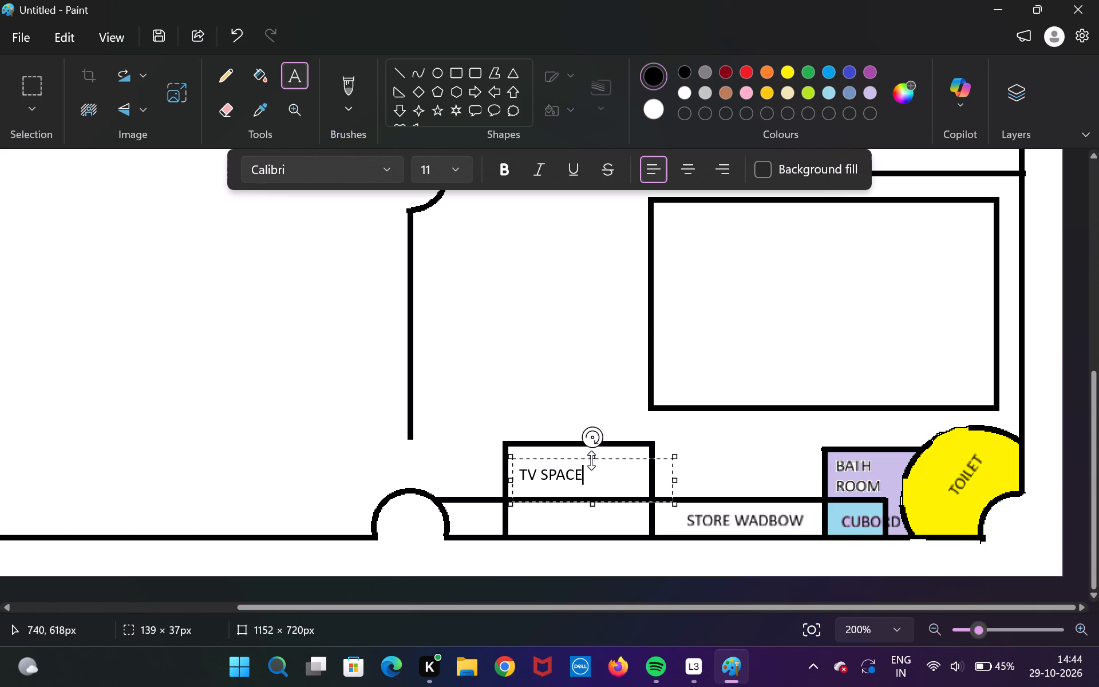
{"action": "left_click_drag", "start_coordinate": [592, 502], "coordinate": [592, 489]}
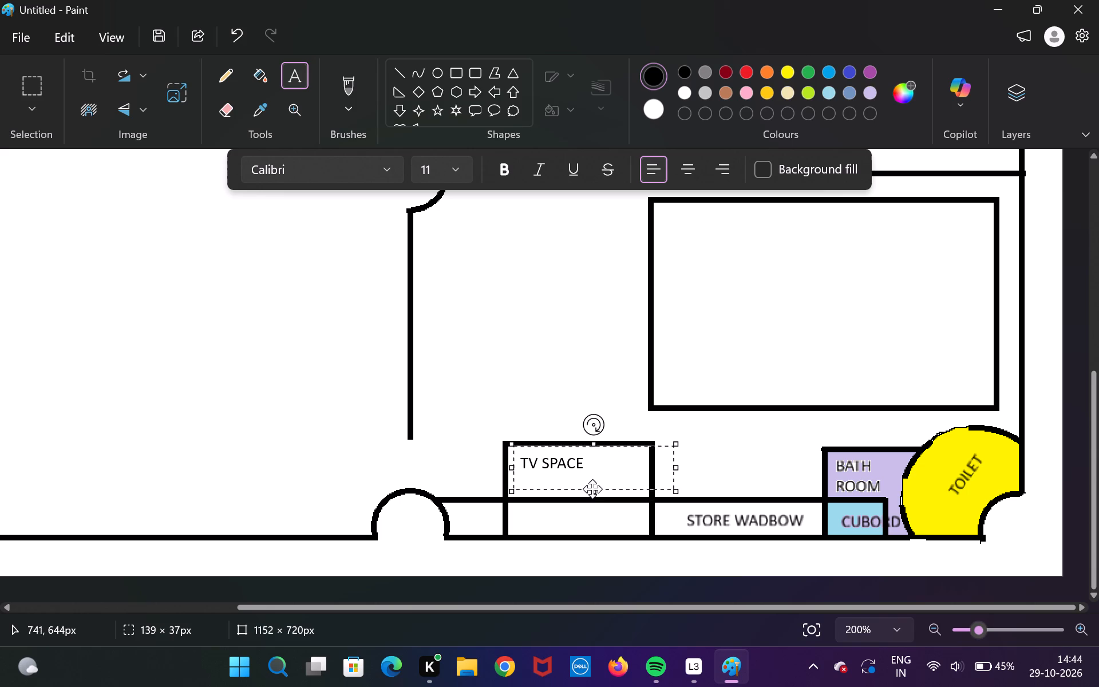
{"action": "left_click_drag", "start_coordinate": [592, 489], "coordinate": [592, 495]}
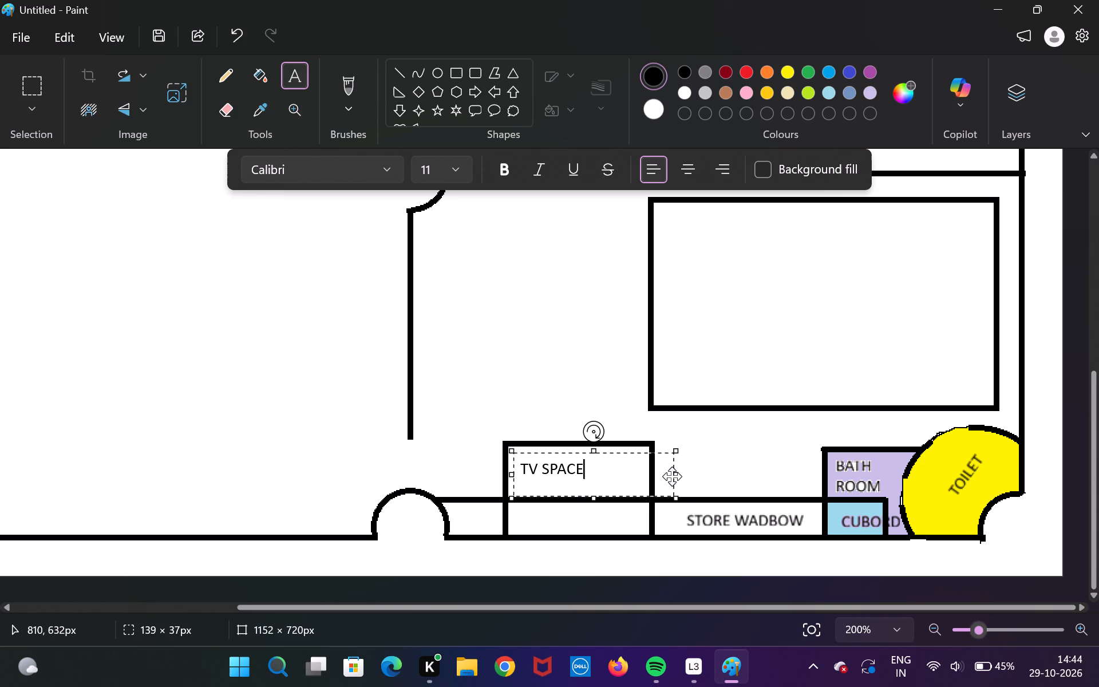
{"action": "left_click_drag", "start_coordinate": [678, 477], "coordinate": [614, 479]}
{"action": "left_click", "coordinate": [615, 526]}
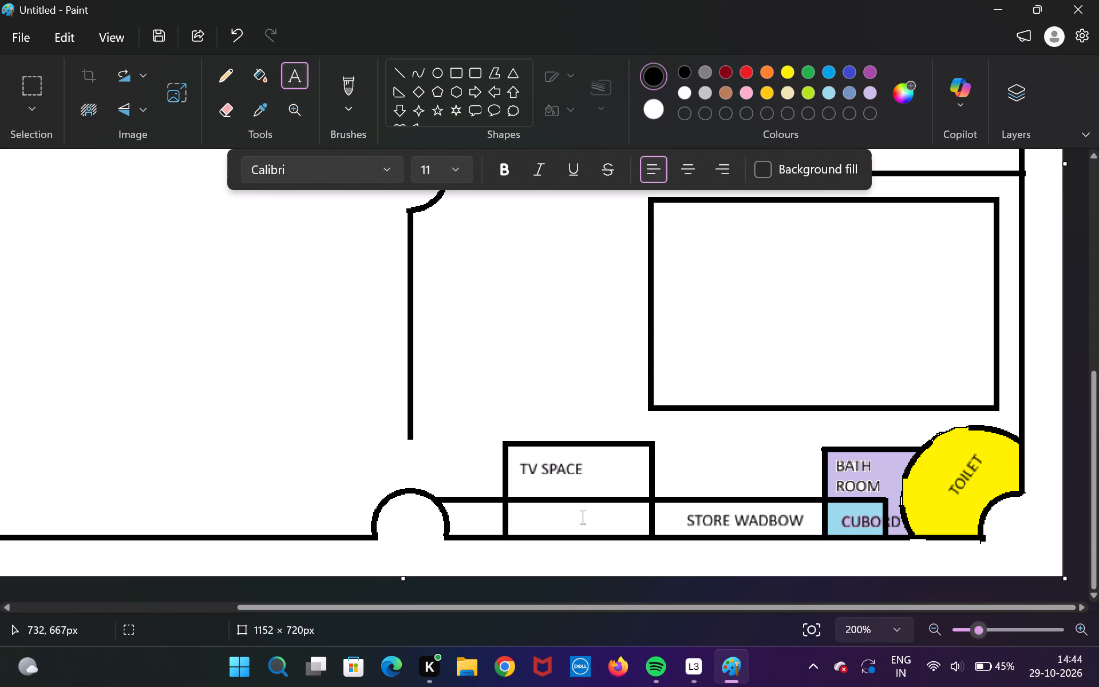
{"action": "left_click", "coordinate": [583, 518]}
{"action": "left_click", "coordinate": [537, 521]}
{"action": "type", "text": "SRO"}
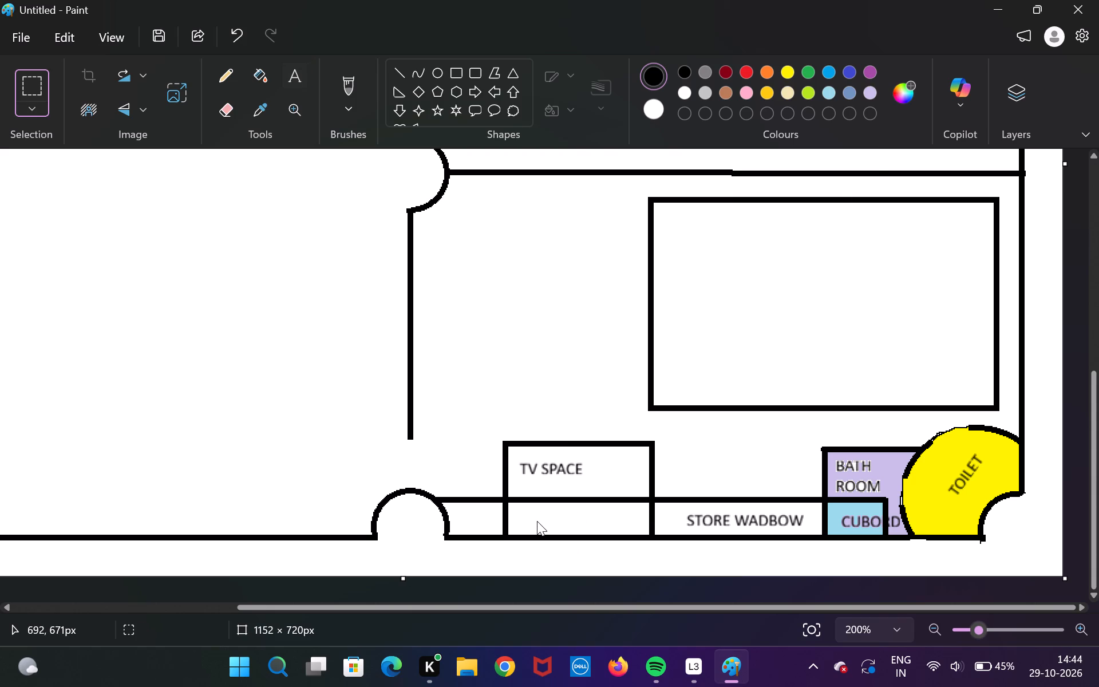
Label the strip directly below TV SPACE with STORAGE HIDDEN, adjusting its text box to about 116 × 32 px.
{"action": "left_click", "coordinate": [297, 76]}
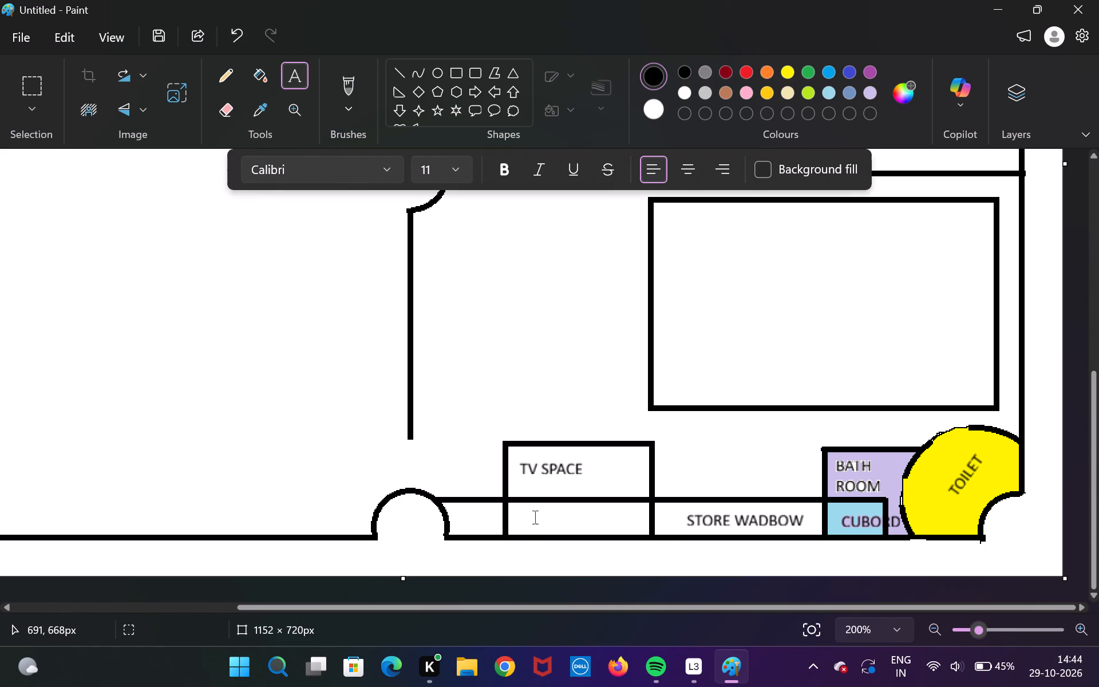
{"action": "left_click", "coordinate": [535, 518]}
{"action": "type", "text": "STOE"}
{"action": "key", "text": "BackSpace"}
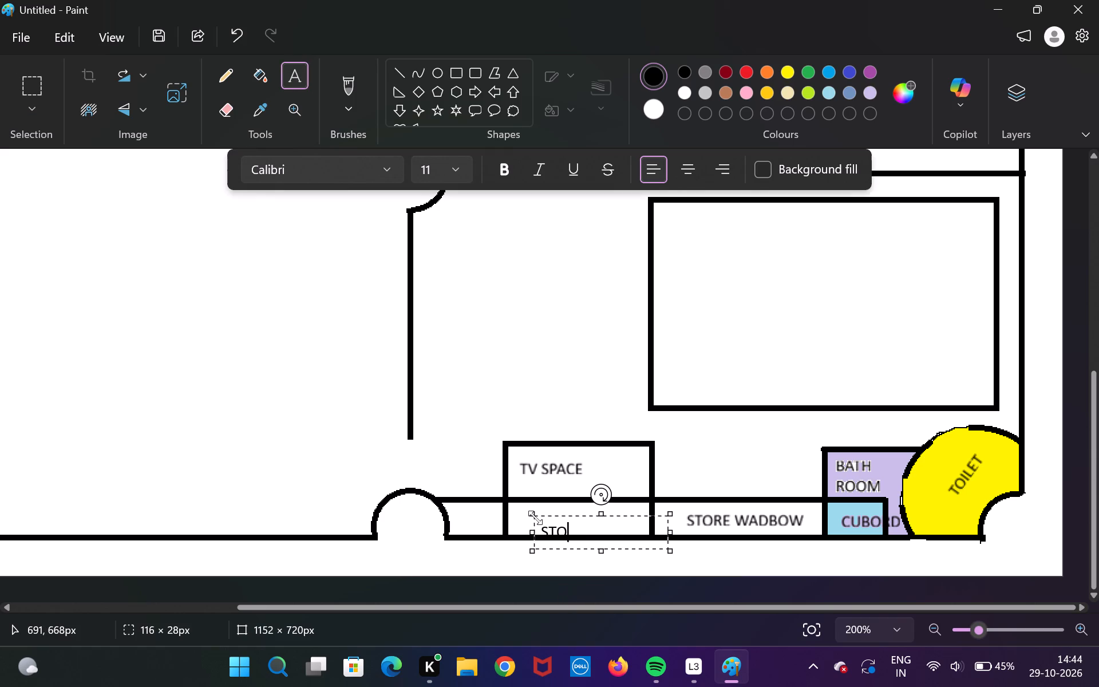
{"action": "type", "text": "RA"}
{"action": "type", "text": "GE"}
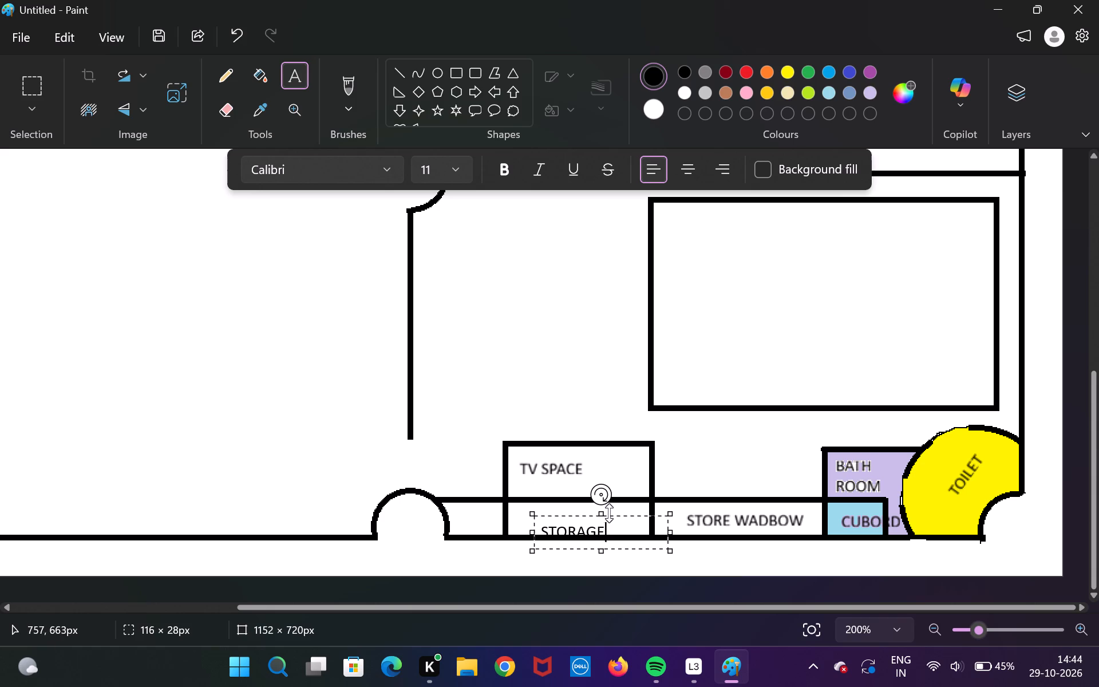
{"action": "left_click_drag", "start_coordinate": [602, 515], "coordinate": [588, 507]}
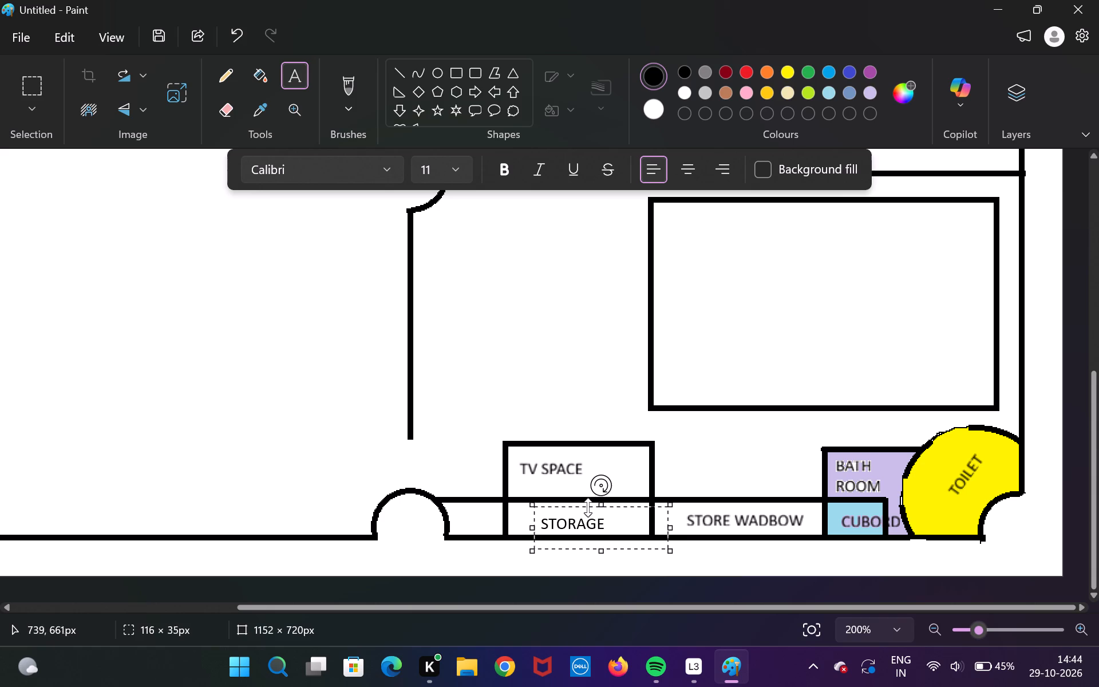
{"action": "left_click_drag", "start_coordinate": [588, 507], "coordinate": [588, 507]}
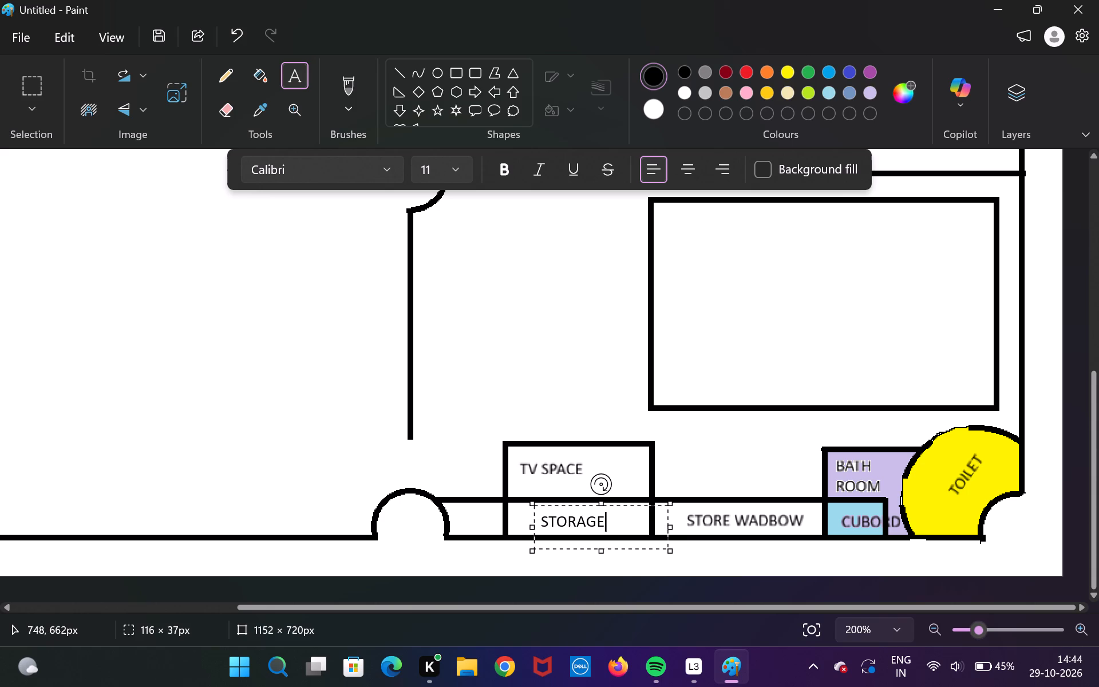
{"action": "key", "text": "space"}
{"action": "type", "text": "HIDDEN"}
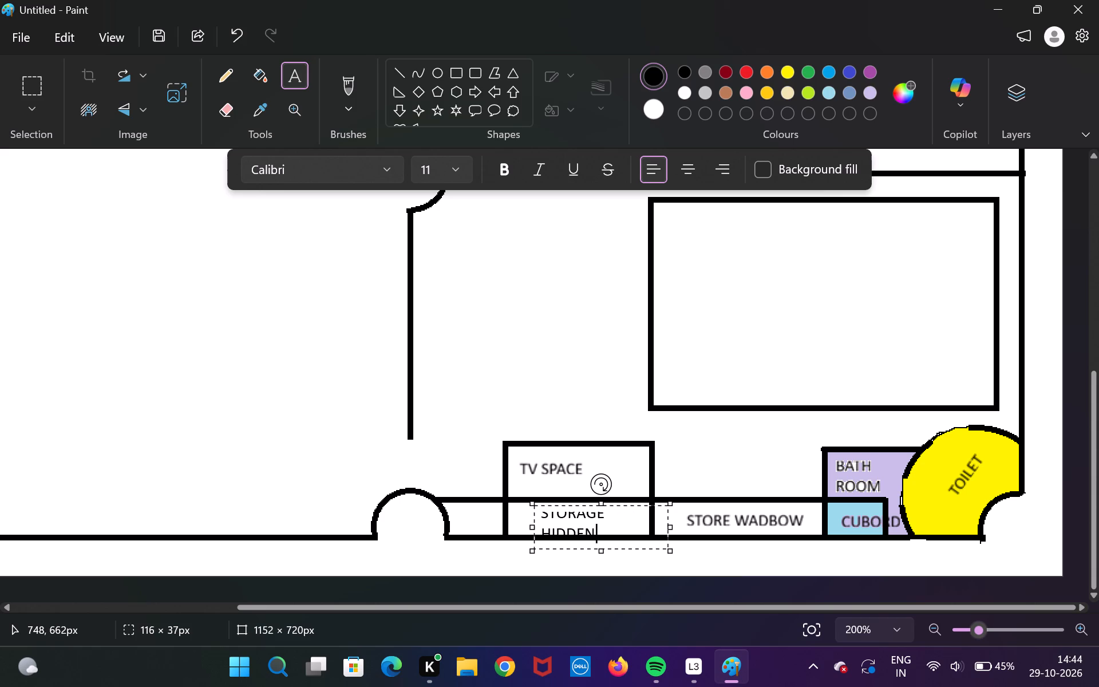
{"action": "left_click_drag", "start_coordinate": [602, 552], "coordinate": [602, 544]}
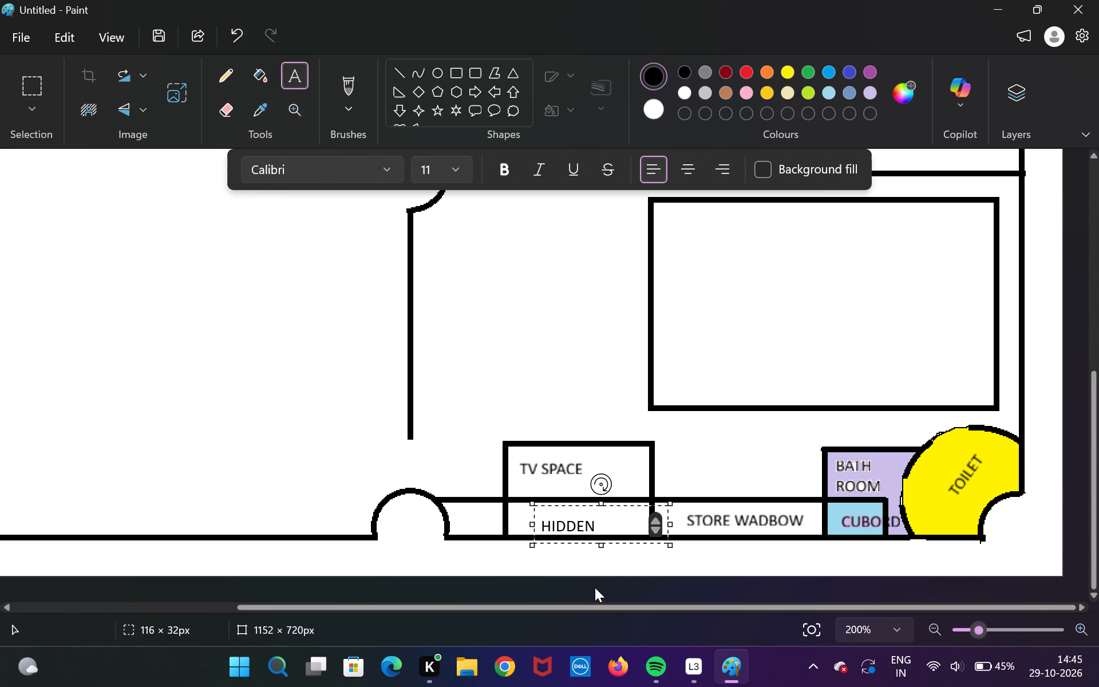
{"action": "left_click", "coordinate": [619, 570]}
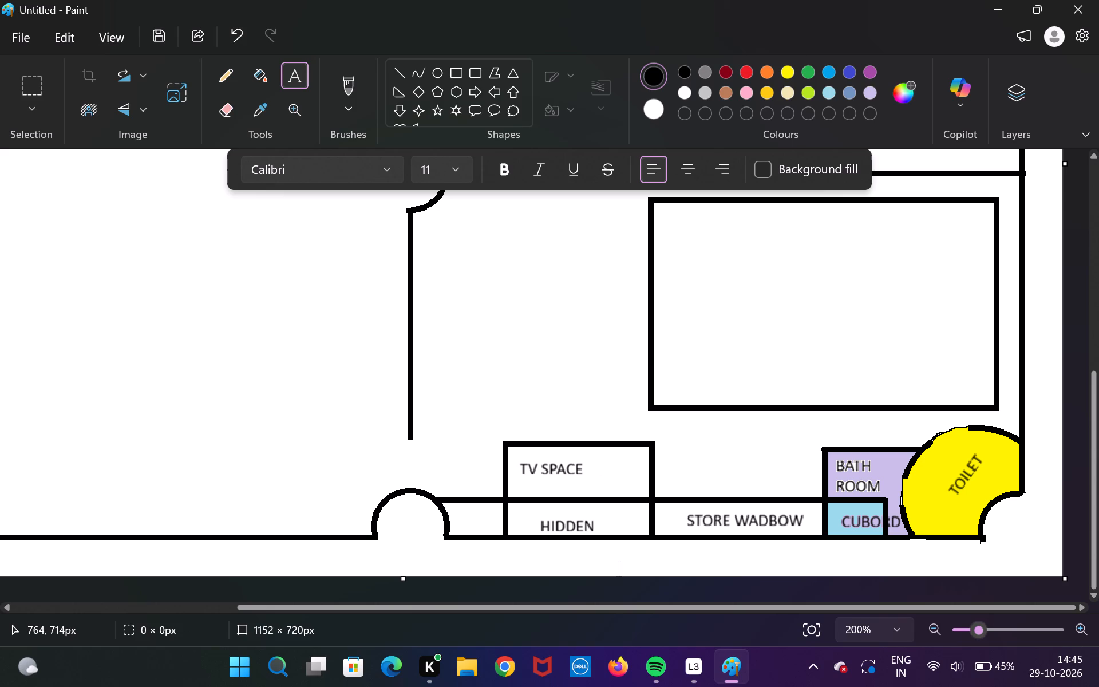
{"action": "key", "text": "Up"}
Fill the large empty rectangle above the STORE WADBOW and BATH ROOM areas with brown.
{"action": "triple_click", "coordinate": [924, 629]}
{"action": "triple_click", "coordinate": [924, 629]}
{"action": "triple_click", "coordinate": [924, 629]}
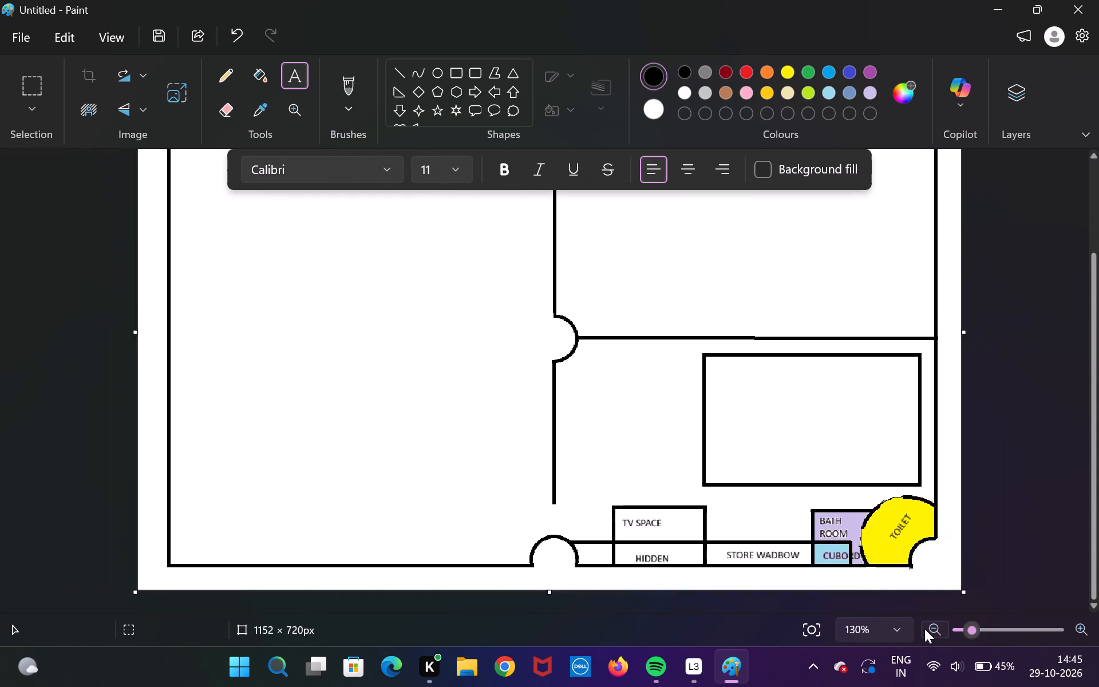
{"action": "left_click", "coordinate": [924, 629]}
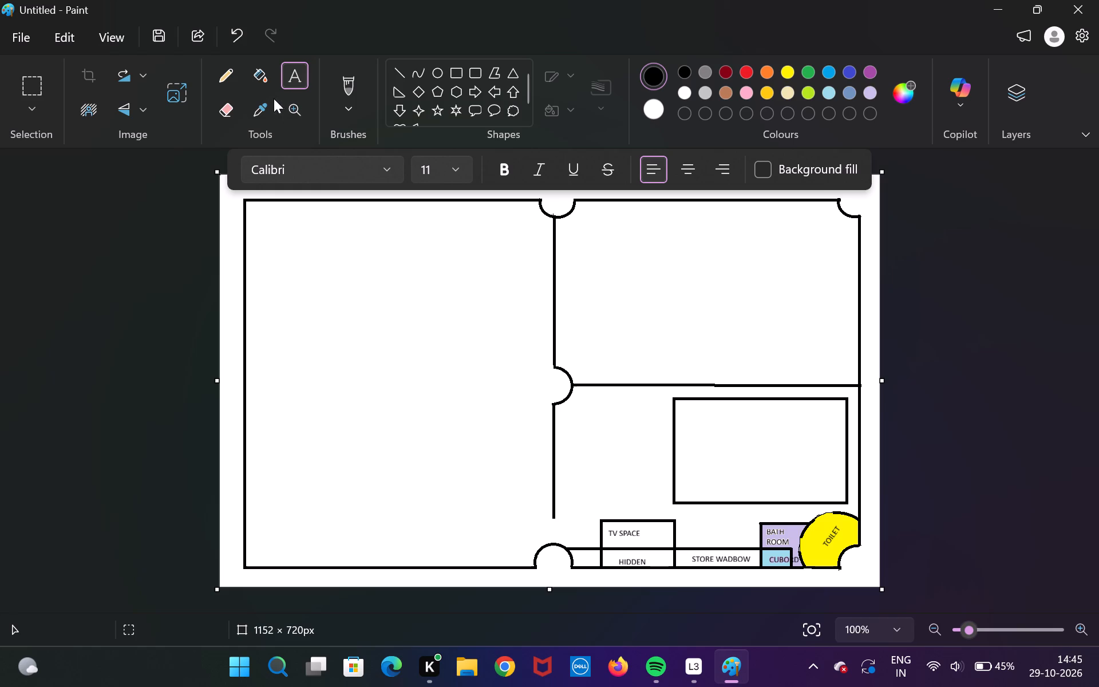
{"action": "left_click", "coordinate": [227, 112]}
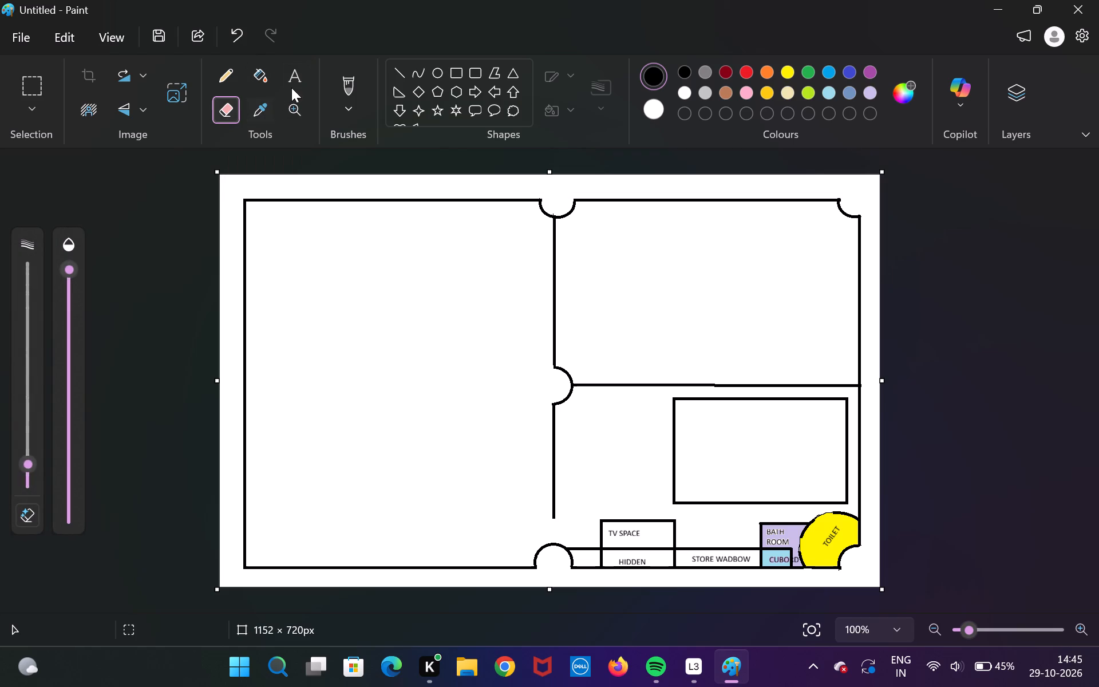
{"action": "double_click", "coordinate": [457, 148]}
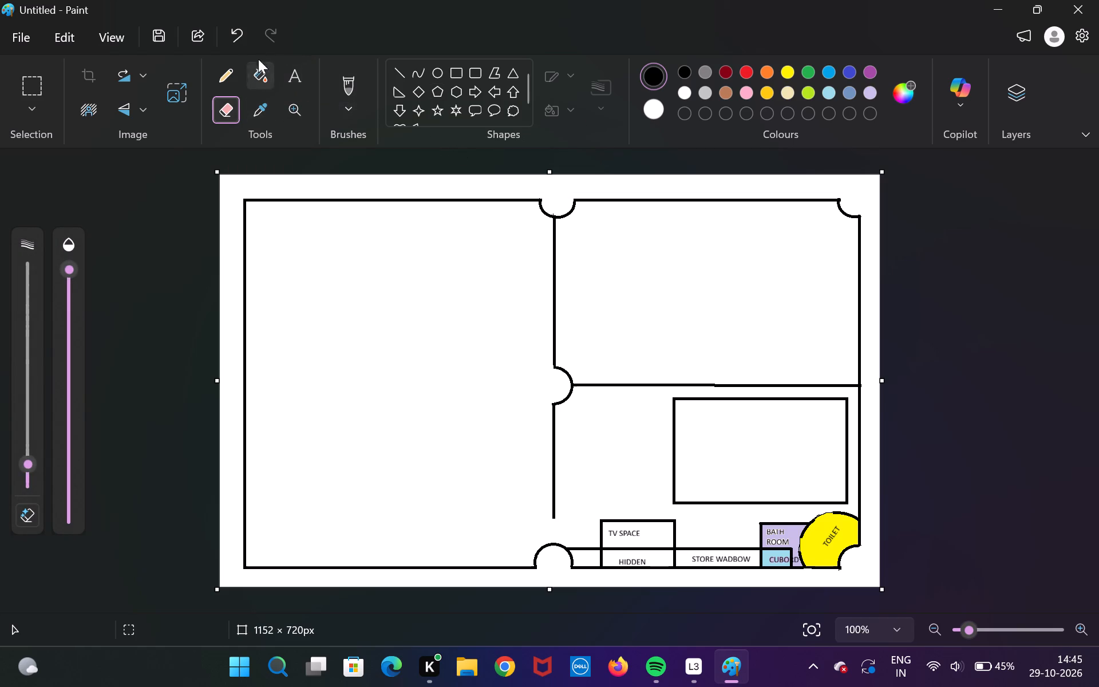
{"action": "left_click", "coordinate": [262, 72]}
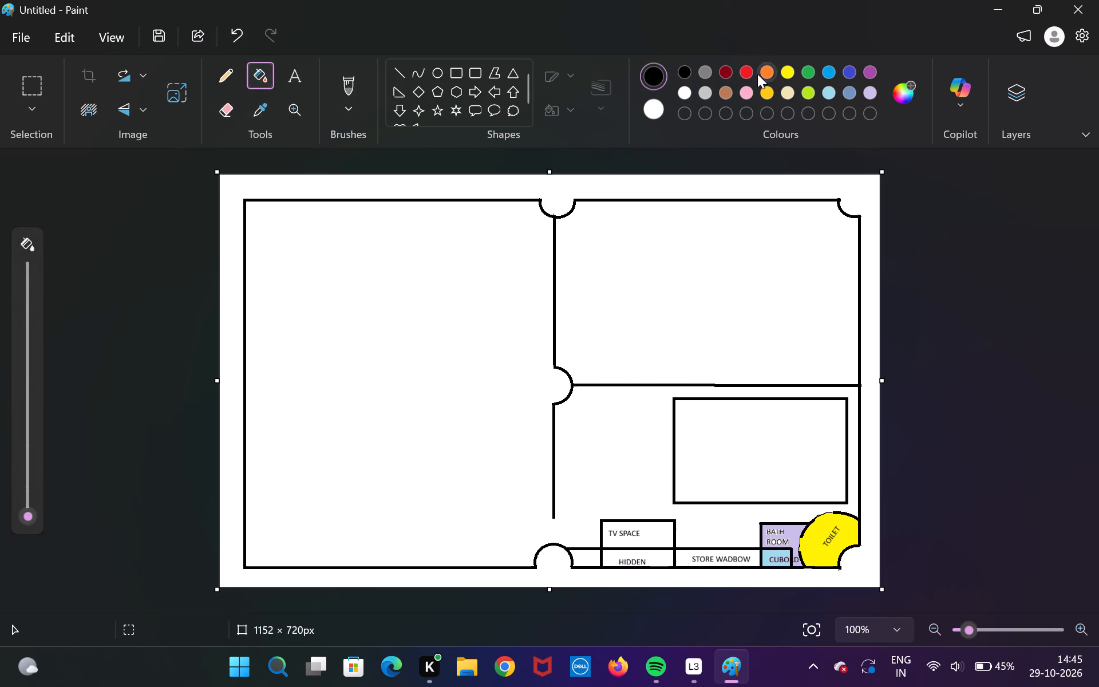
{"action": "left_click", "coordinate": [724, 98]}
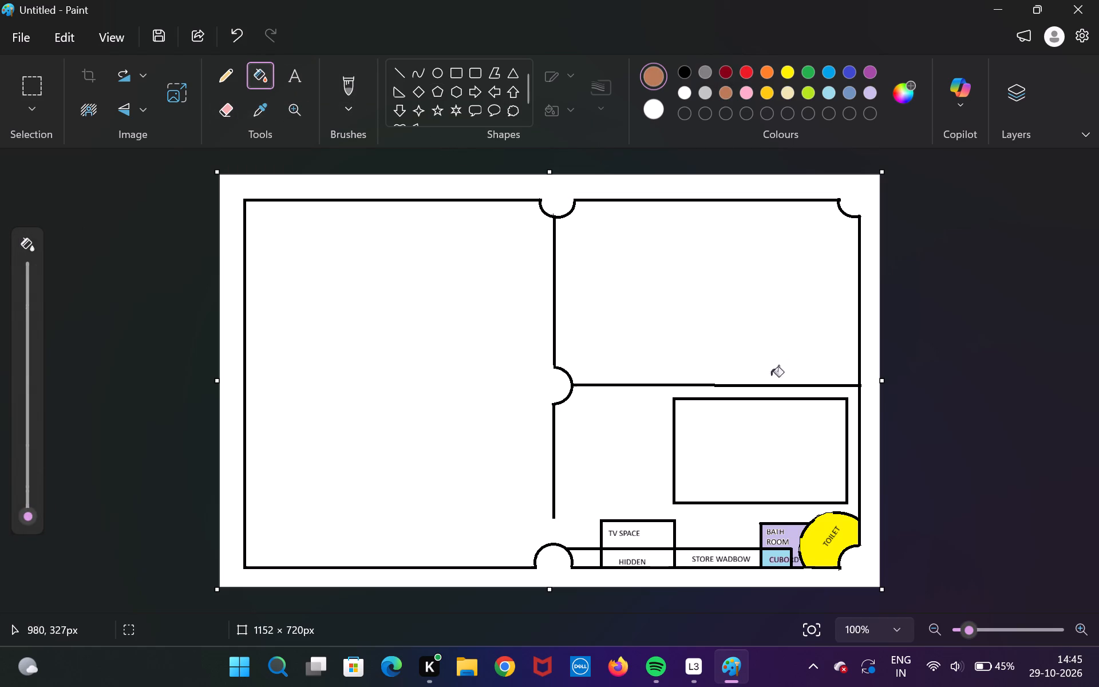
{"action": "left_click", "coordinate": [760, 438]}
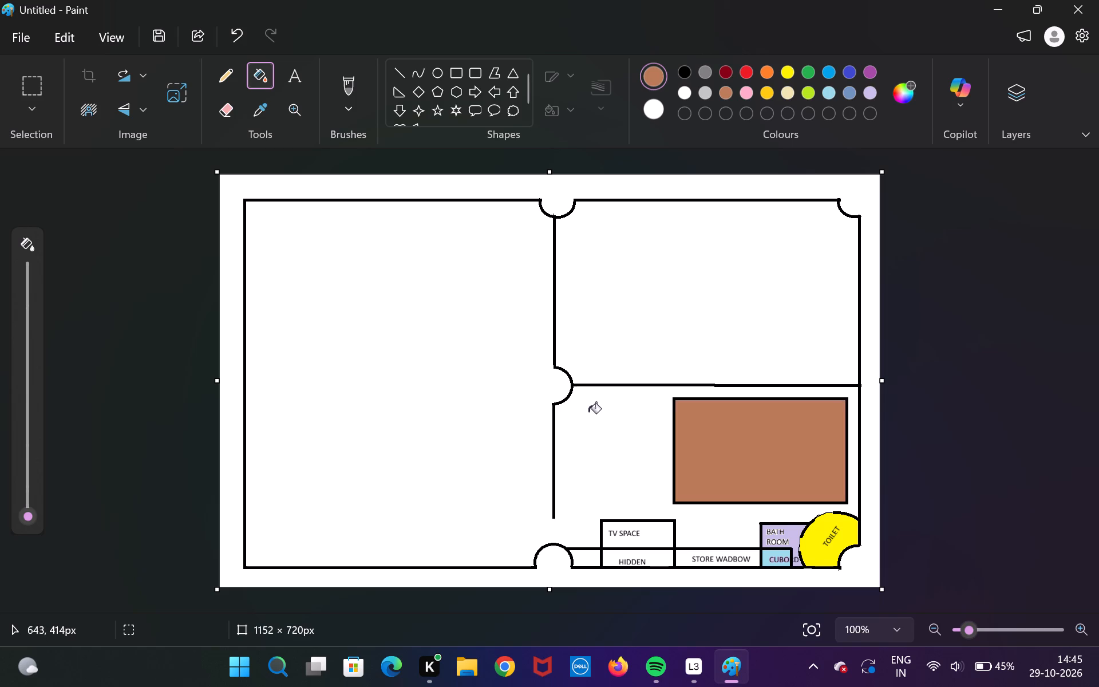
Fill the STORE WADBOW and HIDDEN strips, and the wall lines connected to them, with red.
{"action": "left_click", "coordinate": [743, 74]}
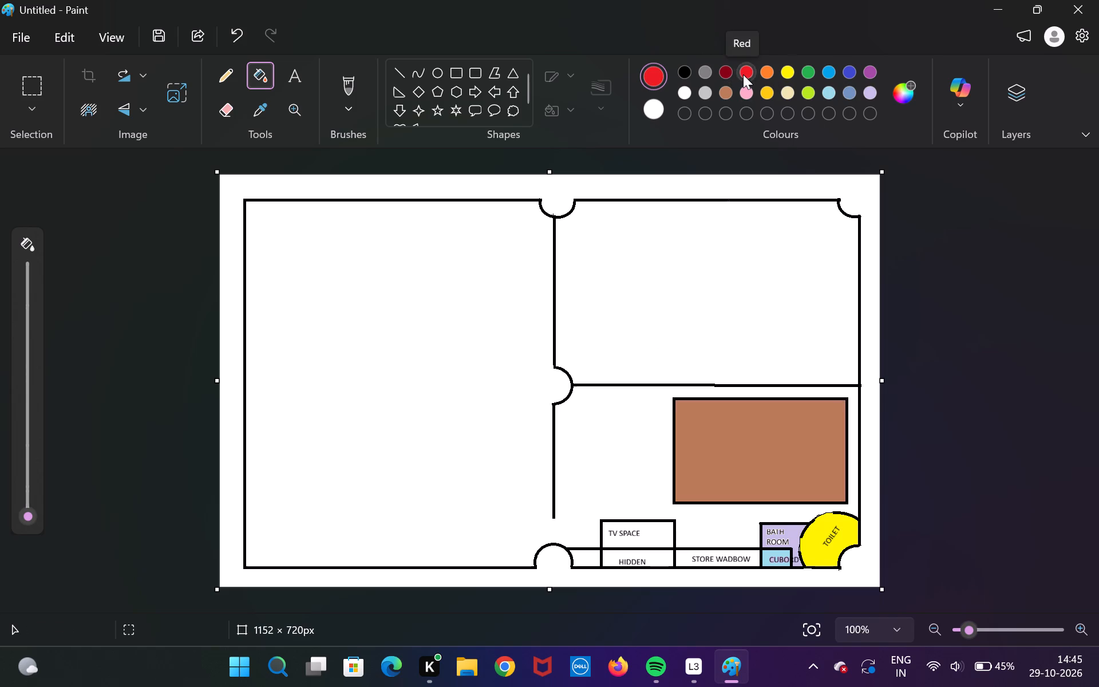
{"action": "left_click", "coordinate": [699, 559]}
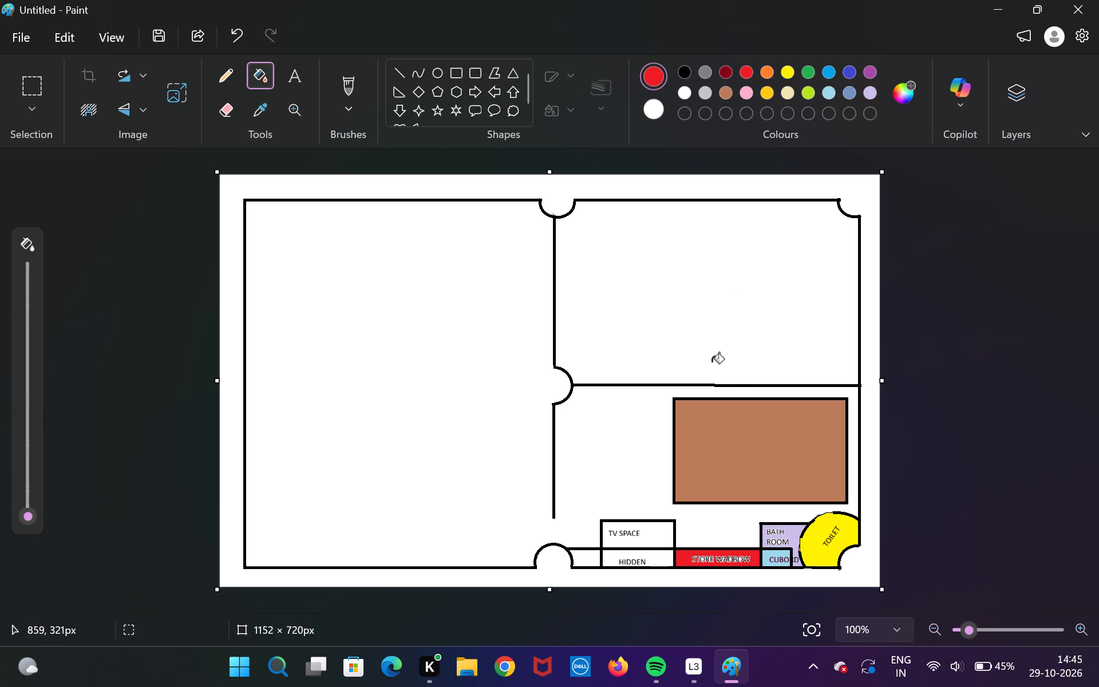
{"action": "left_click", "coordinate": [647, 562]}
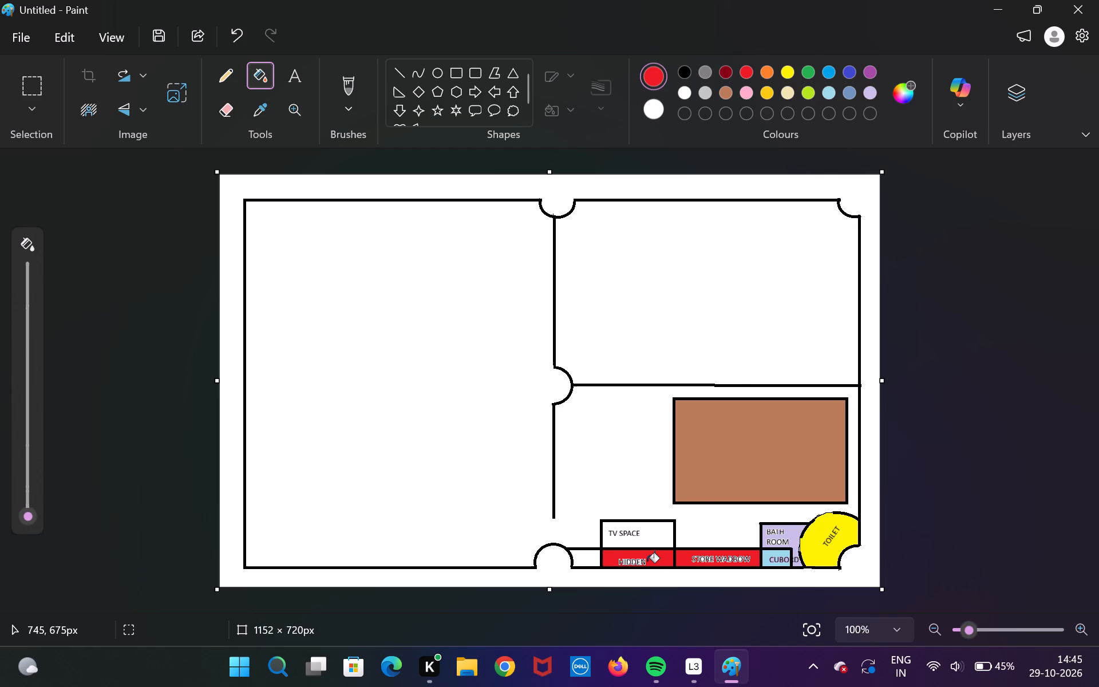
{"action": "left_click", "coordinate": [583, 568]}
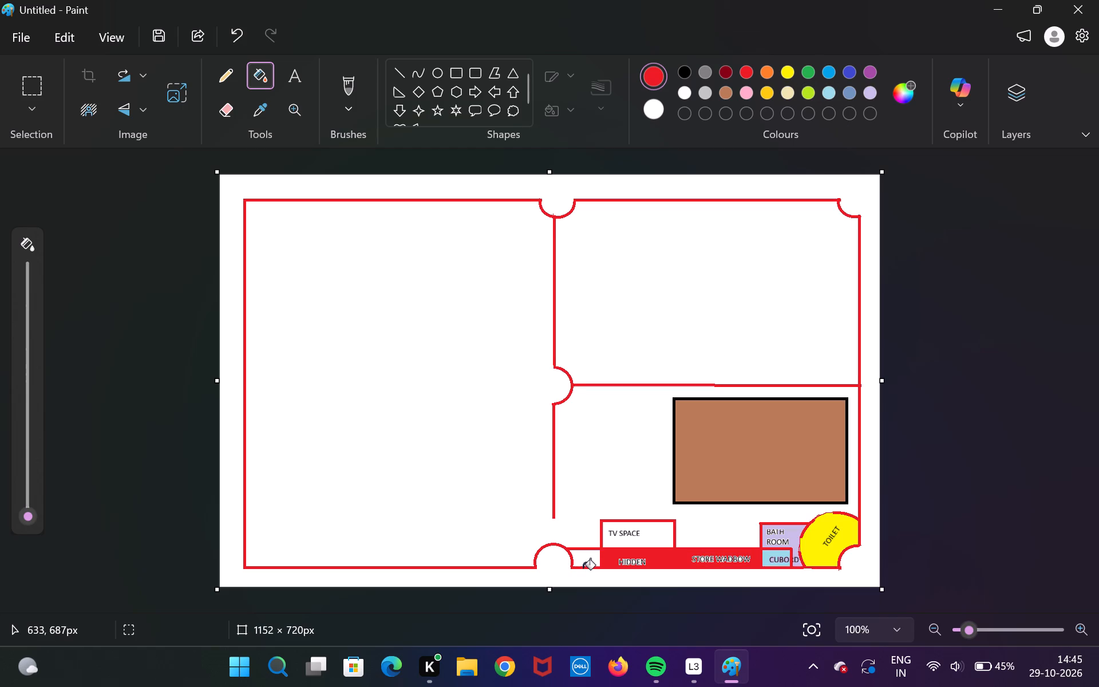
Recolour the connected red wall lines and storage strips black.
{"action": "left_click", "coordinate": [679, 69]}
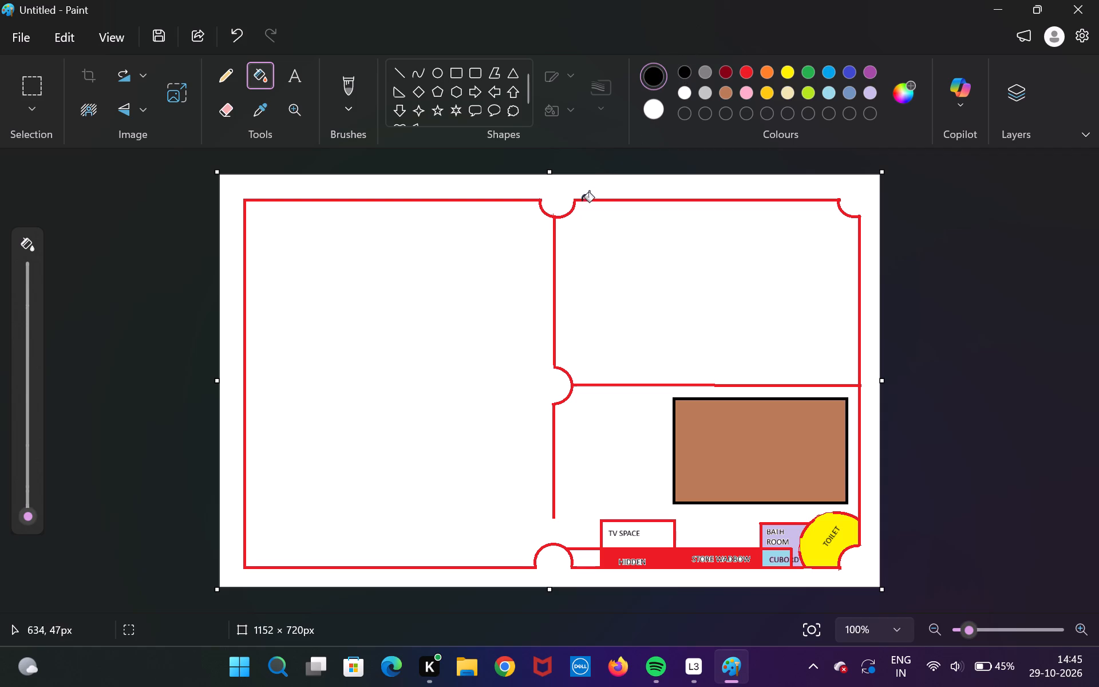
{"action": "left_click", "coordinate": [575, 200]}
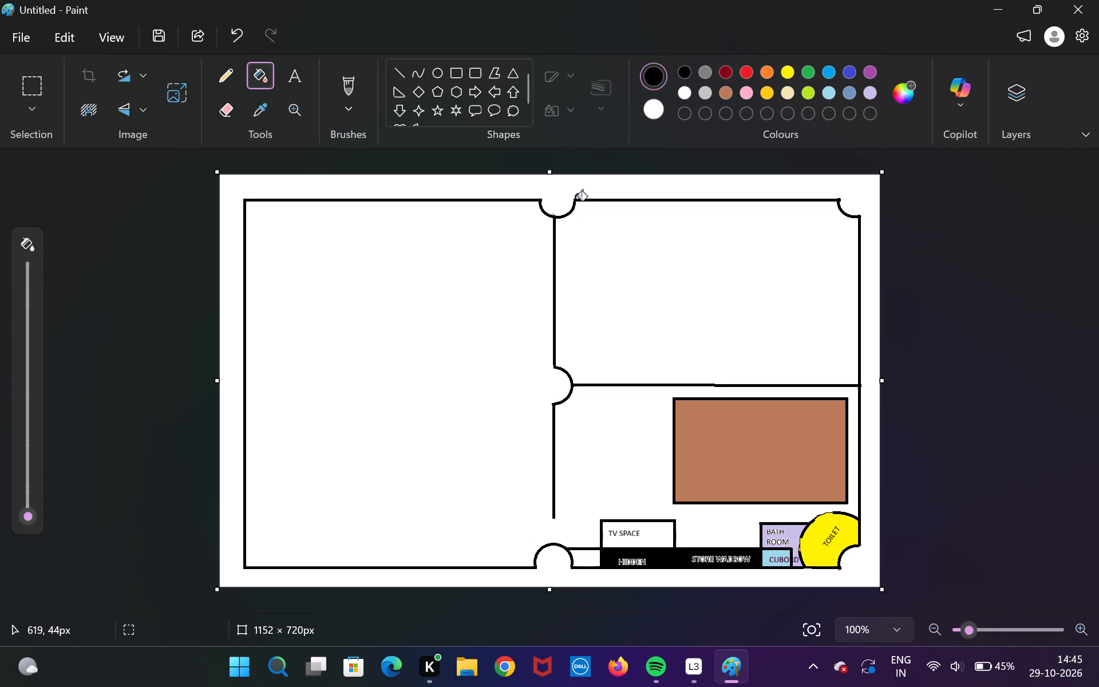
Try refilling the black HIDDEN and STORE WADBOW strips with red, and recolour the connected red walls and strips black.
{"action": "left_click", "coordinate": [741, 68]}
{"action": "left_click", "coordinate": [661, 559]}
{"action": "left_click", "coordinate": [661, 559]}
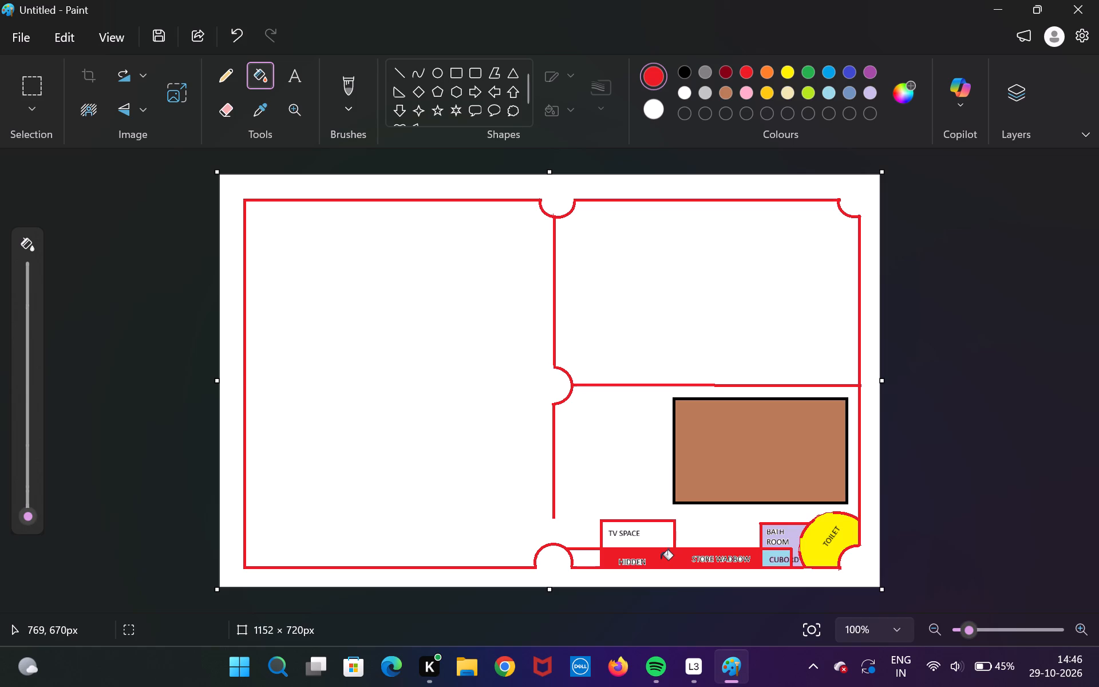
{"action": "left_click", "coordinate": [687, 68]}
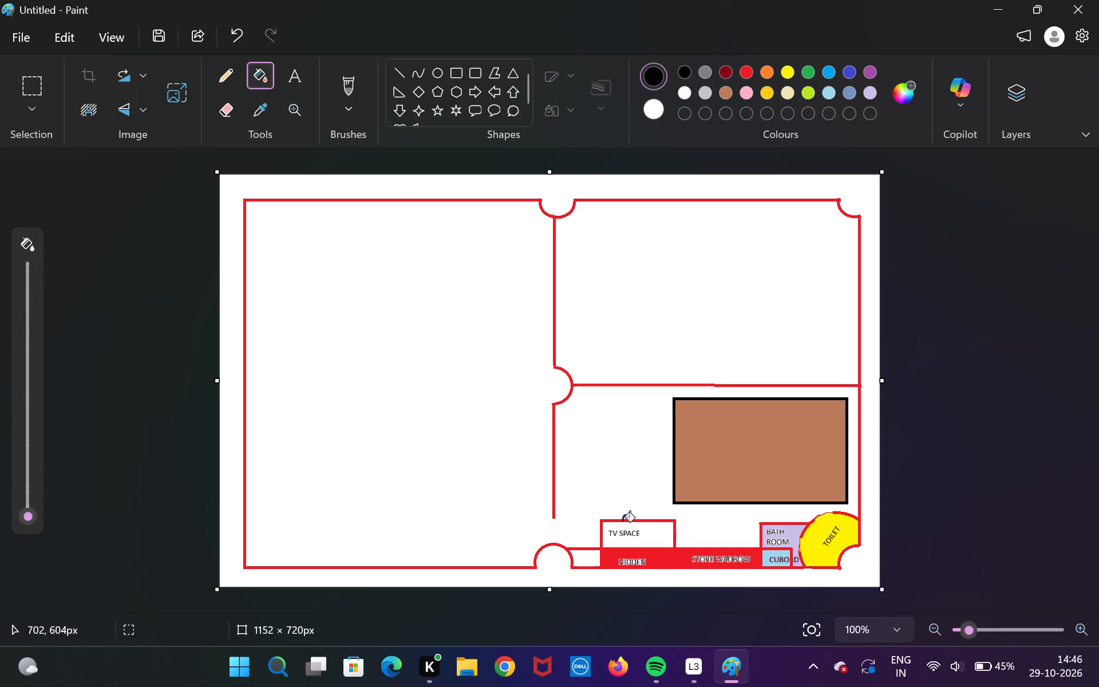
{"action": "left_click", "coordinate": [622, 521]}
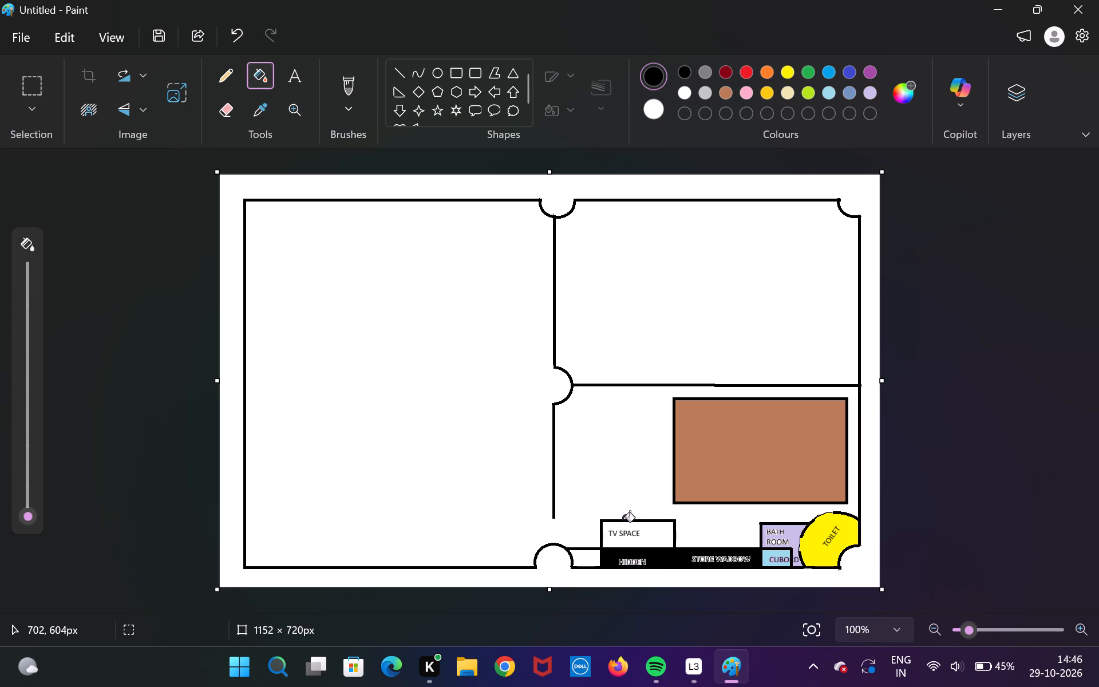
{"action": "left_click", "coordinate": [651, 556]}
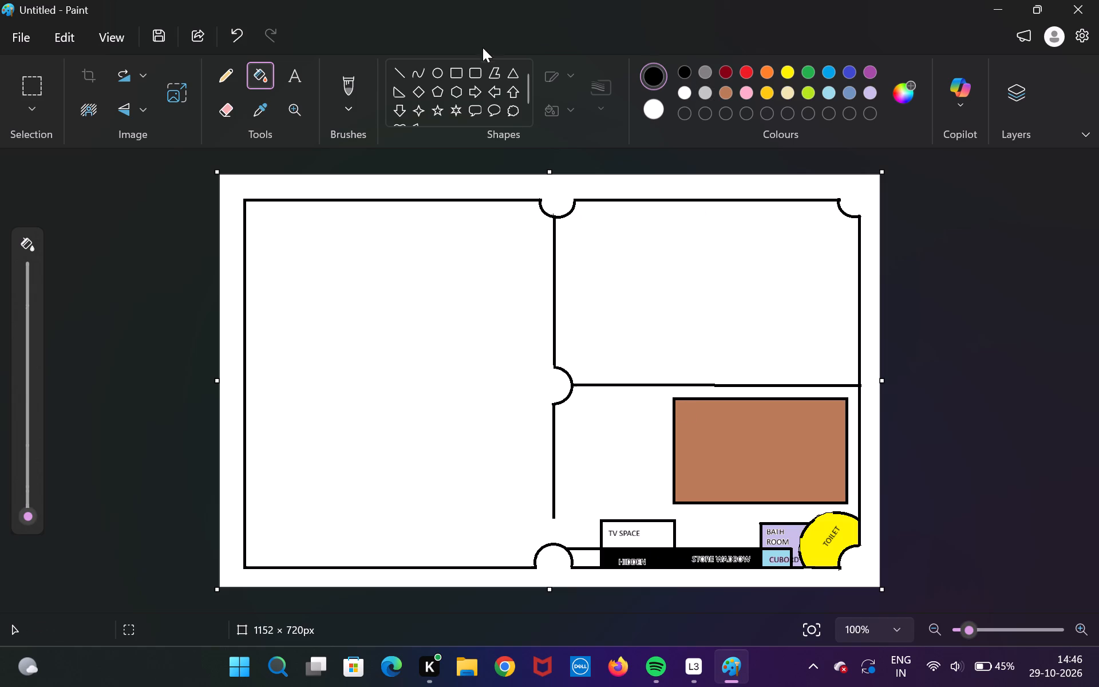
Draw a black-outlined rectangle of about 137 × 63 px against the horizontal dividing wall, beside the brown rectangle.
{"action": "left_click", "coordinate": [460, 70]}
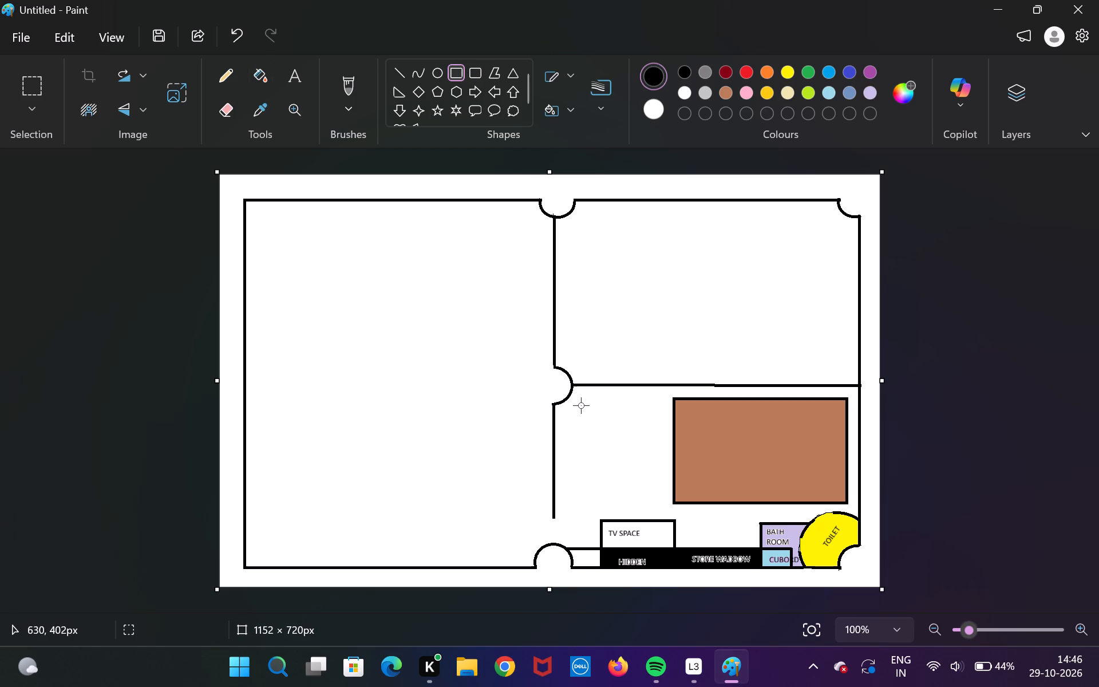
{"action": "left_click_drag", "start_coordinate": [574, 409], "coordinate": [630, 409]}
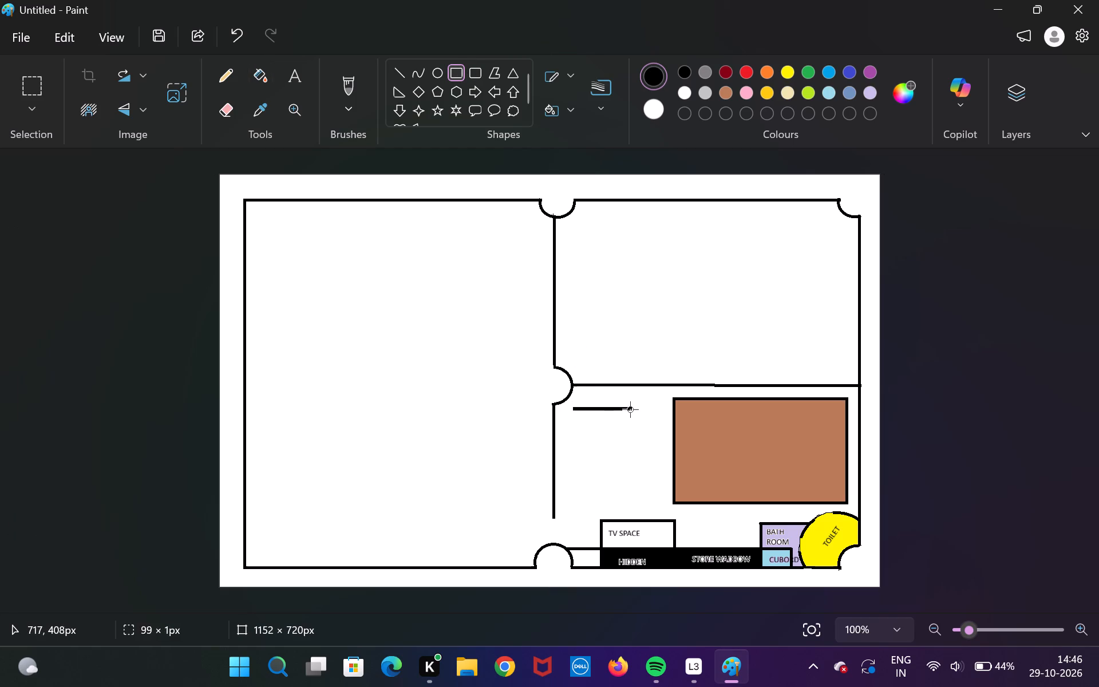
{"action": "left_click_drag", "start_coordinate": [630, 409], "coordinate": [653, 424]}
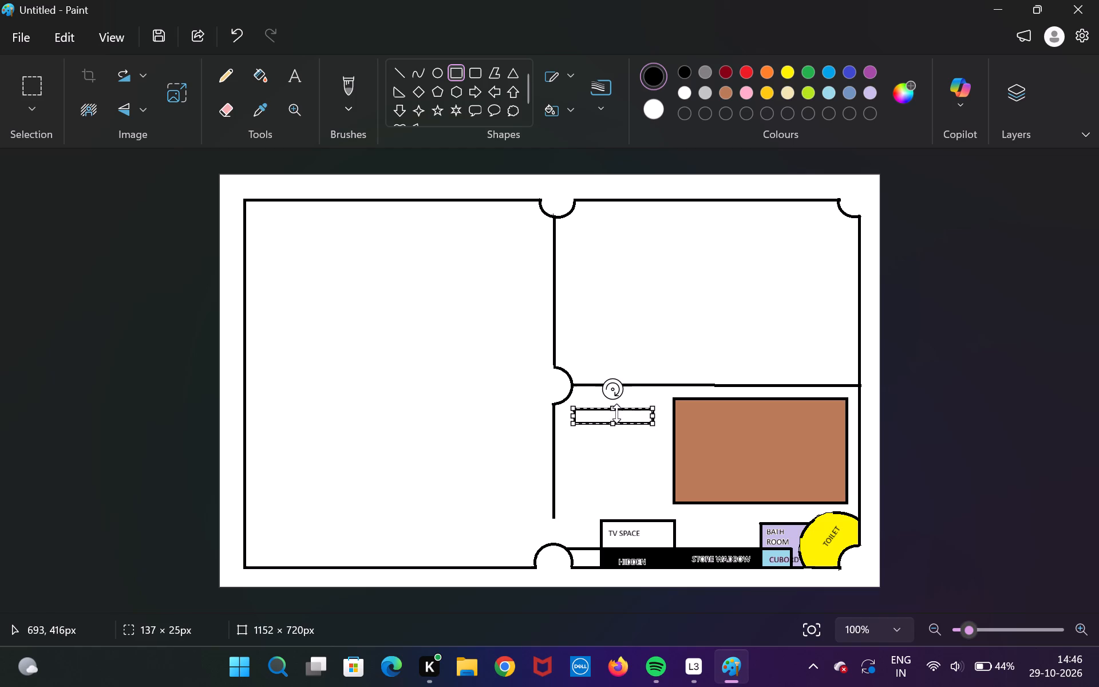
{"action": "left_click_drag", "start_coordinate": [613, 409], "coordinate": [614, 396]}
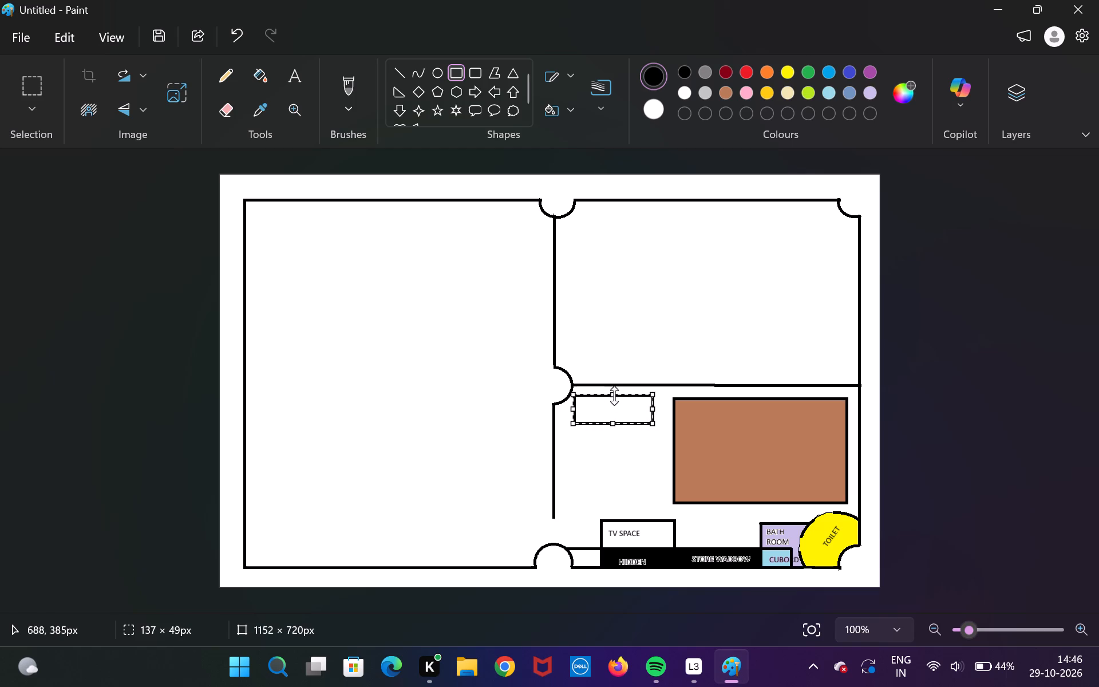
{"action": "left_click_drag", "start_coordinate": [614, 396], "coordinate": [616, 388]}
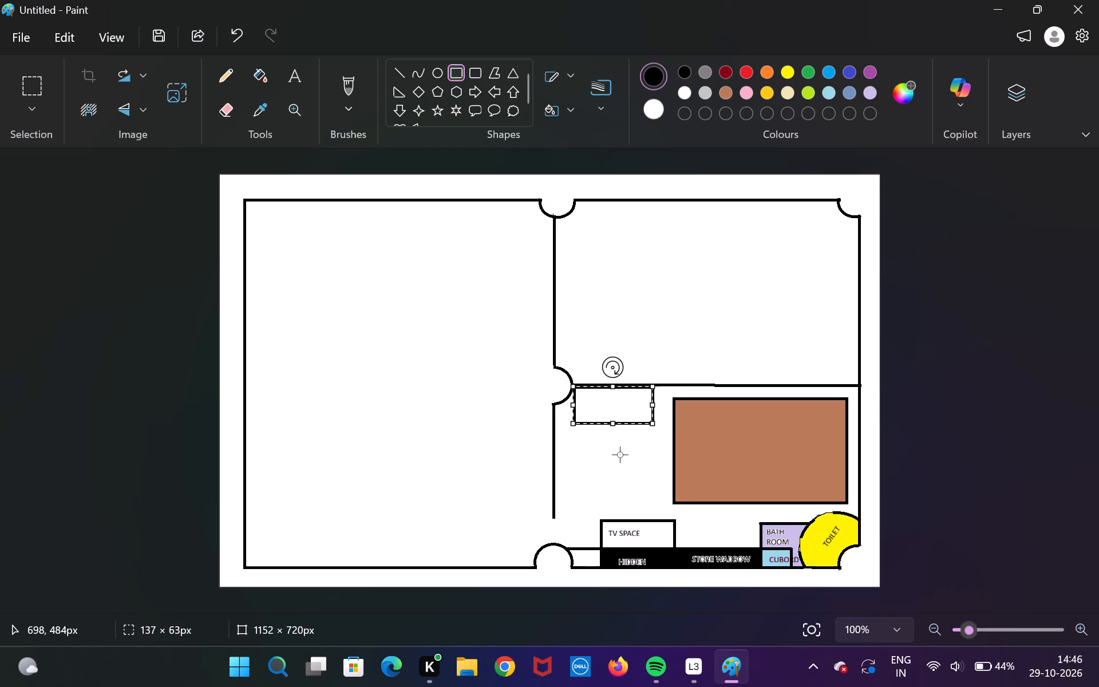
{"action": "left_click", "coordinate": [620, 455]}
{"action": "left_click", "coordinate": [606, 409]}
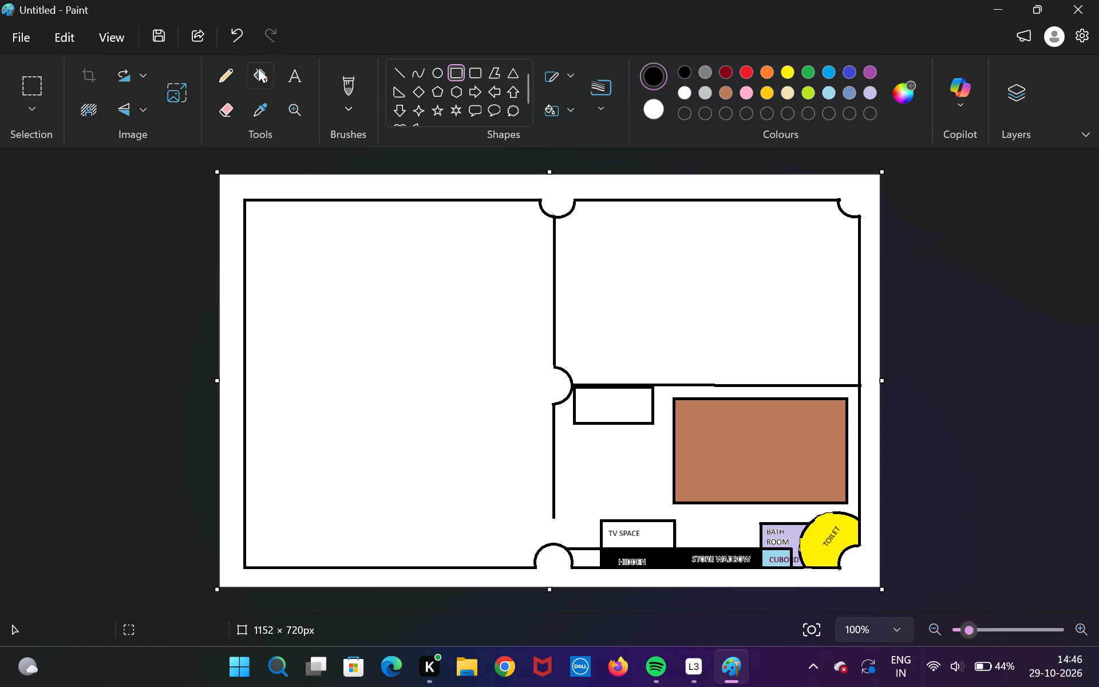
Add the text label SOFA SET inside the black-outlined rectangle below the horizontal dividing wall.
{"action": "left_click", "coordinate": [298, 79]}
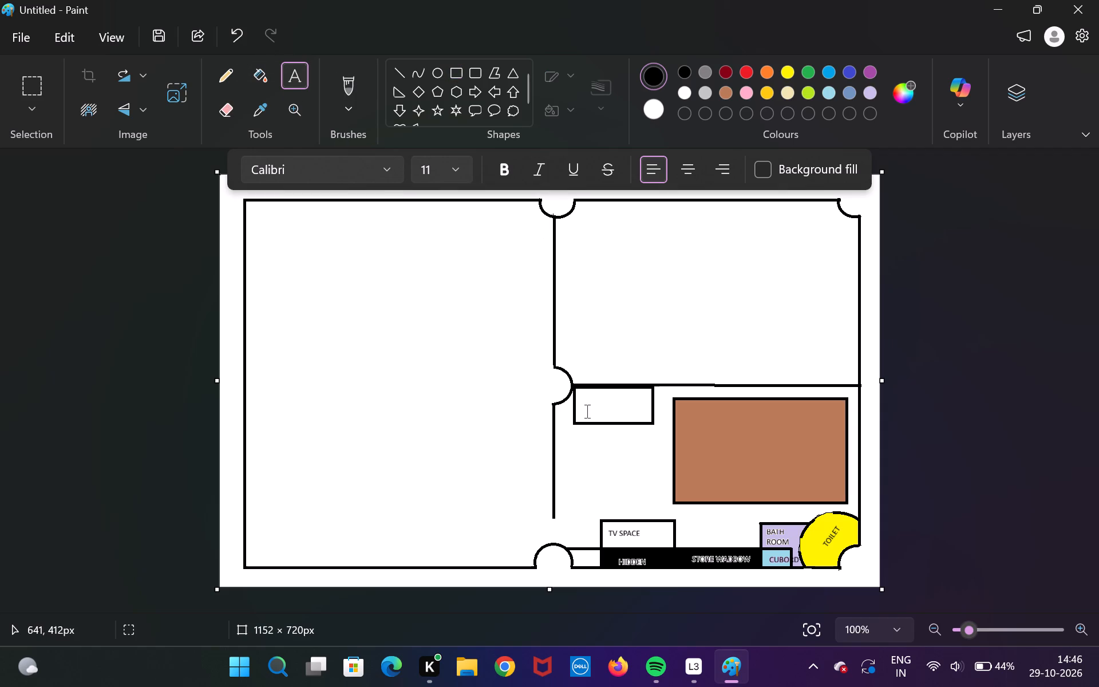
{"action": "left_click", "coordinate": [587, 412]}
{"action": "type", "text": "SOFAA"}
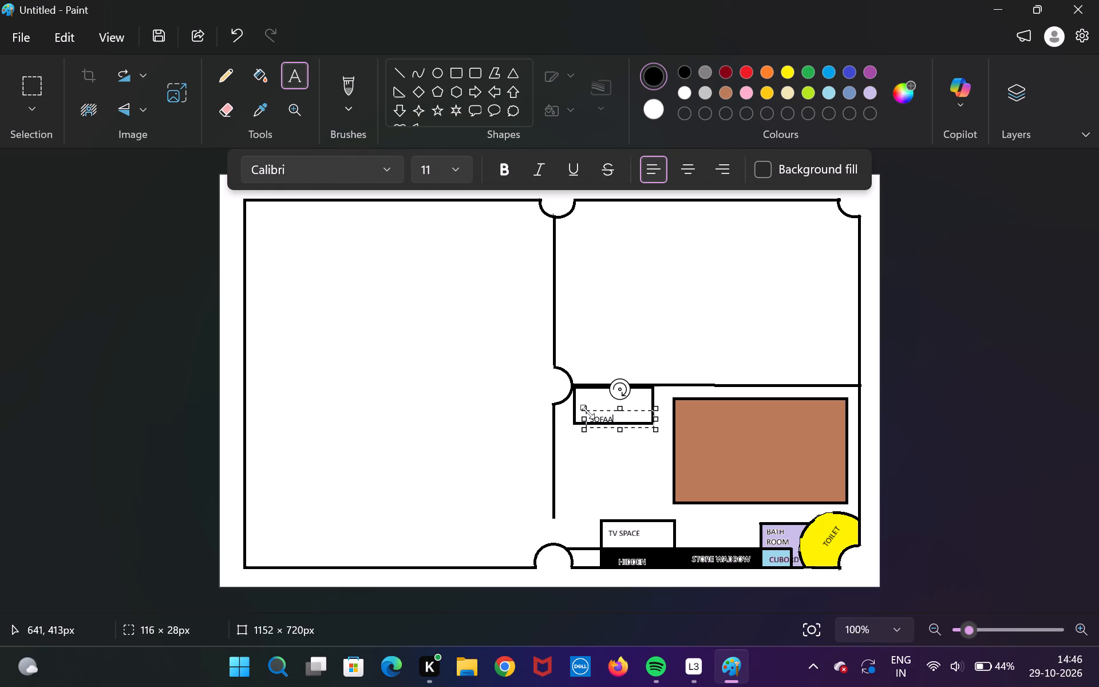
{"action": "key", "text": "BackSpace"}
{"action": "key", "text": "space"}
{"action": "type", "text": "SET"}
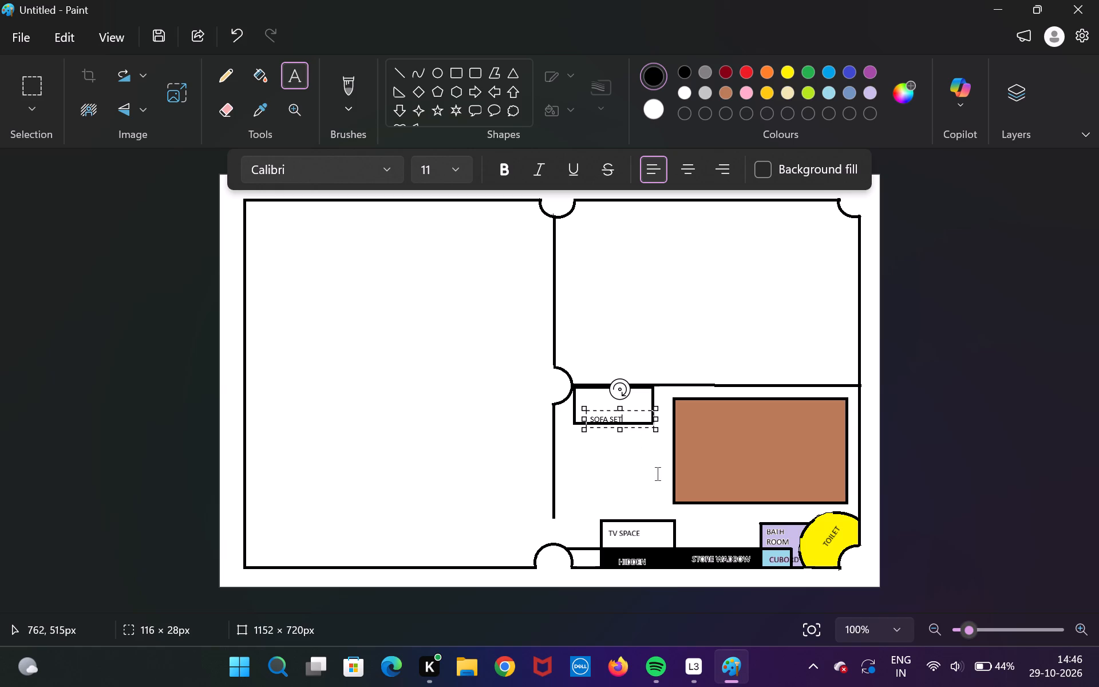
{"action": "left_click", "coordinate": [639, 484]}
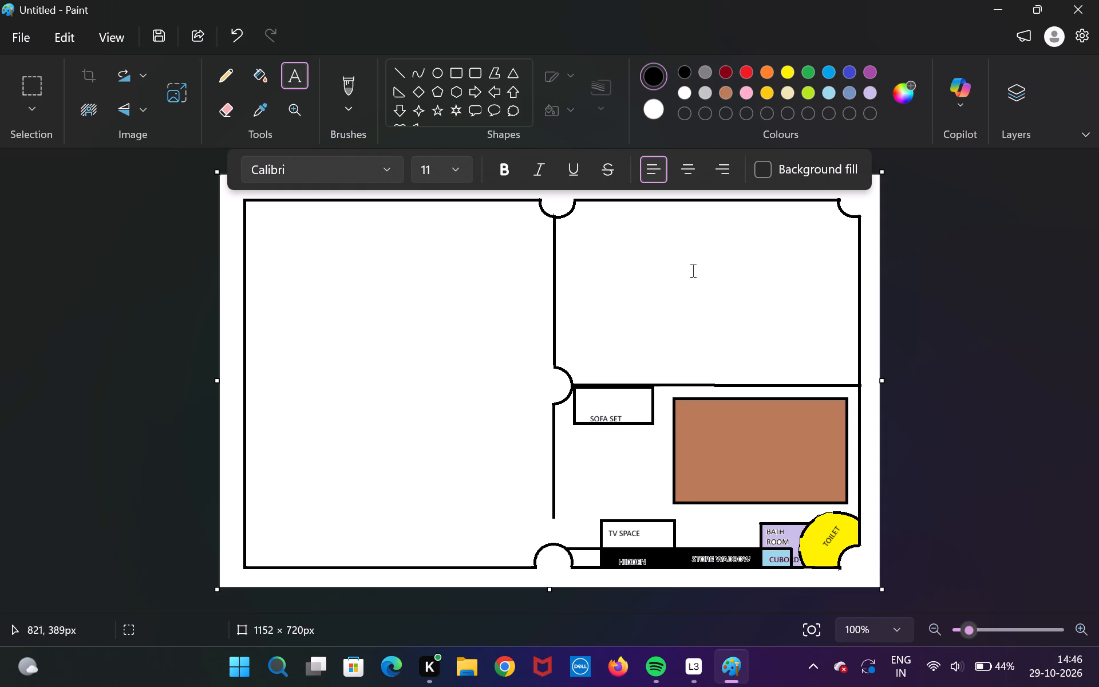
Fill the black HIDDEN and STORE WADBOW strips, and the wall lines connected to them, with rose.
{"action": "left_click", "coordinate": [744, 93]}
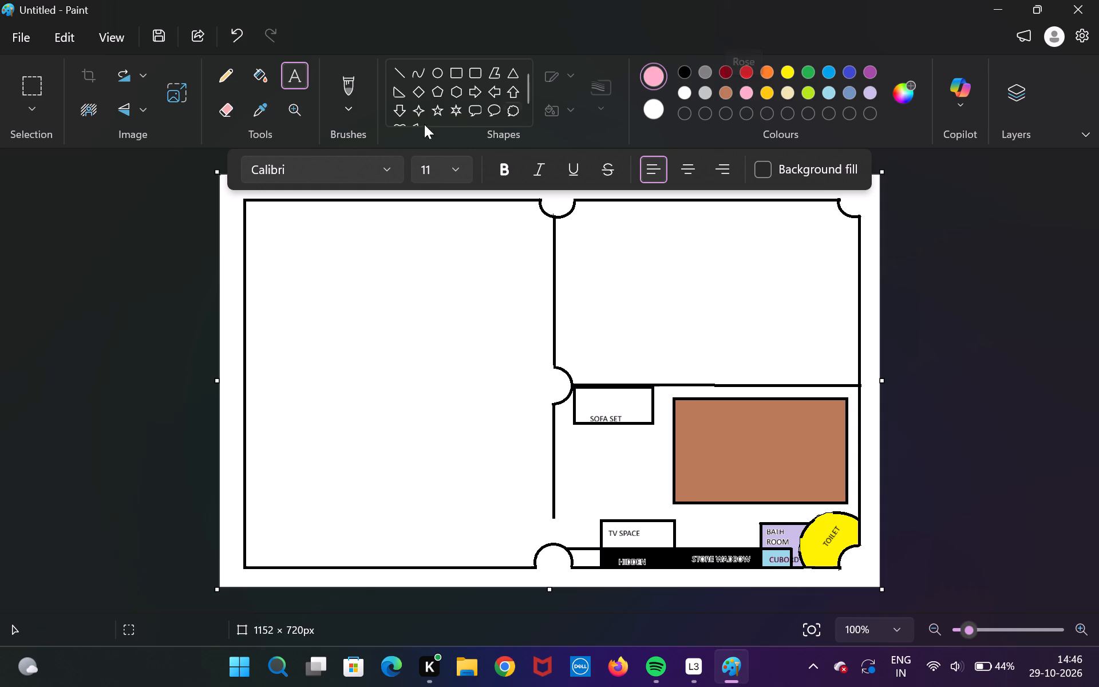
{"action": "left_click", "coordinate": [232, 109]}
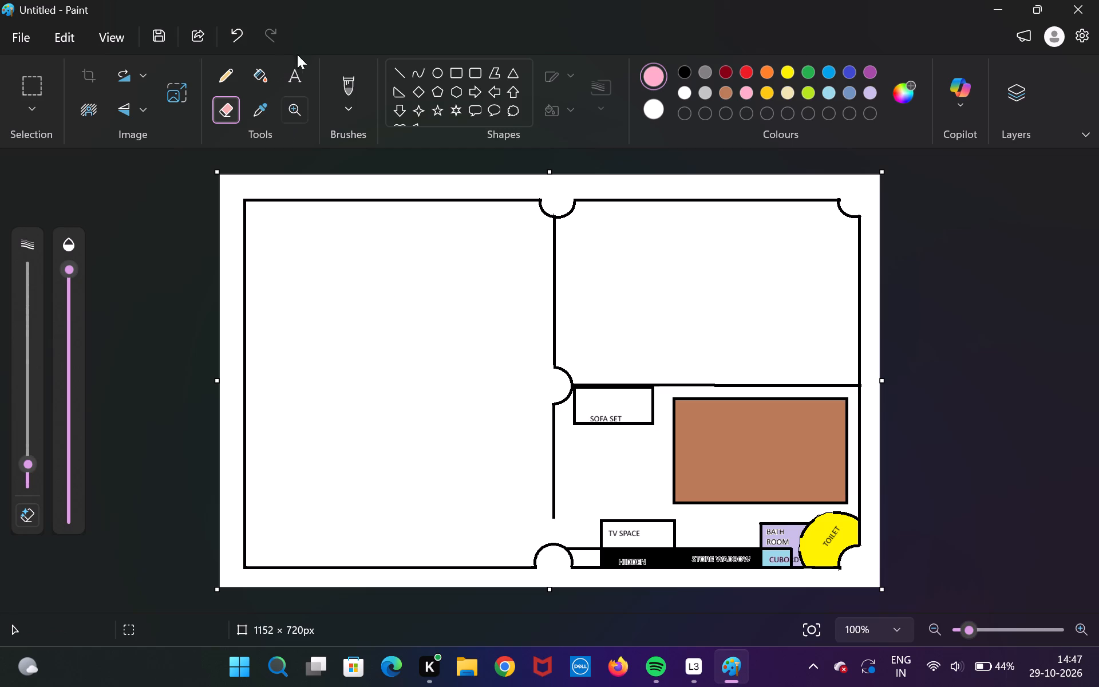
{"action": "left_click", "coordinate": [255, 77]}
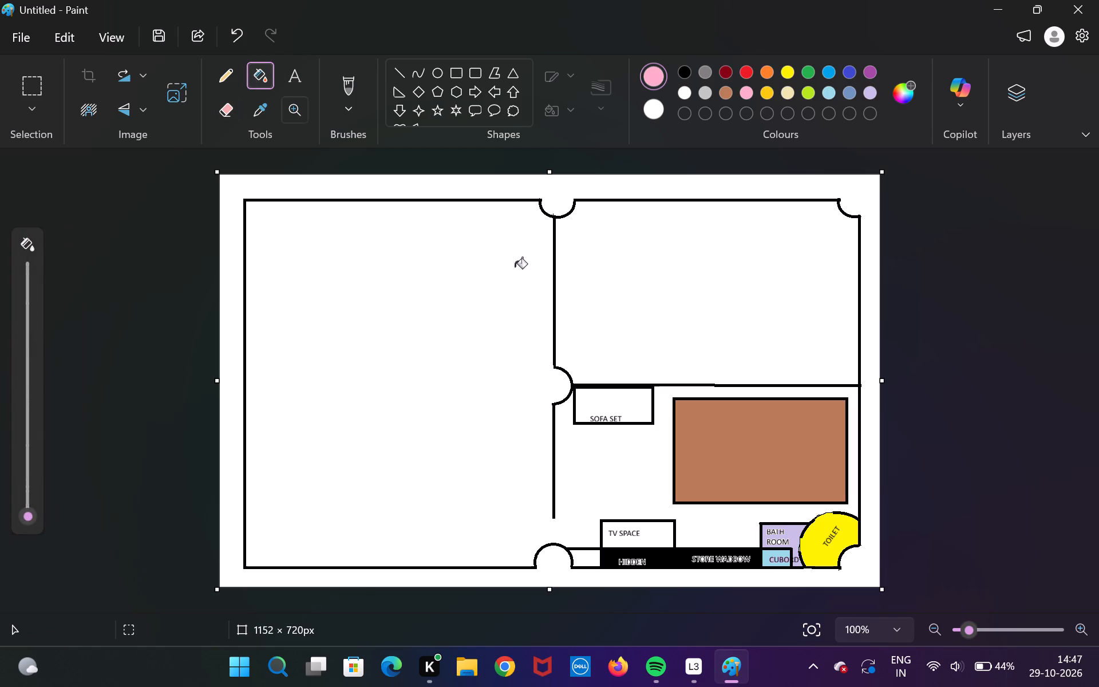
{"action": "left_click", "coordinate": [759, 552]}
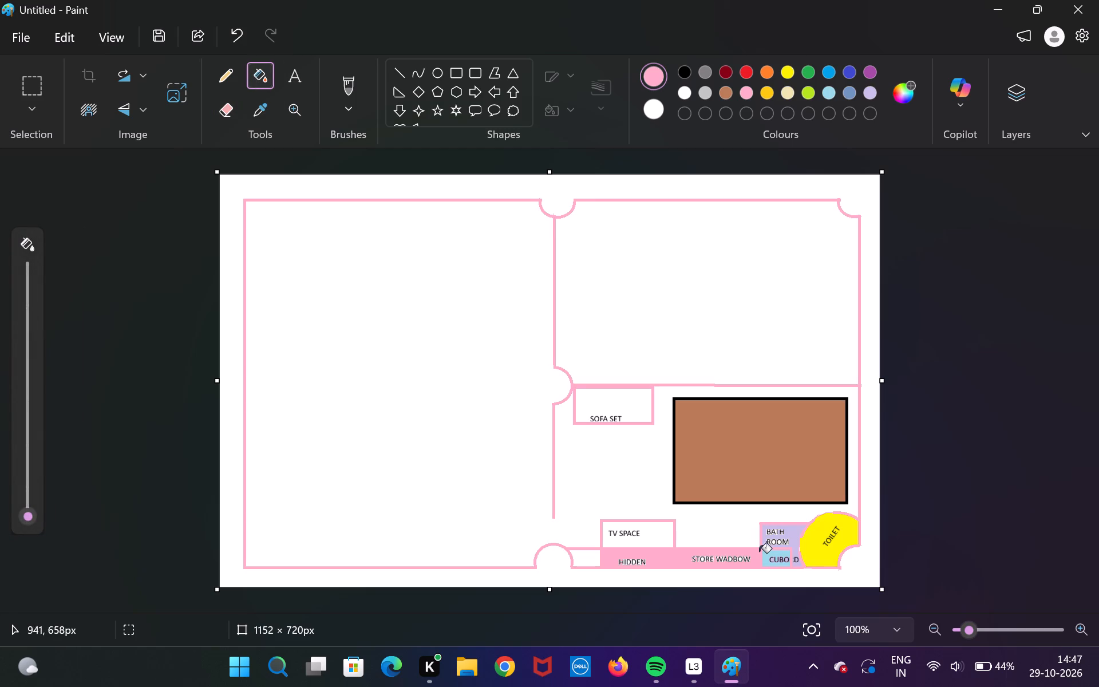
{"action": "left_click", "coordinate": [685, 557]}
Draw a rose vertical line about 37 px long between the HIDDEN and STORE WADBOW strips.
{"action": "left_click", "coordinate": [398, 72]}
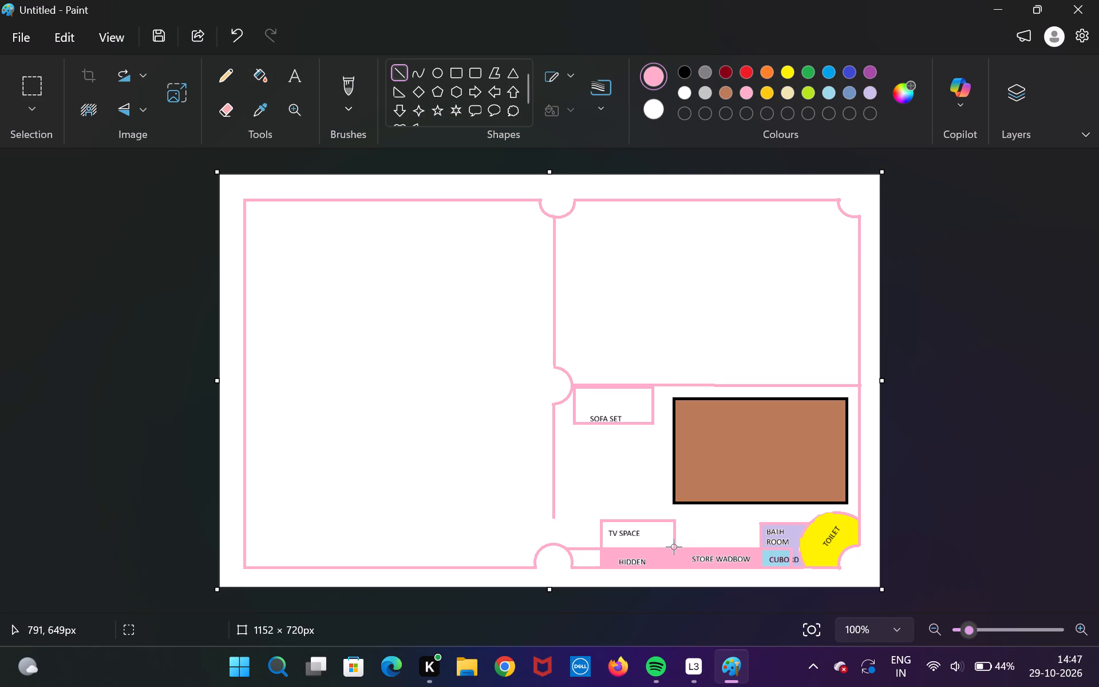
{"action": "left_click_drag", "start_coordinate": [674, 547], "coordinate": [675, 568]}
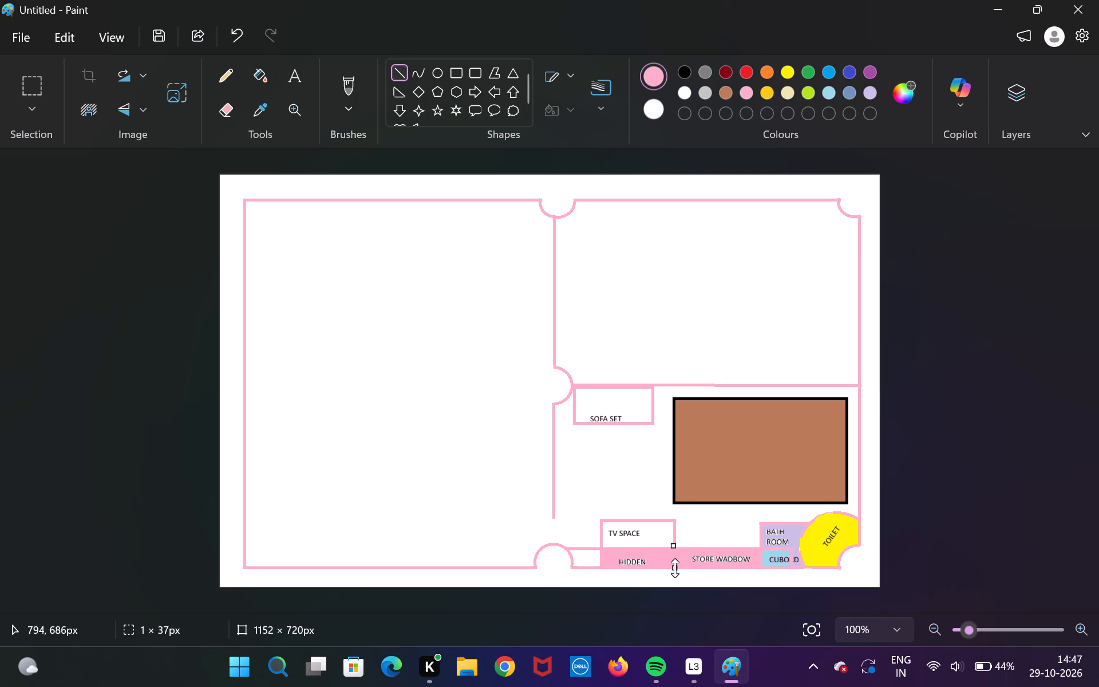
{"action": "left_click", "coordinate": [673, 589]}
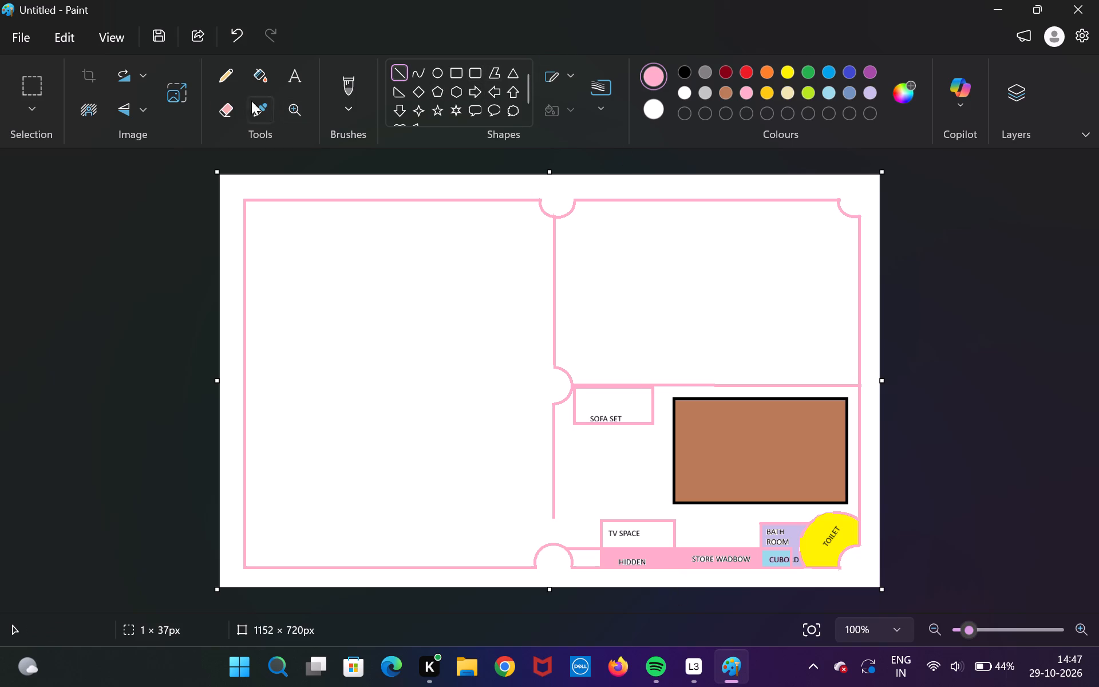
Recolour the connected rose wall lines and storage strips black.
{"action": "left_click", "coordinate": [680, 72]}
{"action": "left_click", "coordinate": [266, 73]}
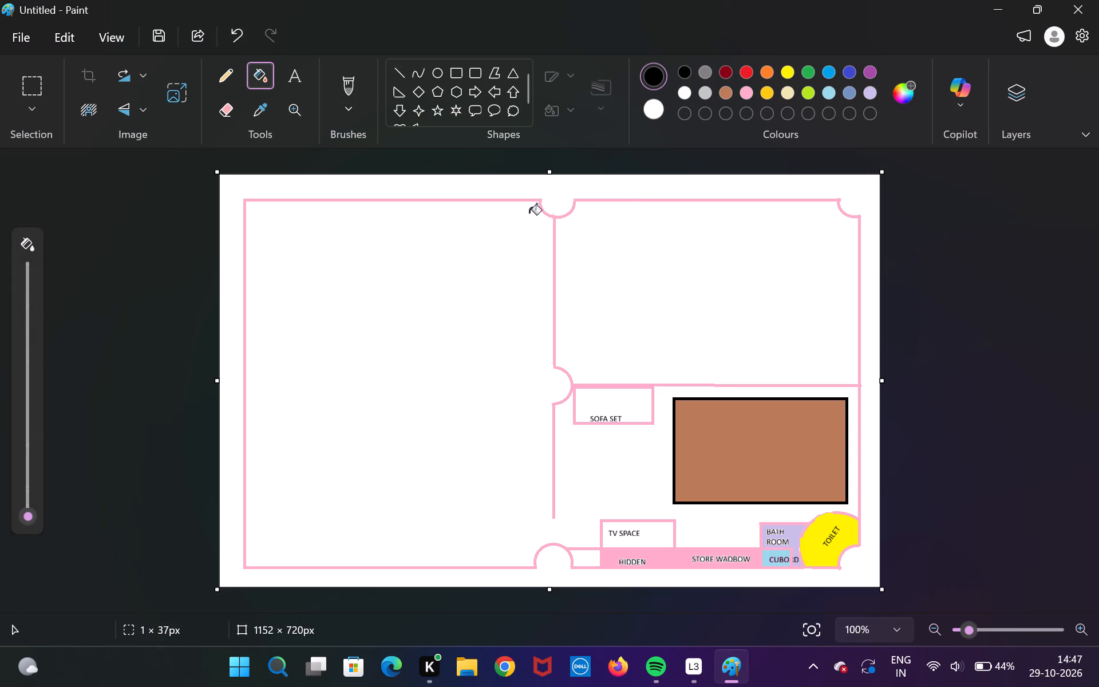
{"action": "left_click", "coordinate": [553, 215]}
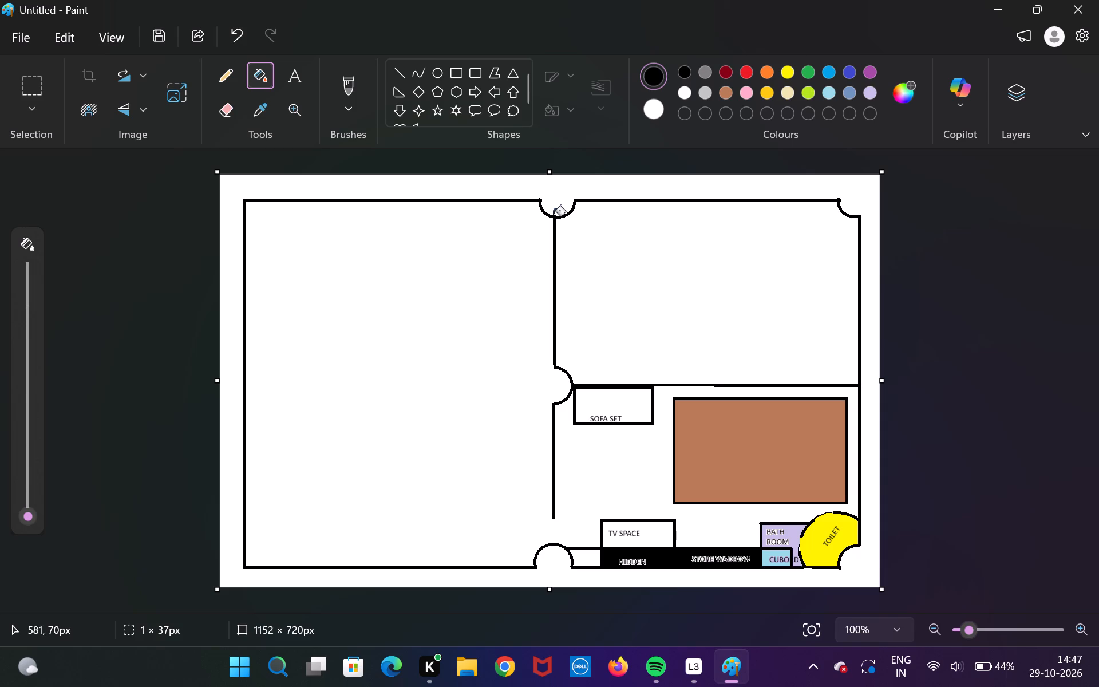
Undo the sofa rectangle and its label, the recolouring of walls and strips, and the HIDDEN strip's red fill.
{"action": "key", "text": "ctrl+z"}
{"action": "left_click_drag", "start_coordinate": [553, 215], "coordinate": [563, 206], "text": "ctrl"}
{"action": "key", "text": "ctrl+z"}
{"action": "key", "text": "ctrl+z"}
{"action": "key", "text": "ctrl+z"}
{"action": "key", "text": "ctrl+z"}
{"action": "left_click_drag", "start_coordinate": [563, 206], "coordinate": [520, 202], "text": "ctrl"}
{"action": "key", "text": "ctrl+z"}
{"action": "key", "text": "ctrl+z"}
{"action": "key", "text": "ctrl+z"}
{"action": "key", "text": "ctrl+z"}
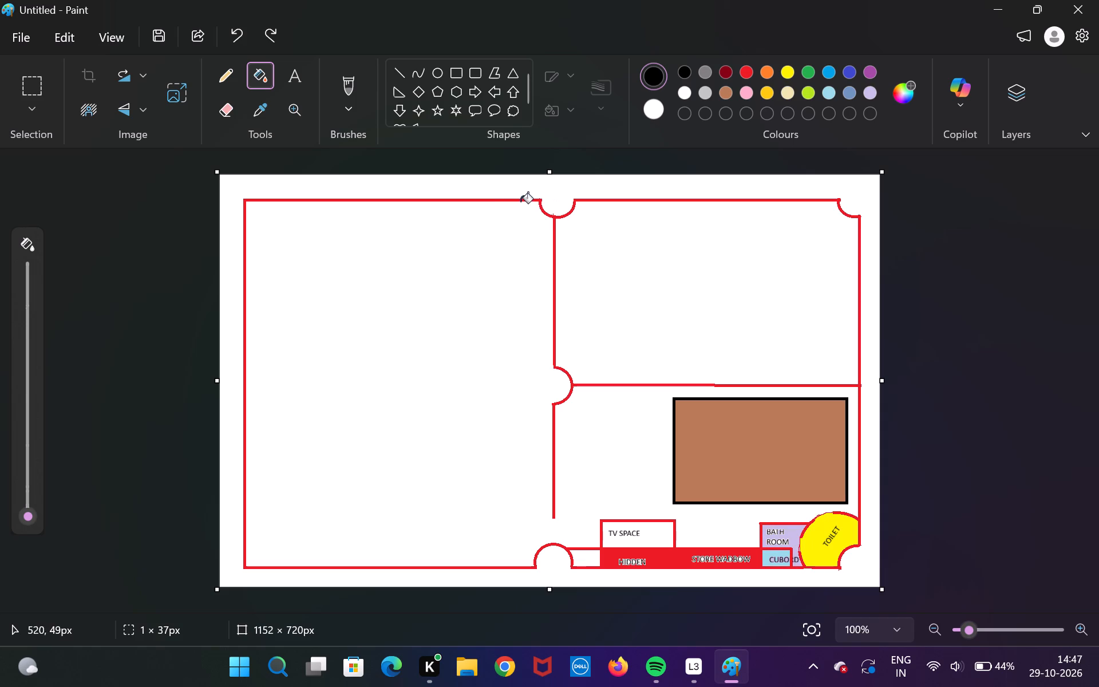
{"action": "left_click_drag", "start_coordinate": [520, 202], "coordinate": [521, 400], "text": "ctrl"}
{"action": "key", "text": "ctrl+z"}
{"action": "key", "text": "ctrl+z"}
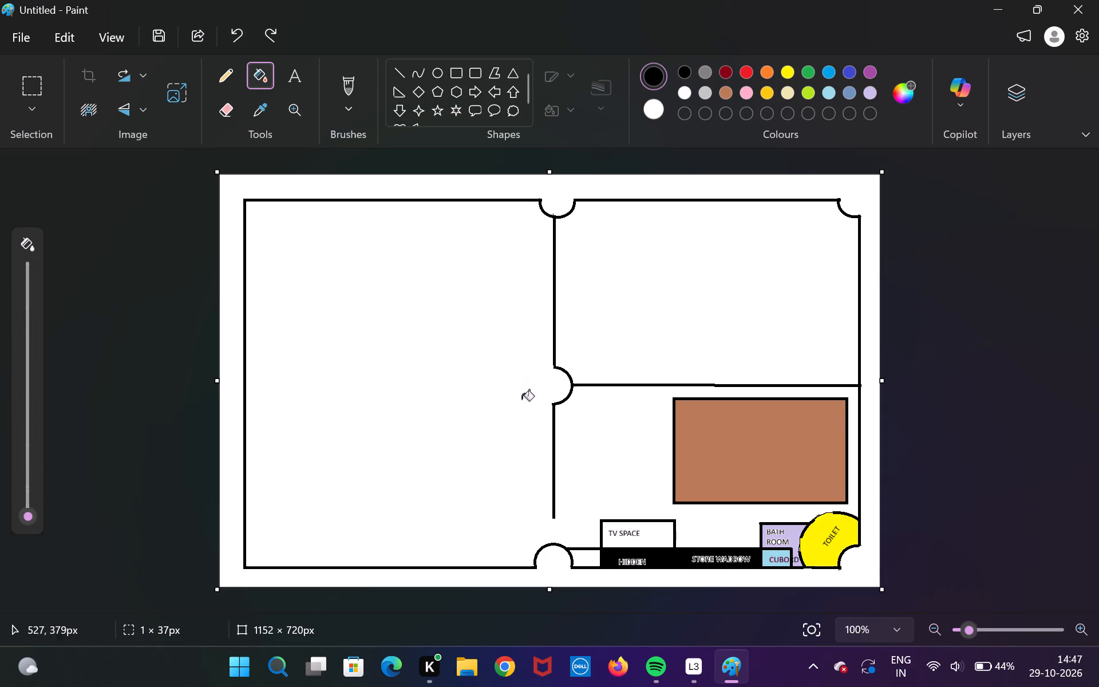
{"action": "left_click_drag", "start_coordinate": [521, 400], "coordinate": [522, 686], "text": "ctrl"}
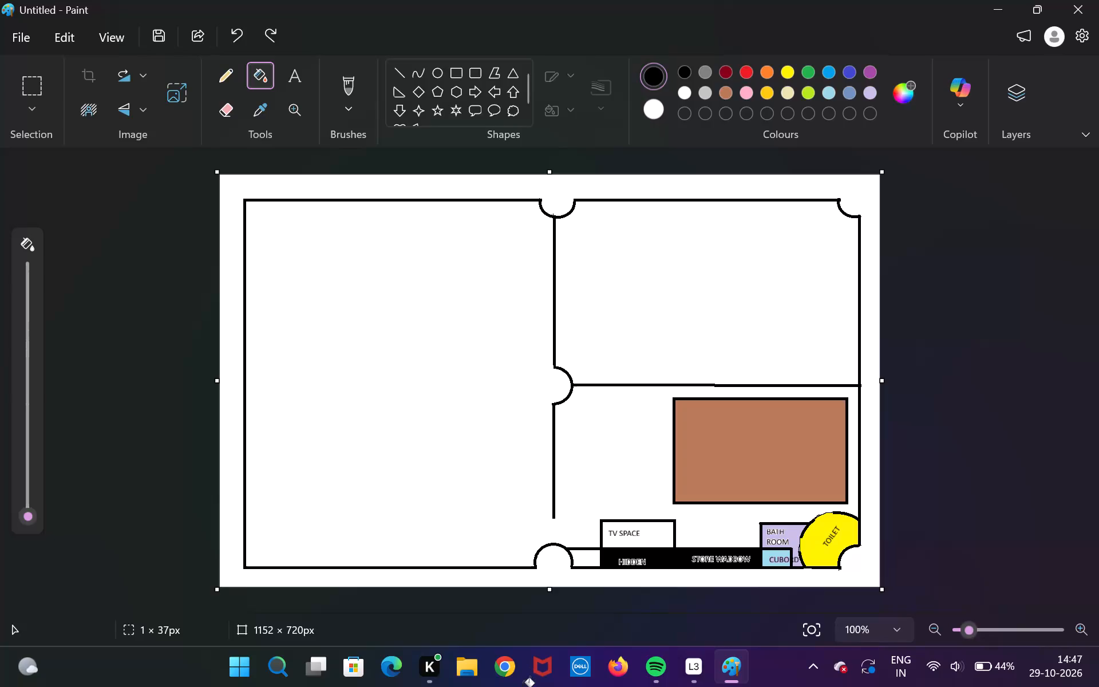
{"action": "left_click_drag", "start_coordinate": [522, 686], "coordinate": [452, 686], "text": "ctrl"}
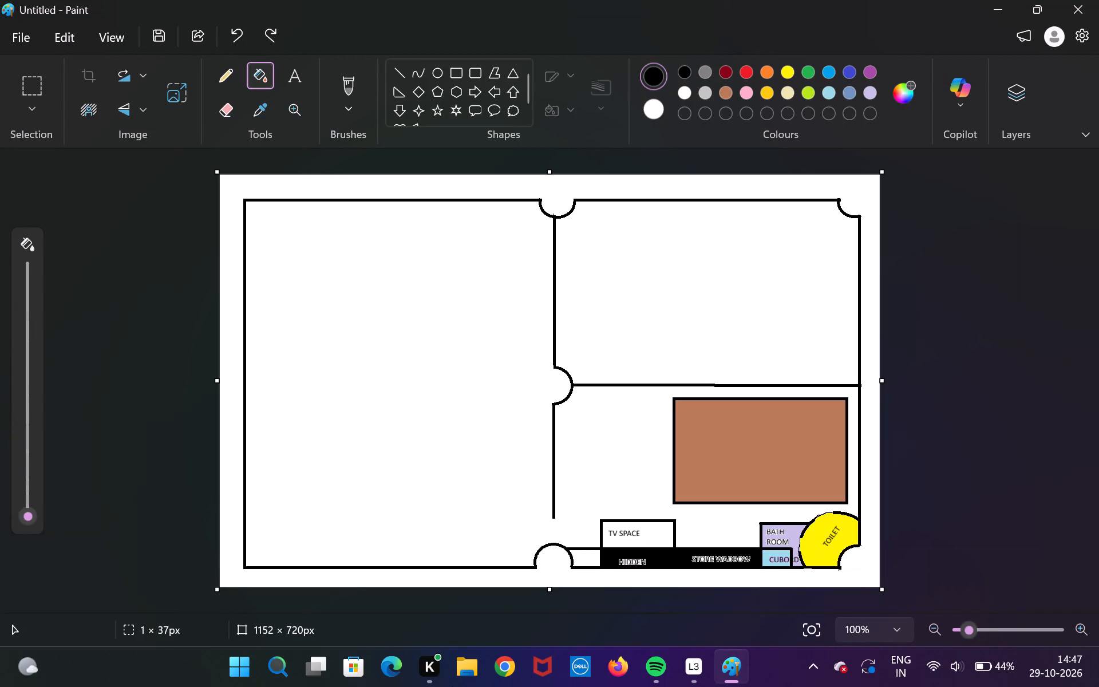
{"action": "key", "text": "ctrl+z"}
{"action": "key", "text": "ctrl+z"}
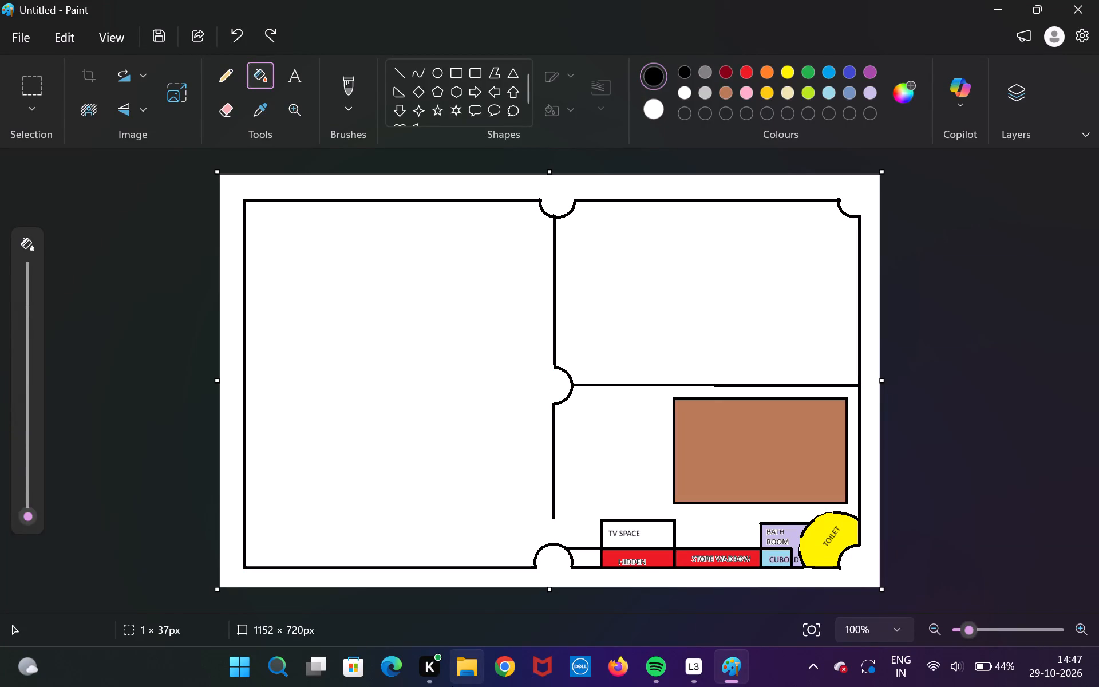
{"action": "key", "text": "ctrl+z"}
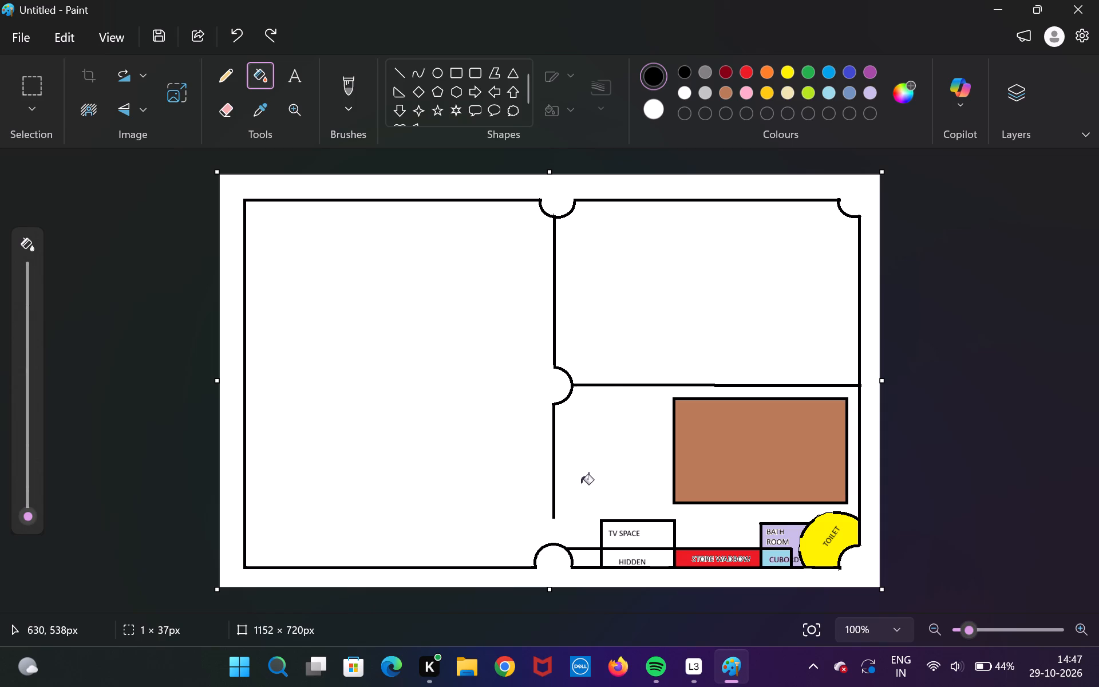
Fill the TV SPACE rectangle with grey.
{"action": "left_click", "coordinate": [708, 68]}
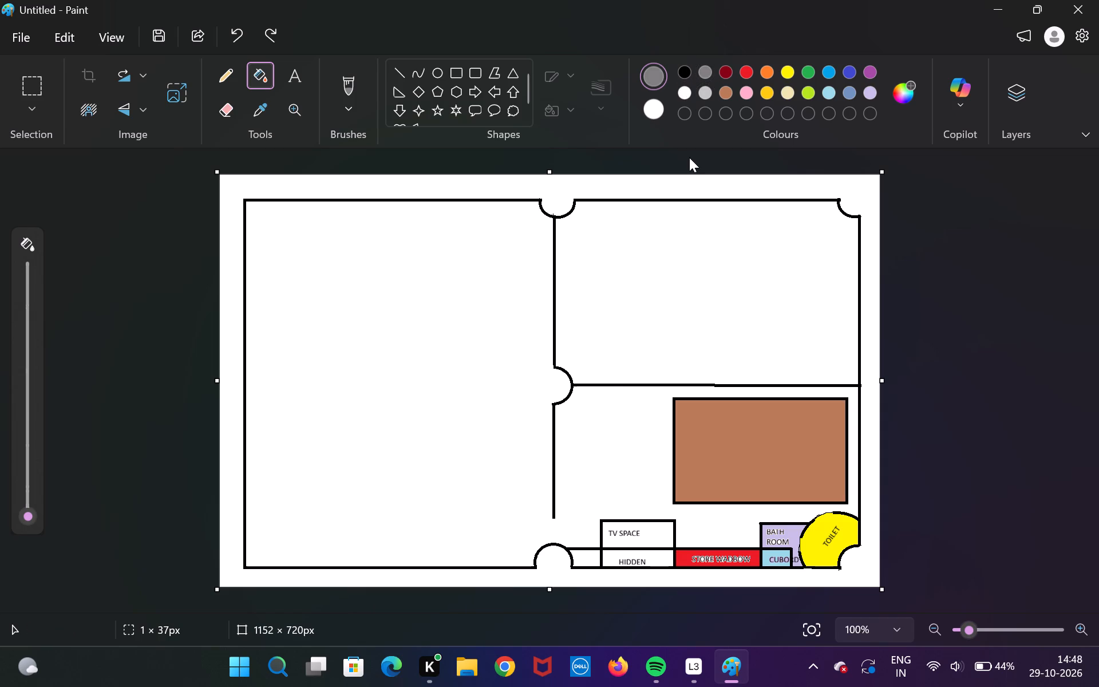
{"action": "left_click", "coordinate": [271, 77]}
{"action": "left_click", "coordinate": [646, 540]}
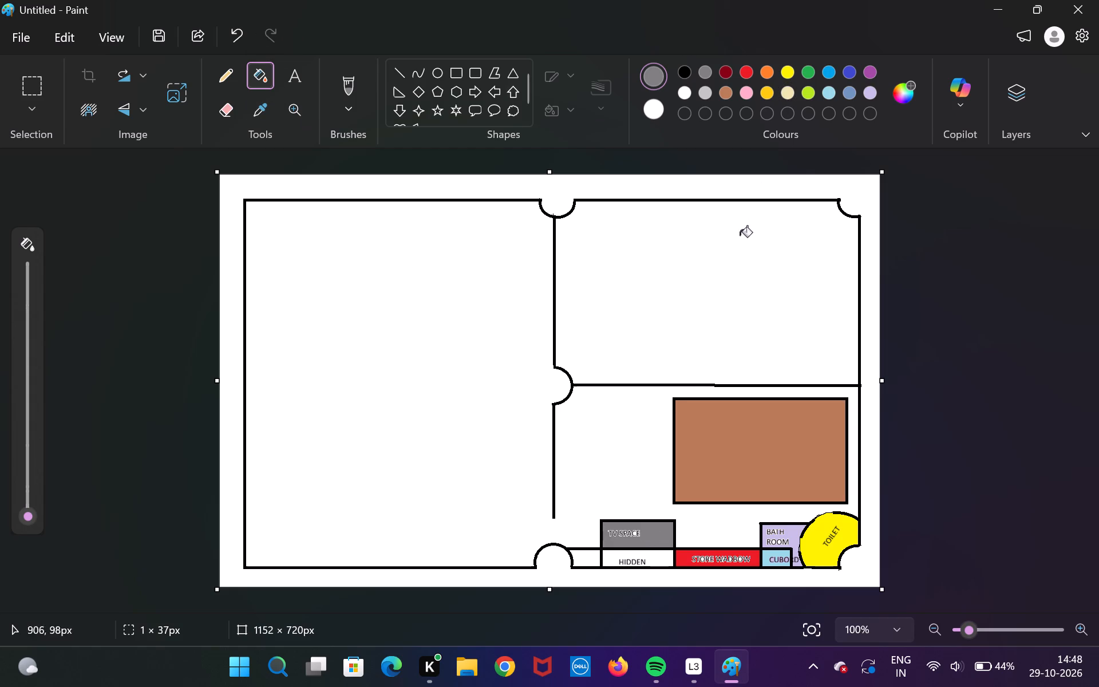
Fill the HIDDEN strip and the small section between it and the bottom wall's arc with gold.
{"action": "left_click", "coordinate": [766, 92]}
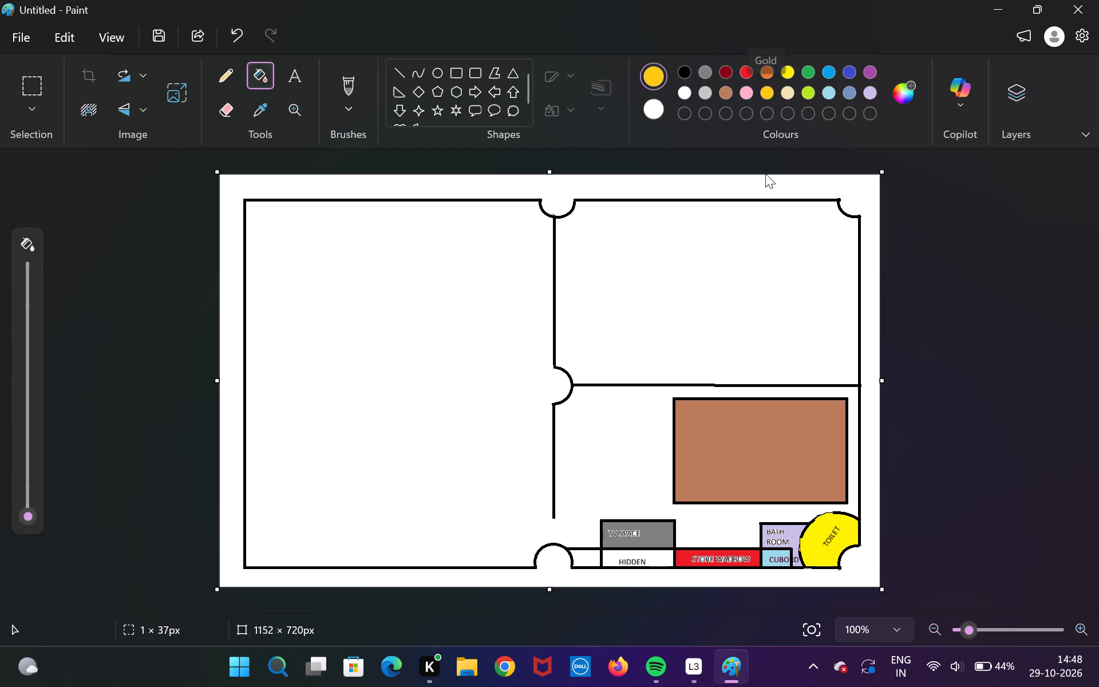
{"action": "left_click", "coordinate": [664, 556]}
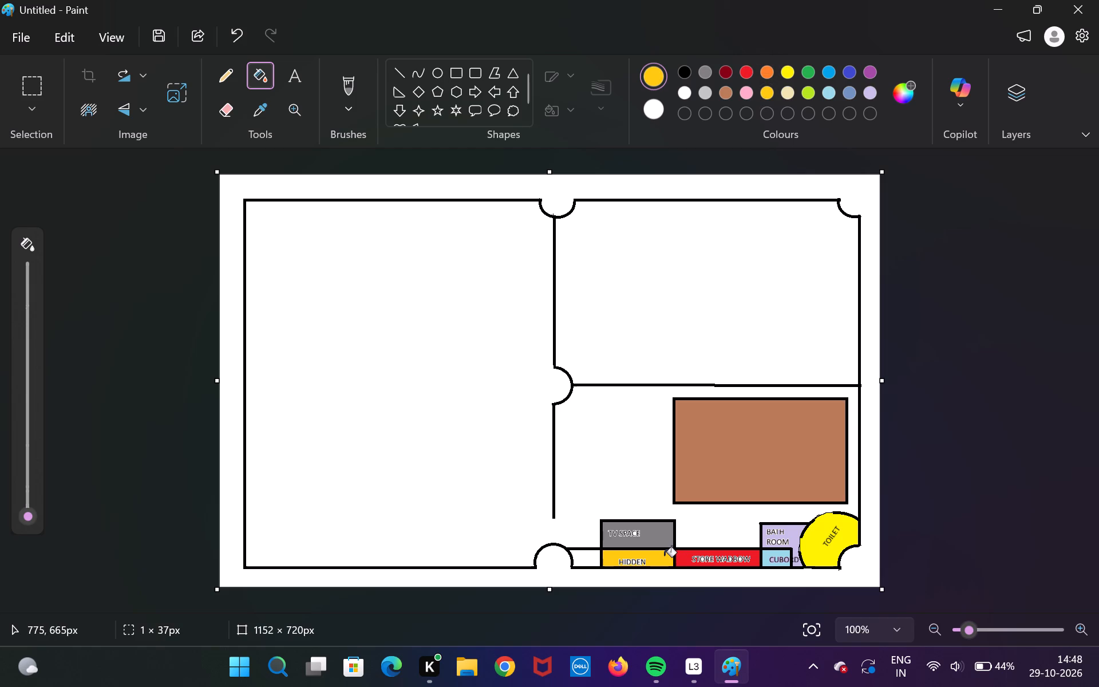
{"action": "left_click", "coordinate": [582, 556]}
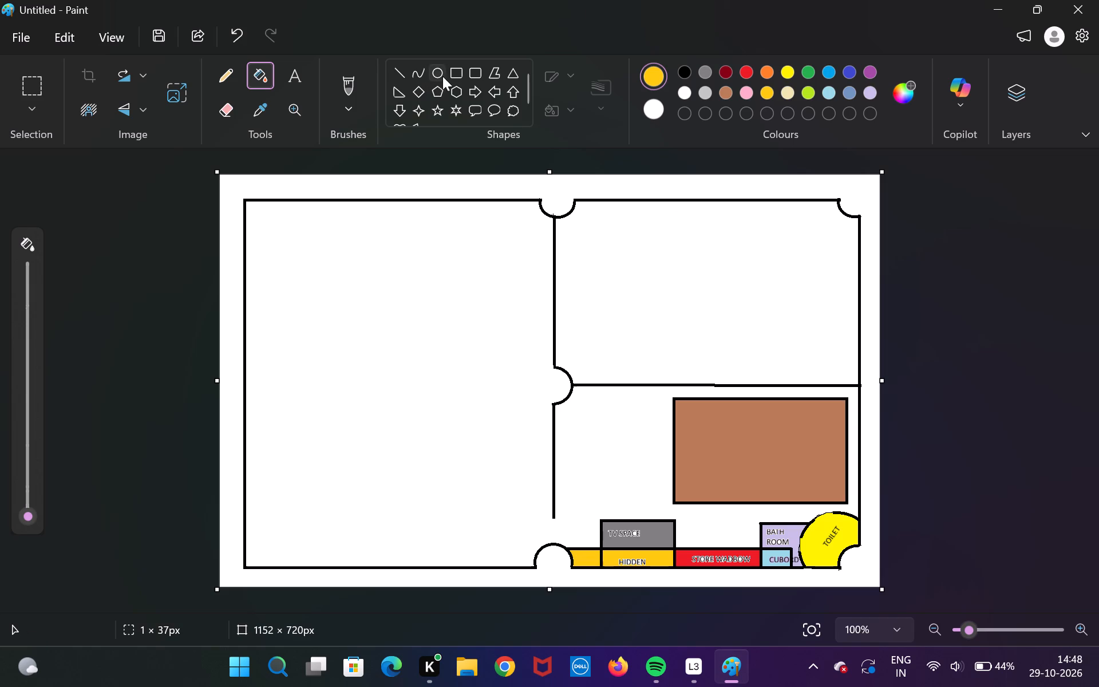
Draw a gold-outlined rounded rectangle about 149 × 63 px below the horizontal dividing wall, beside the brown rectangle.
{"action": "left_click", "coordinate": [477, 77]}
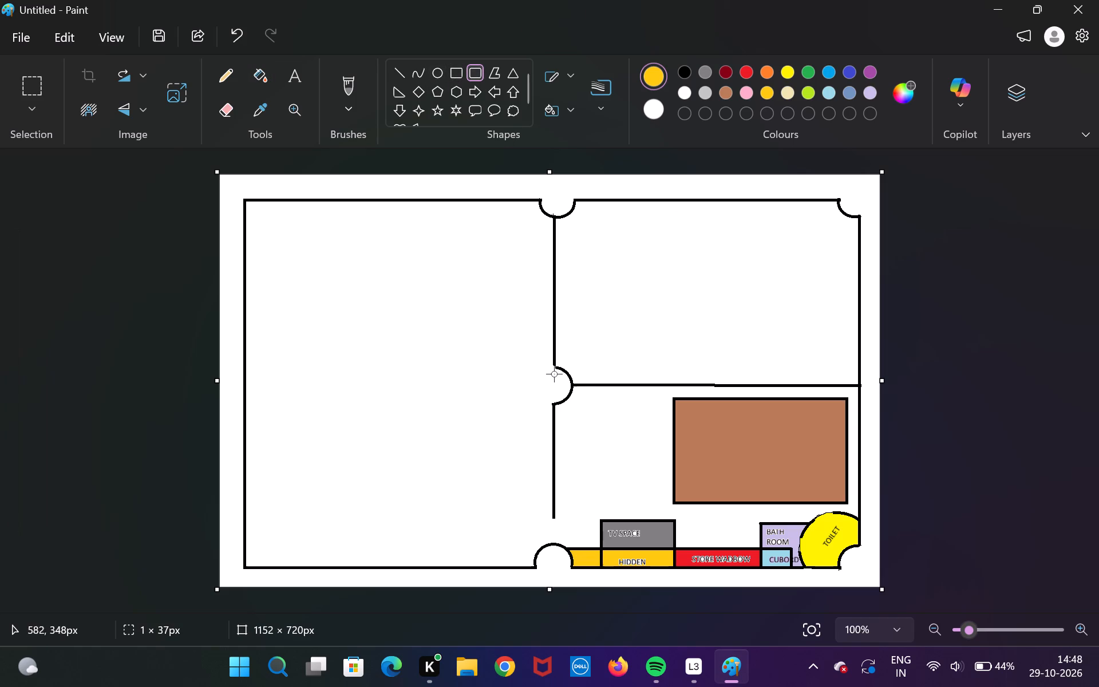
{"action": "left_click_drag", "start_coordinate": [577, 404], "coordinate": [646, 427]}
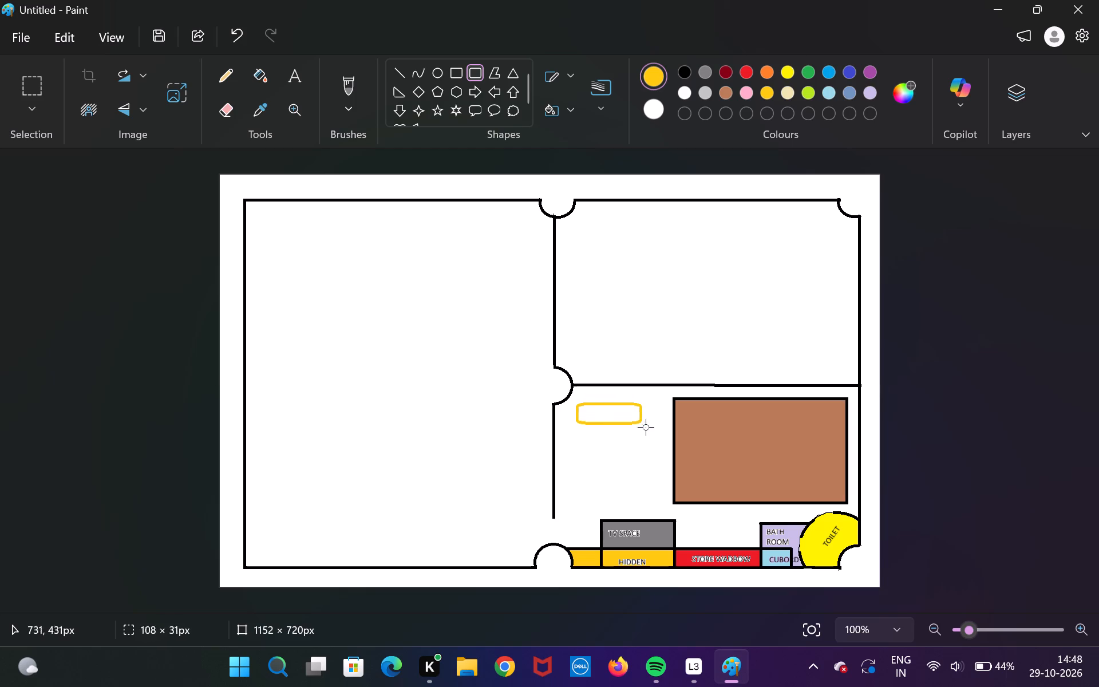
{"action": "left_click_drag", "start_coordinate": [646, 427], "coordinate": [662, 431]}
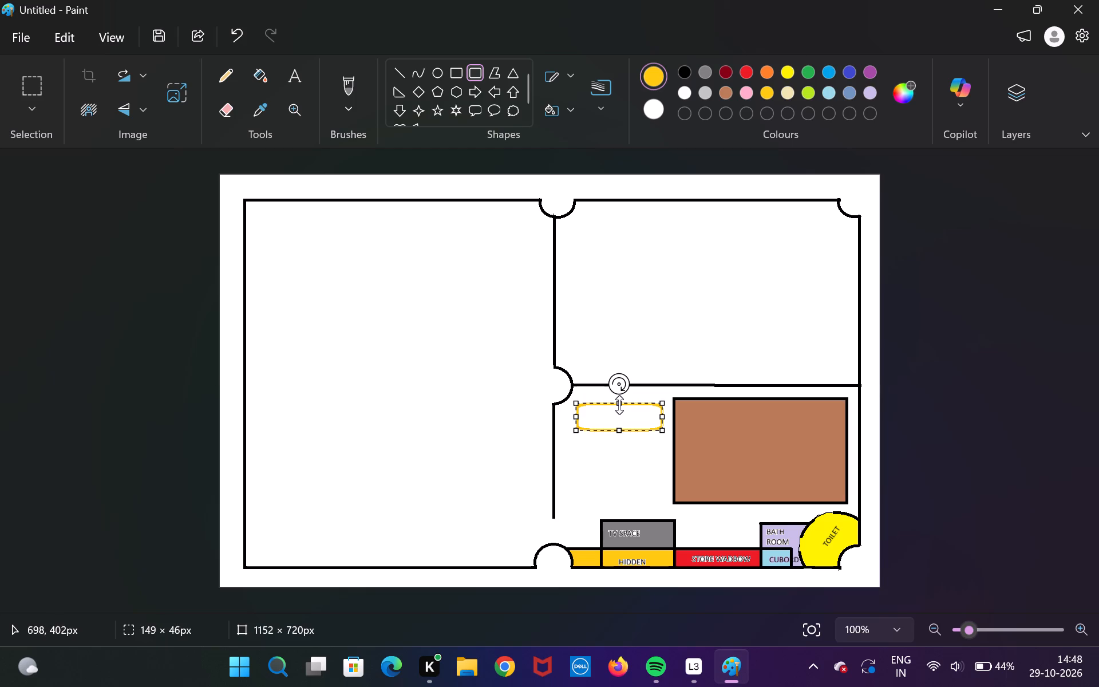
{"action": "left_click_drag", "start_coordinate": [619, 405], "coordinate": [619, 394]}
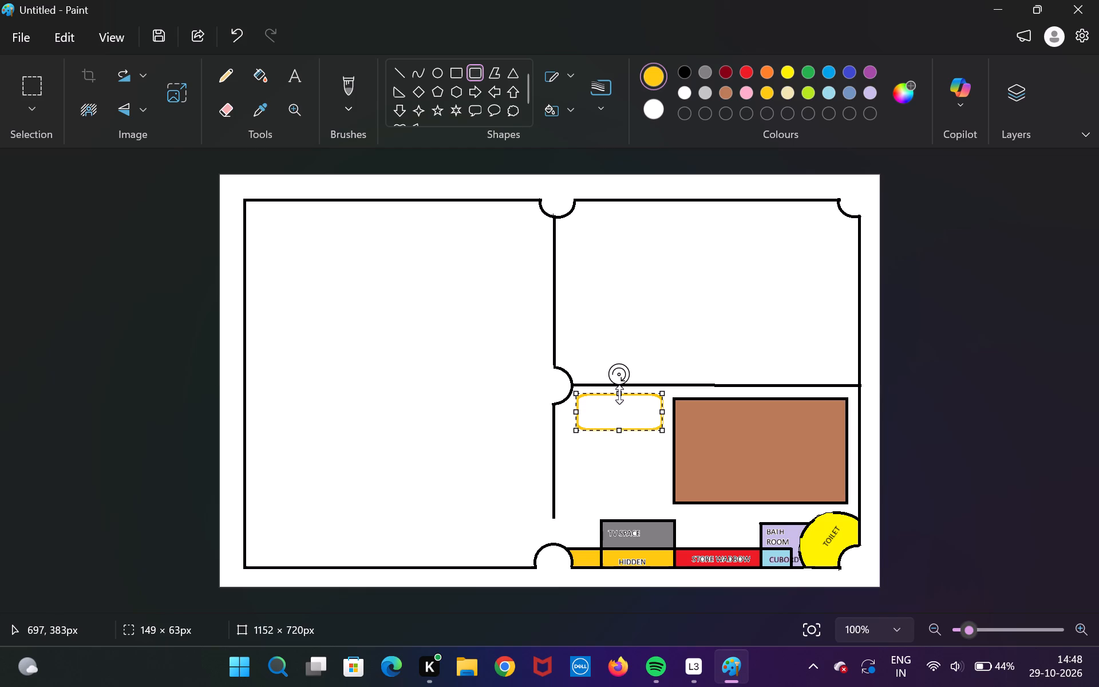
{"action": "left_click", "coordinate": [609, 413]}
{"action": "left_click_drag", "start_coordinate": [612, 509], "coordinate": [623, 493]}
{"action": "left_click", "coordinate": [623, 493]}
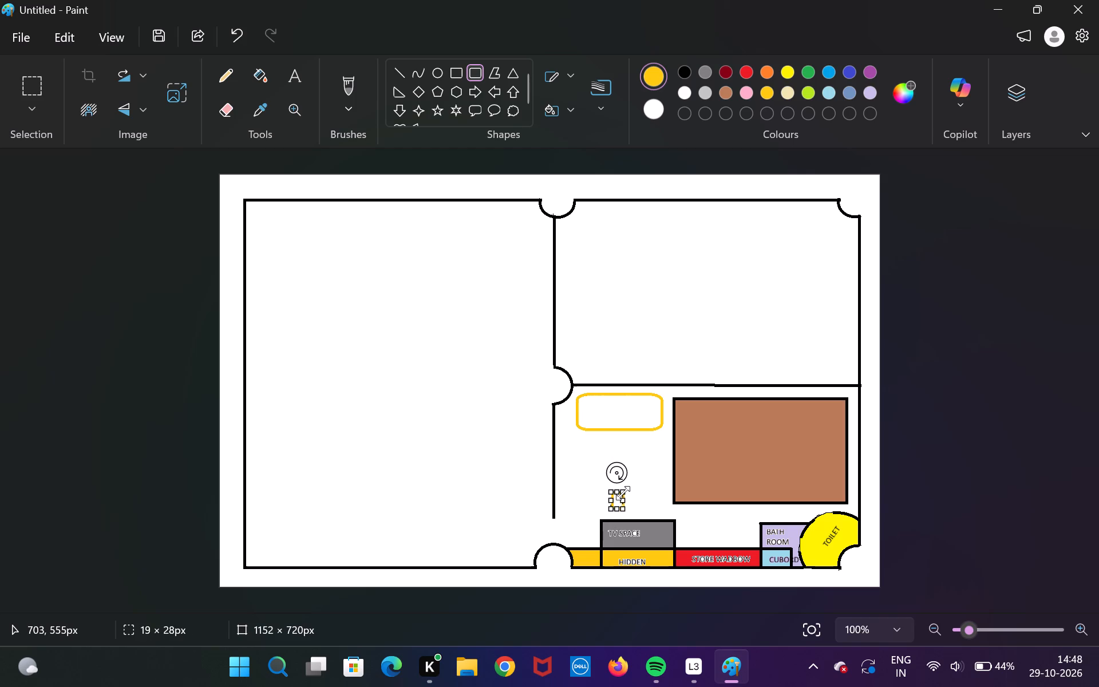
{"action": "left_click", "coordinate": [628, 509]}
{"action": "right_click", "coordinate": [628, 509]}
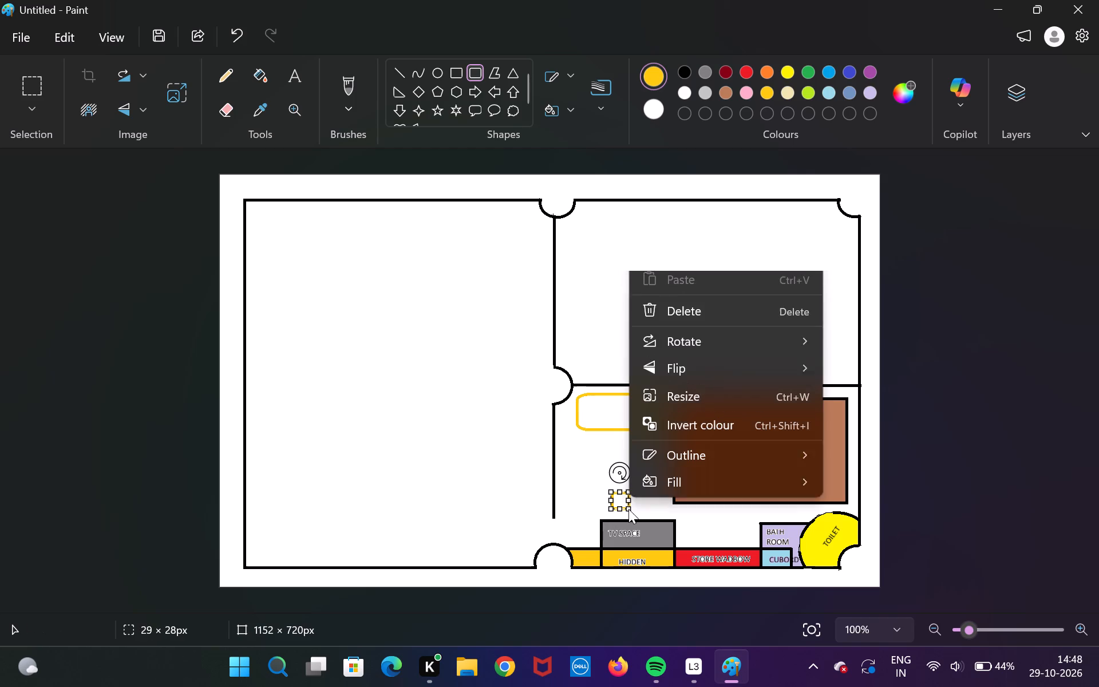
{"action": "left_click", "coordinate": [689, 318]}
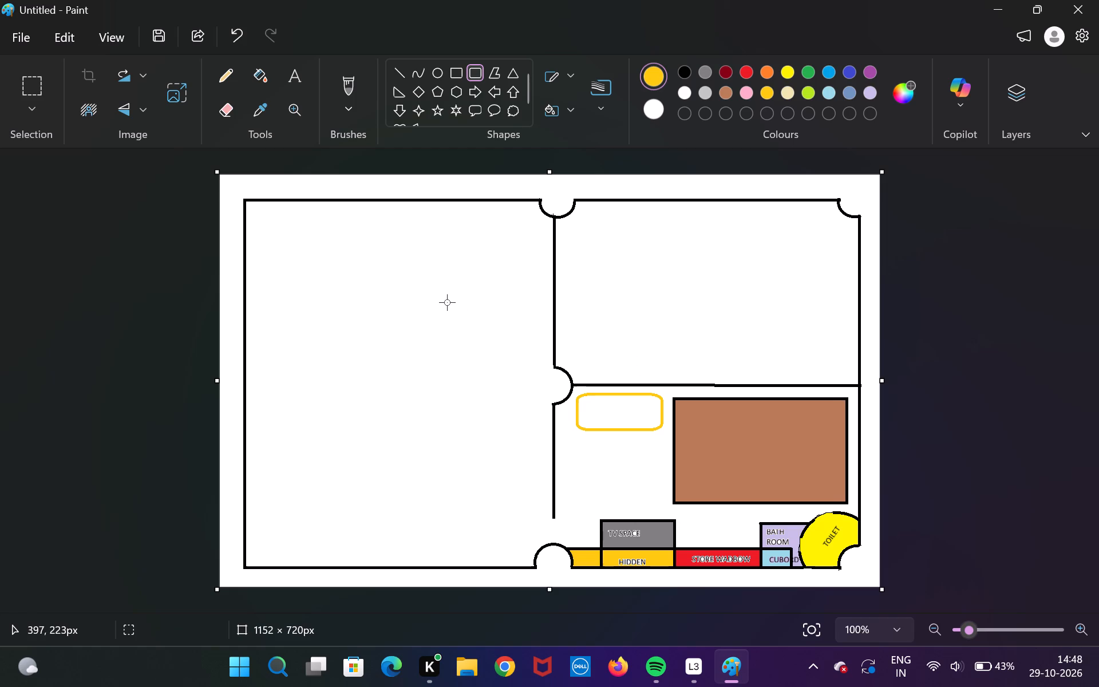
Start drawing a square-cornered rectangle.
{"action": "left_click", "coordinate": [454, 72]}
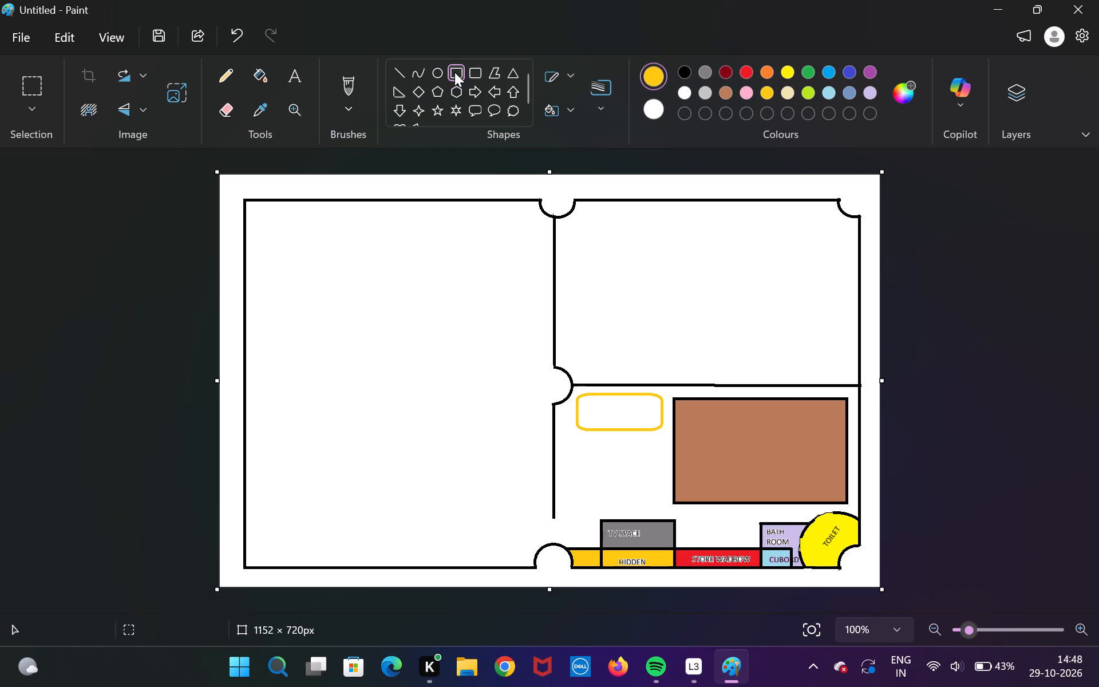
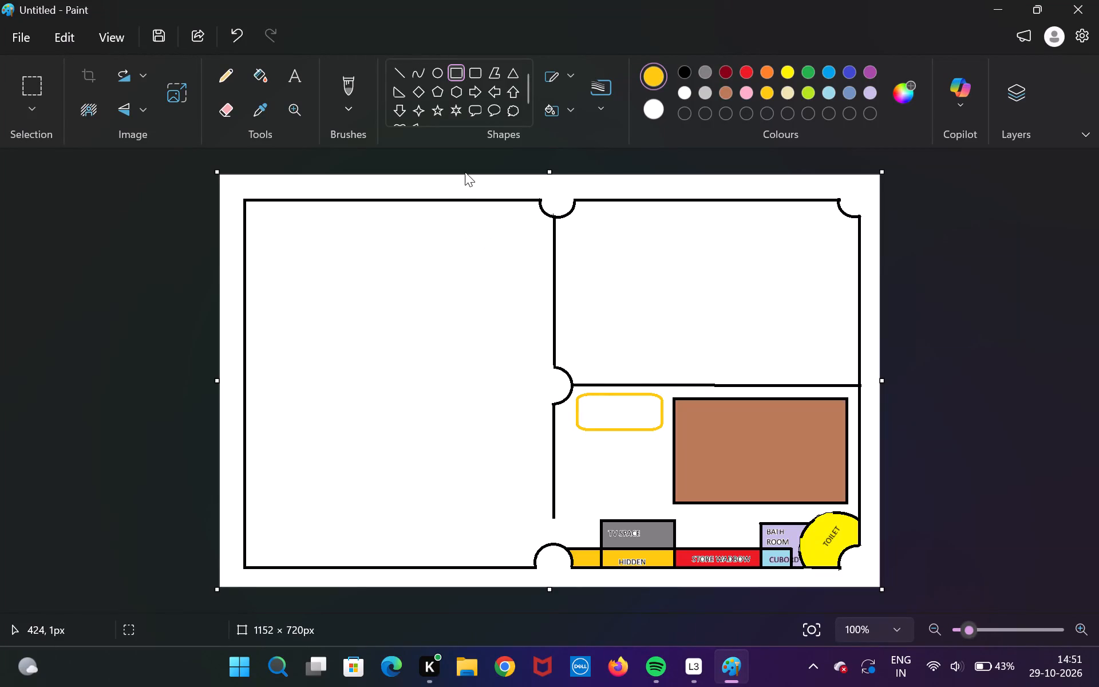
Close the gap in the vertical dividing wall just above the bottom wall's arc with a thin gold pencil line.
{"action": "left_click", "coordinate": [219, 76]}
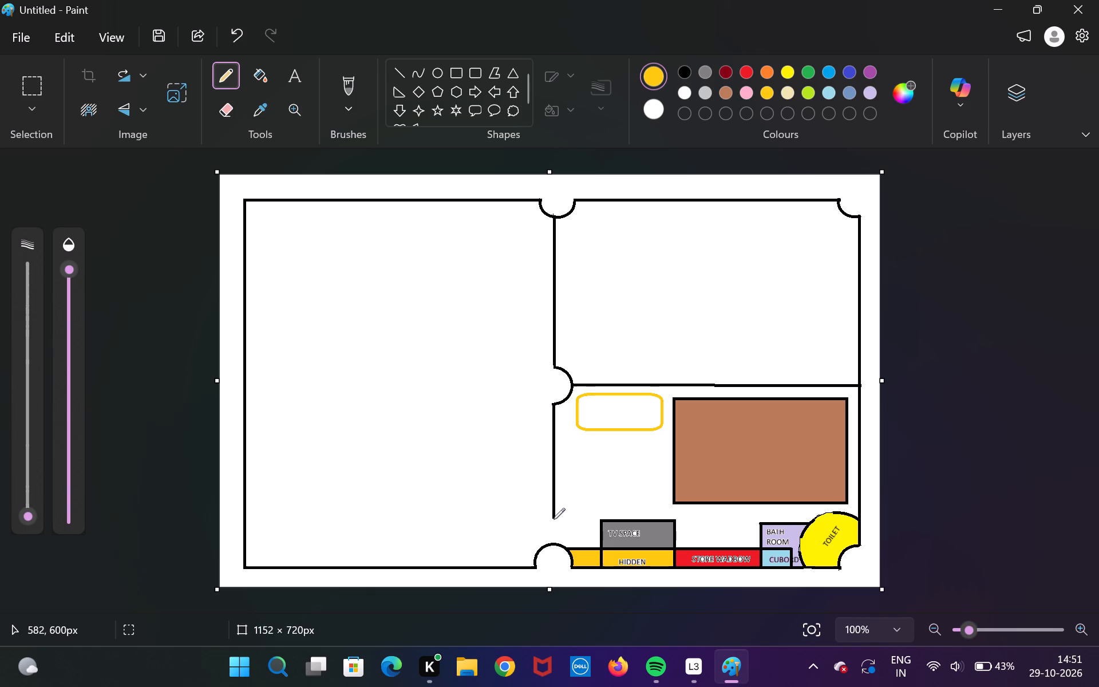
{"action": "left_click_drag", "start_coordinate": [554, 519], "coordinate": [553, 546]}
{"action": "left_click", "coordinate": [568, 527]}
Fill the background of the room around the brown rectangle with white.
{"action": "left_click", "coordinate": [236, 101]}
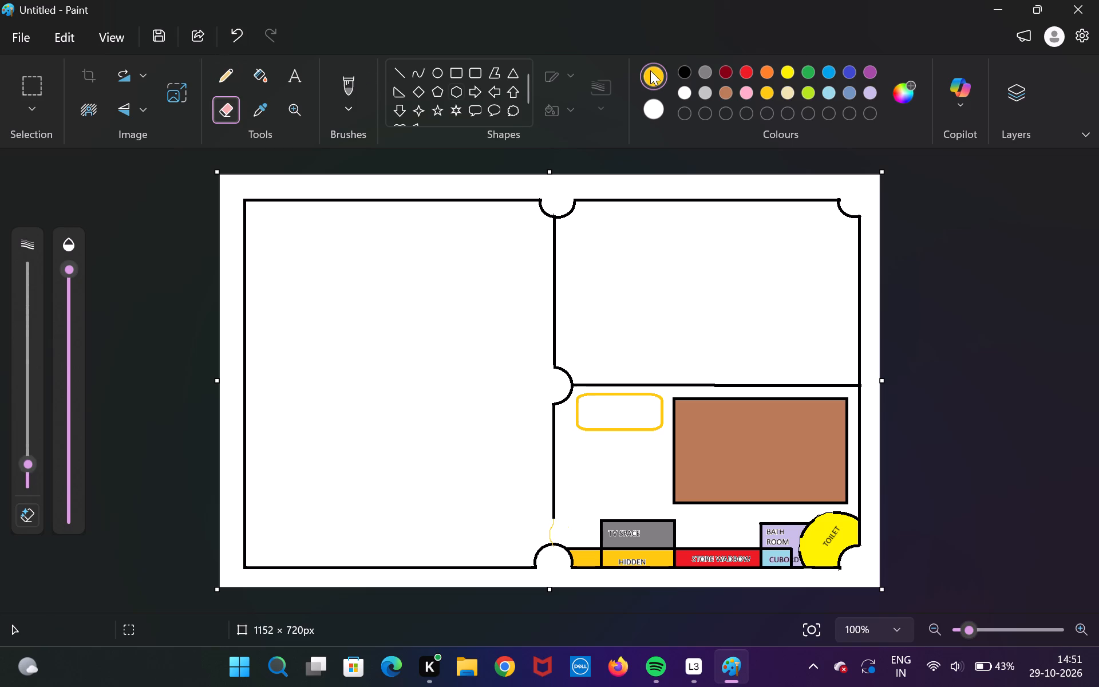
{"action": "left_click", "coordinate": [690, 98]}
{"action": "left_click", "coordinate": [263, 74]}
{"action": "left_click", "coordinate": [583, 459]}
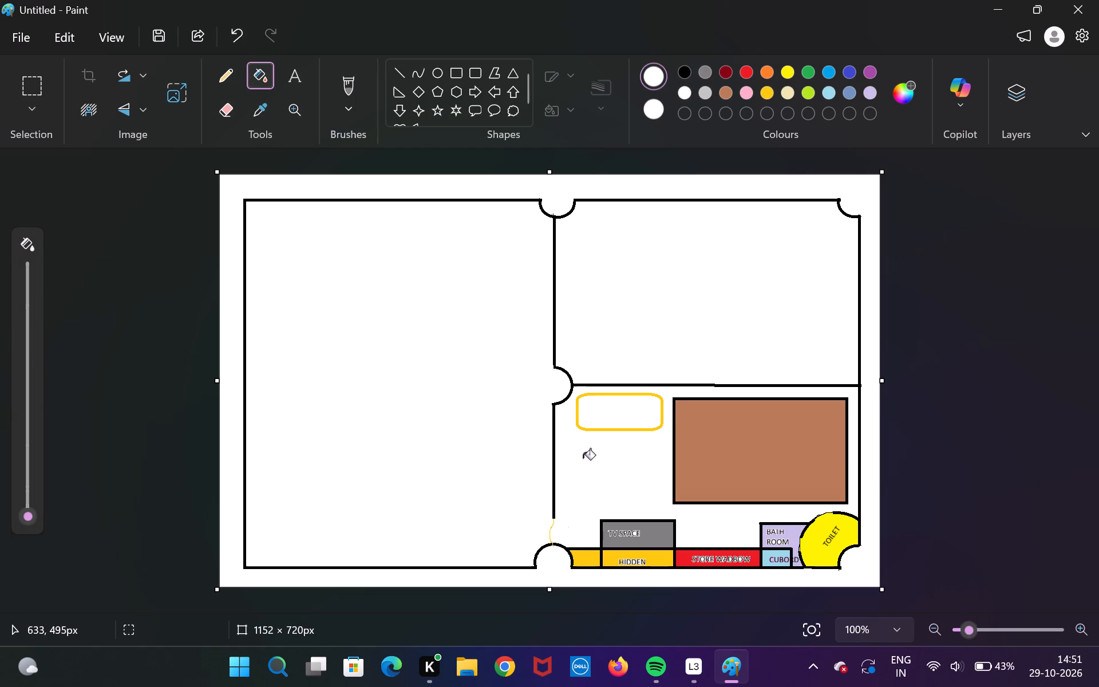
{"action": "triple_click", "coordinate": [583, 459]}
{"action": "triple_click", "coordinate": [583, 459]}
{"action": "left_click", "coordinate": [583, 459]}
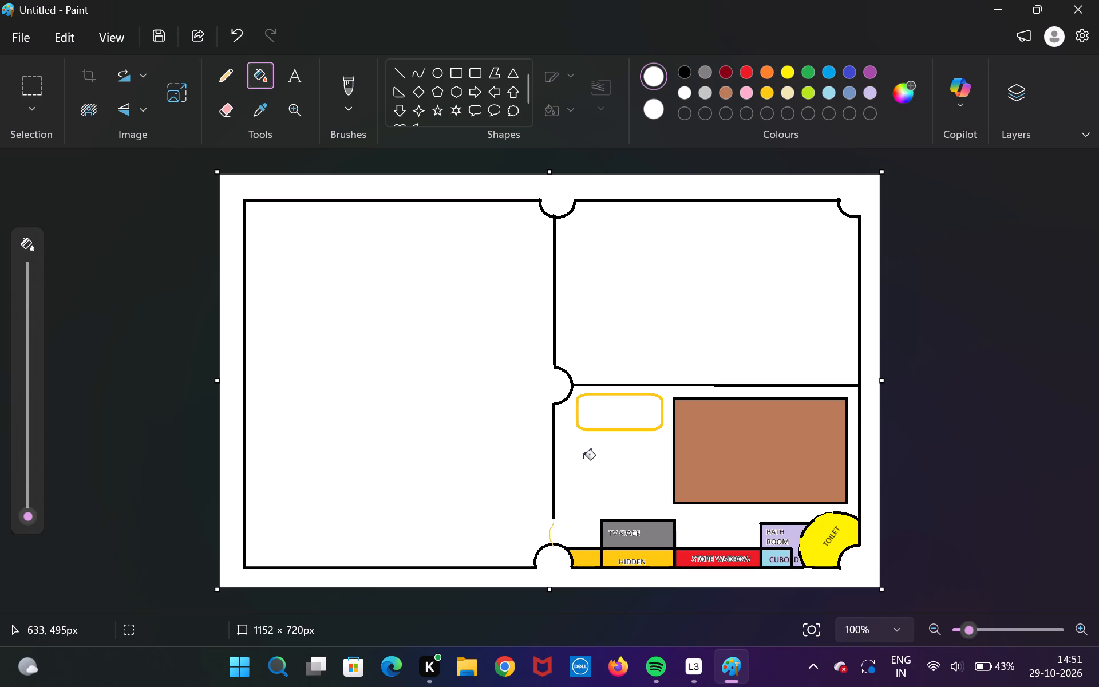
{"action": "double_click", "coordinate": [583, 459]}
Fill the background of the room around the brown rectangle with pink.
{"action": "left_click", "coordinate": [744, 90]}
{"action": "left_click", "coordinate": [613, 460]}
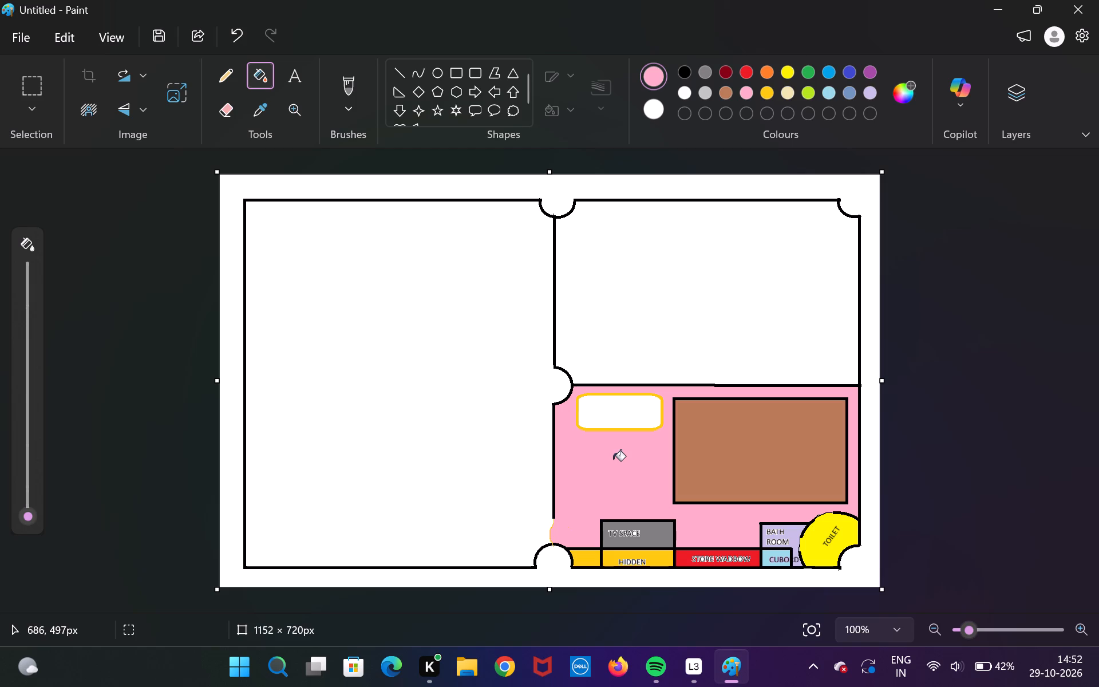
Draw a pink-outlined rectangle about 420 × 285 px in the upper-left corner of the large left room.
{"action": "left_click", "coordinate": [227, 70]}
{"action": "left_click", "coordinate": [397, 73]}
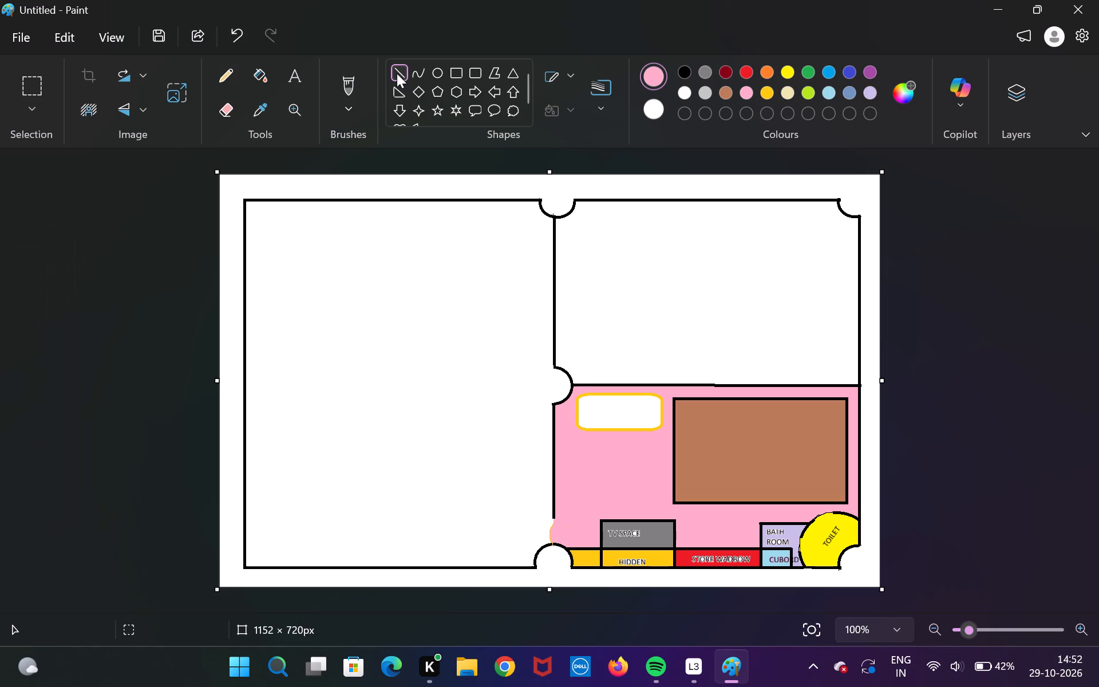
{"action": "left_click", "coordinate": [450, 71]}
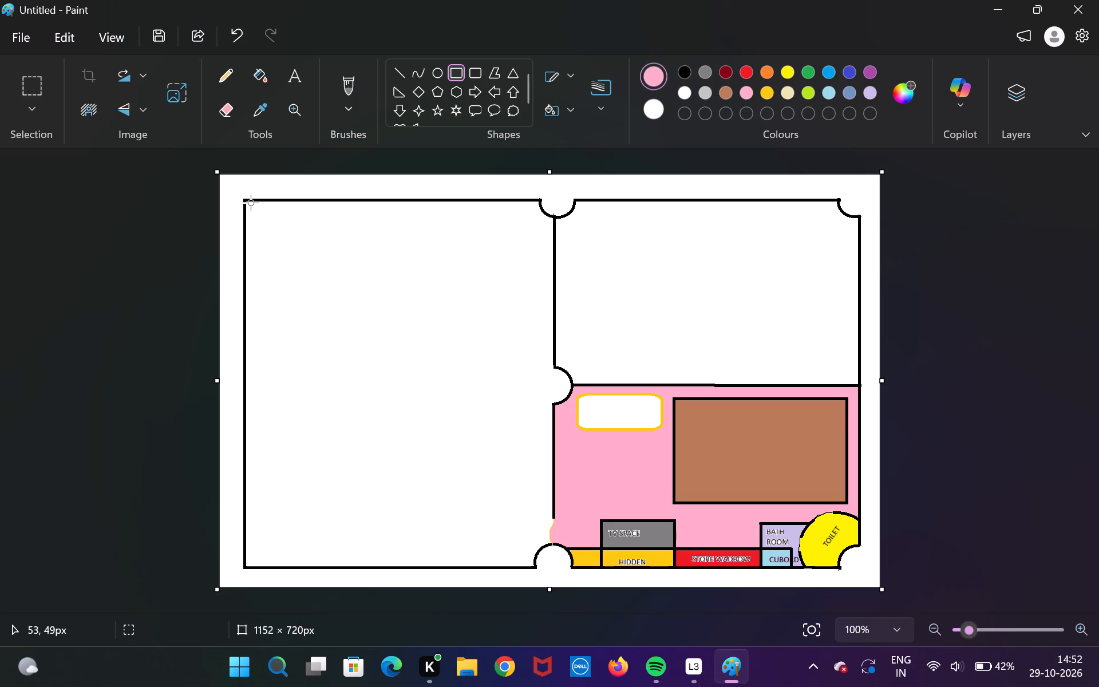
{"action": "left_click_drag", "start_coordinate": [252, 203], "coordinate": [448, 291]}
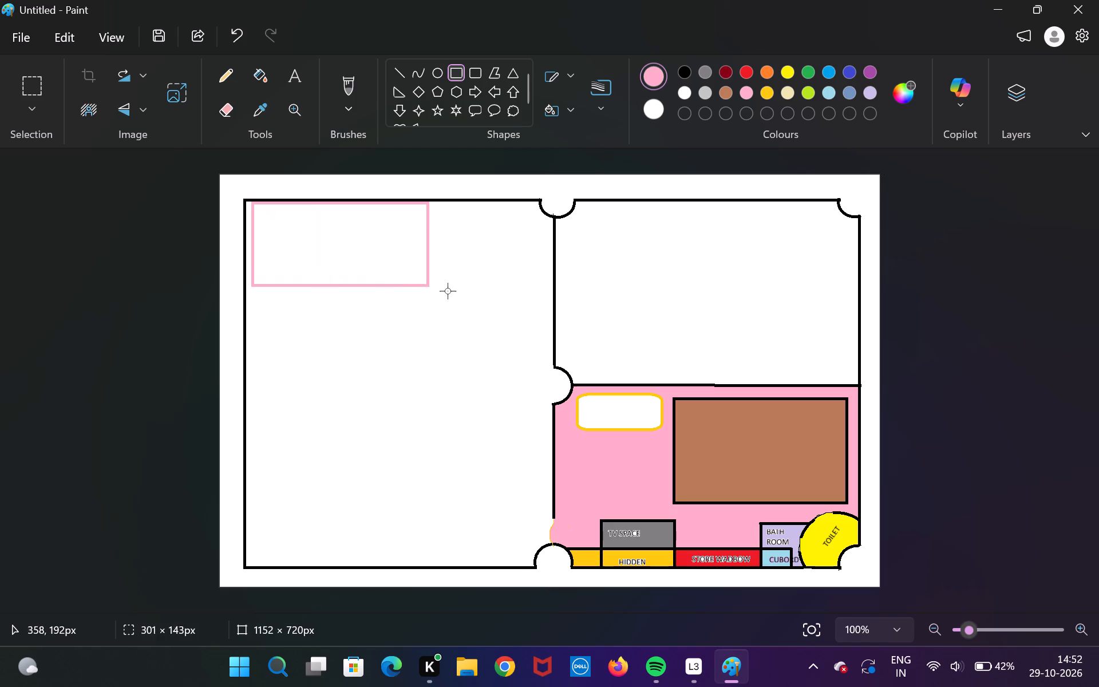
{"action": "left_click_drag", "start_coordinate": [448, 291], "coordinate": [500, 350]}
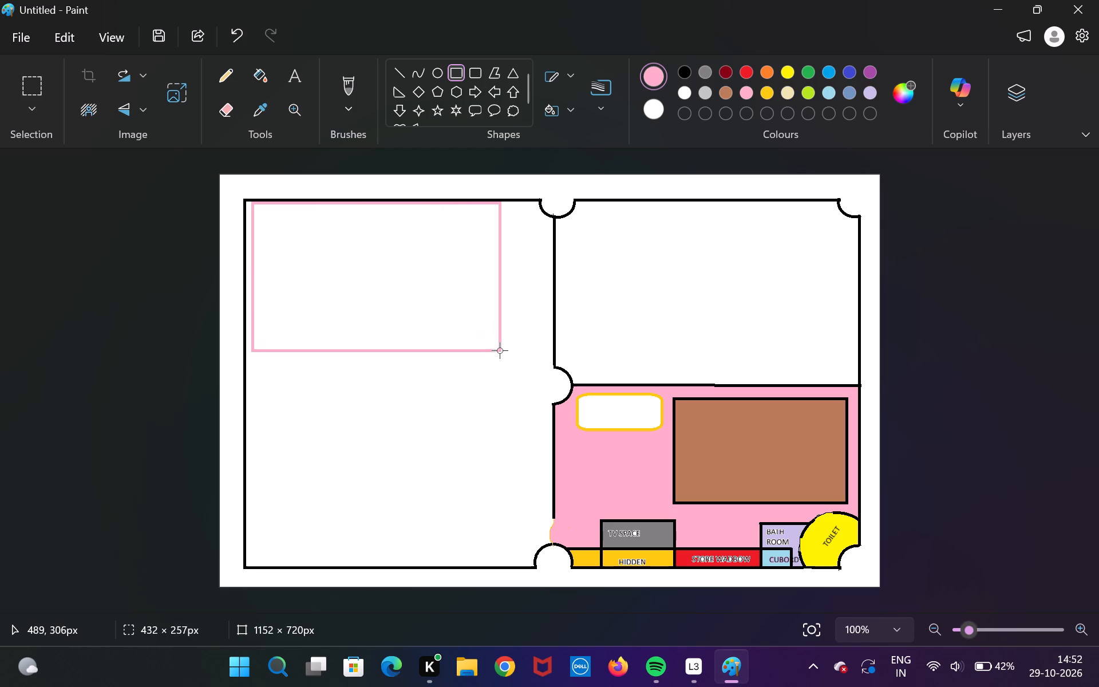
{"action": "left_click_drag", "start_coordinate": [500, 350], "coordinate": [494, 366]}
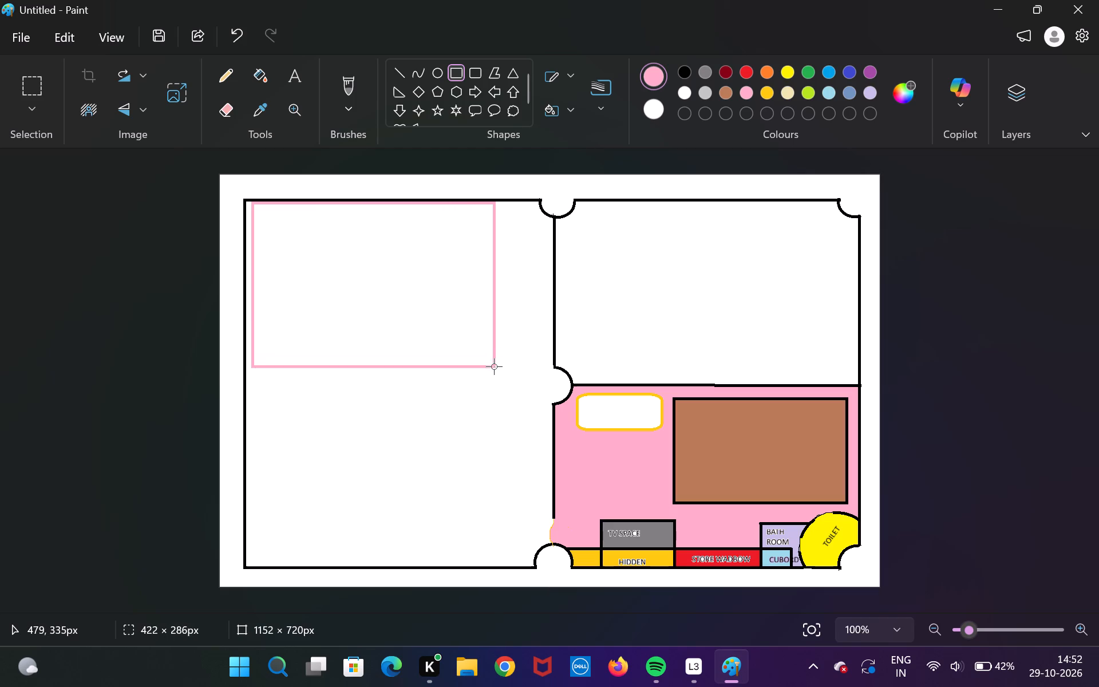
{"action": "left_click_drag", "start_coordinate": [494, 366], "coordinate": [493, 366]}
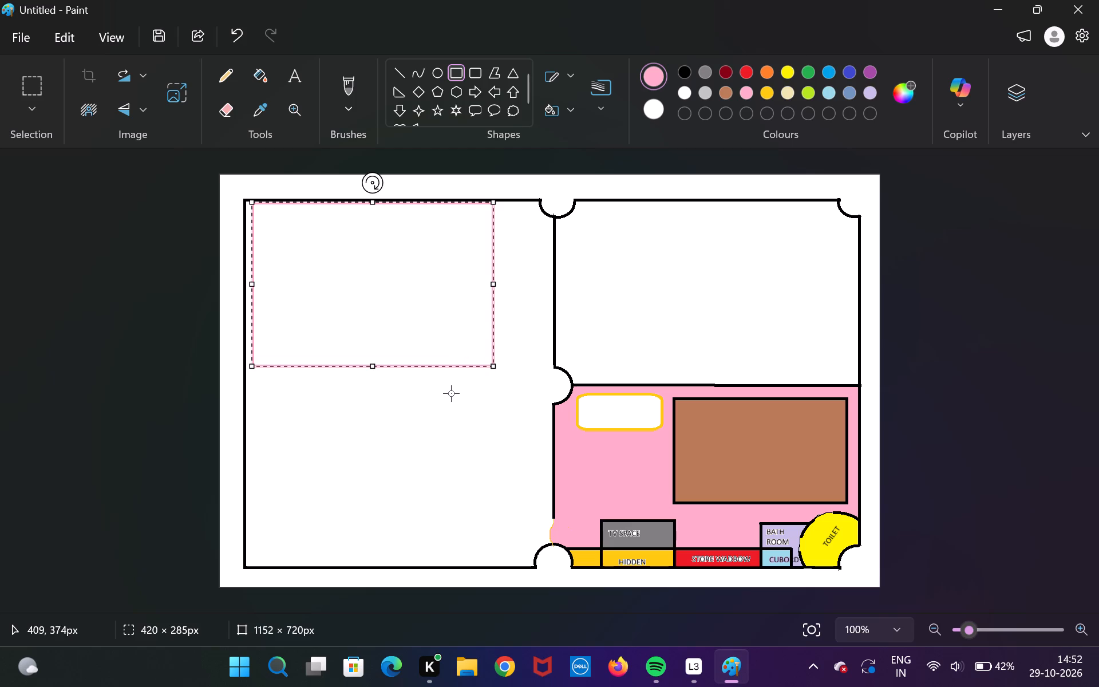
{"action": "left_click", "coordinate": [451, 393]}
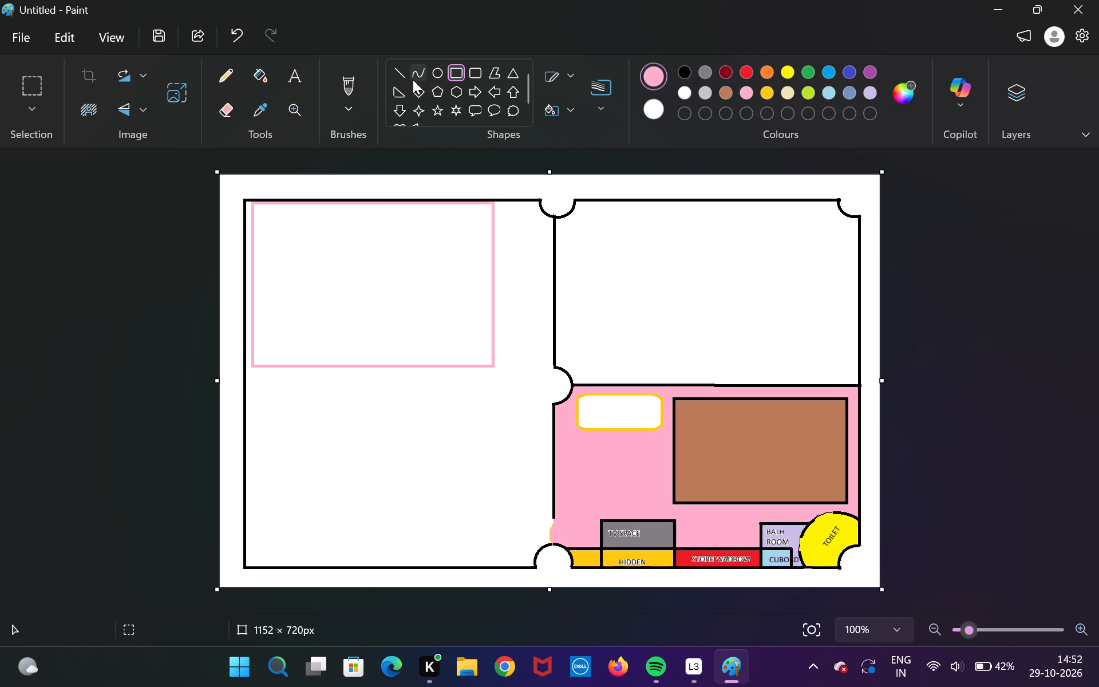
Draw a pink-outlined upright rectangle about 130 × 273 px inside the new rectangle, along its left edge.
{"action": "left_click", "coordinate": [458, 65]}
{"action": "left_click_drag", "start_coordinate": [258, 206], "coordinate": [267, 244]}
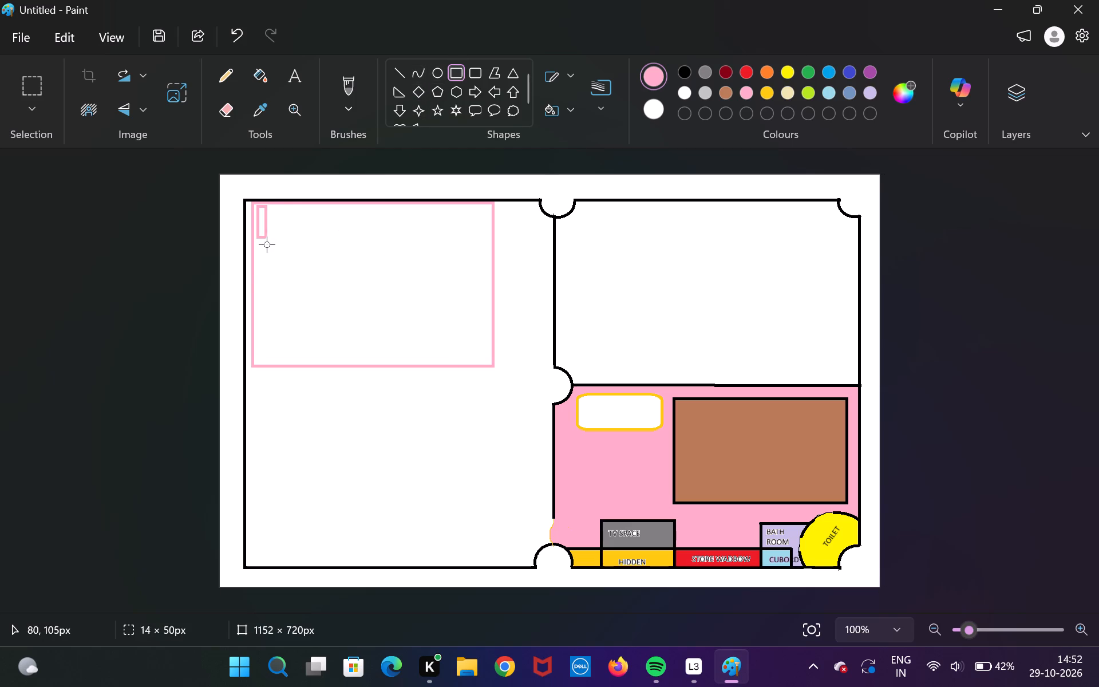
{"action": "left_click_drag", "start_coordinate": [267, 244], "coordinate": [303, 314]}
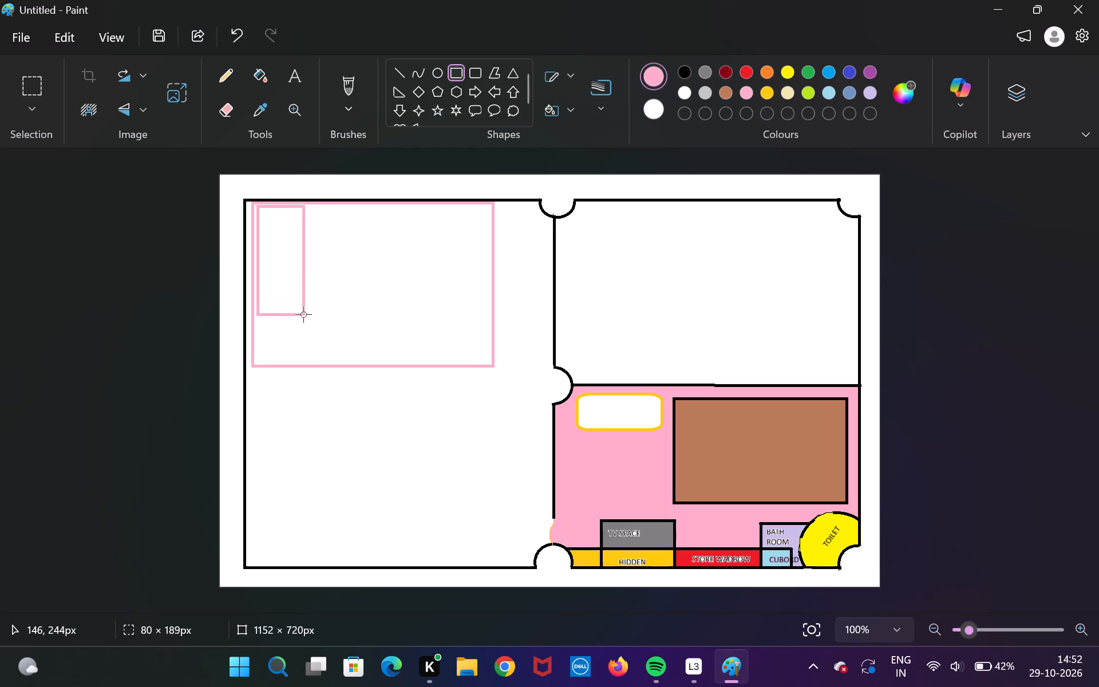
{"action": "left_click_drag", "start_coordinate": [303, 314], "coordinate": [331, 353]}
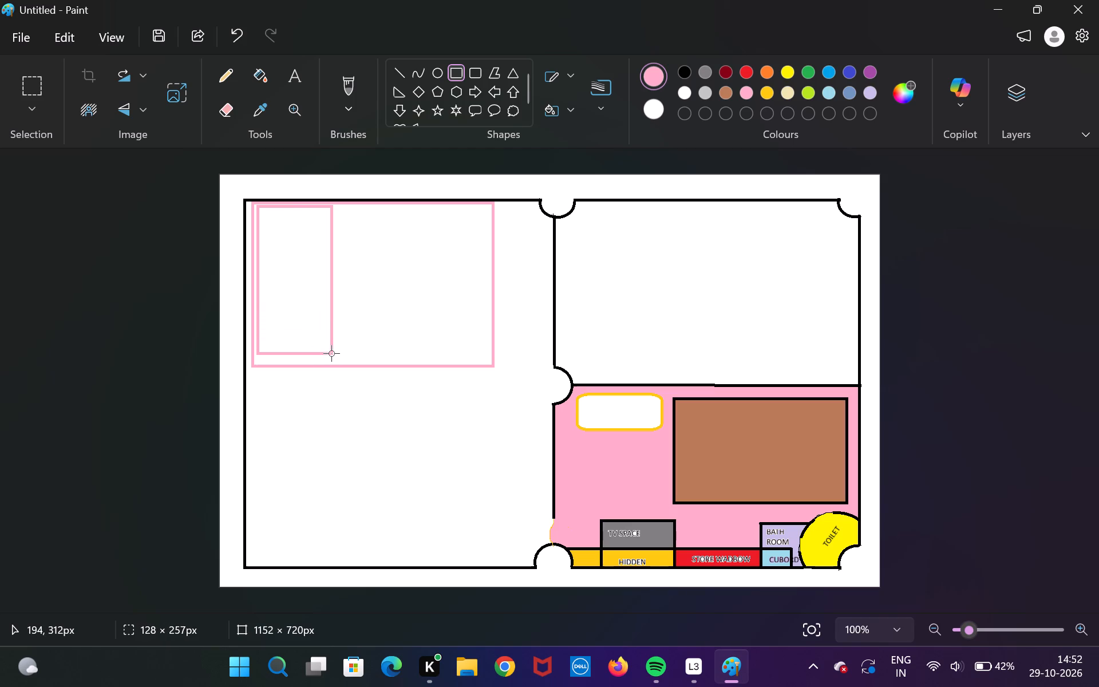
{"action": "left_click_drag", "start_coordinate": [331, 353], "coordinate": [333, 362]}
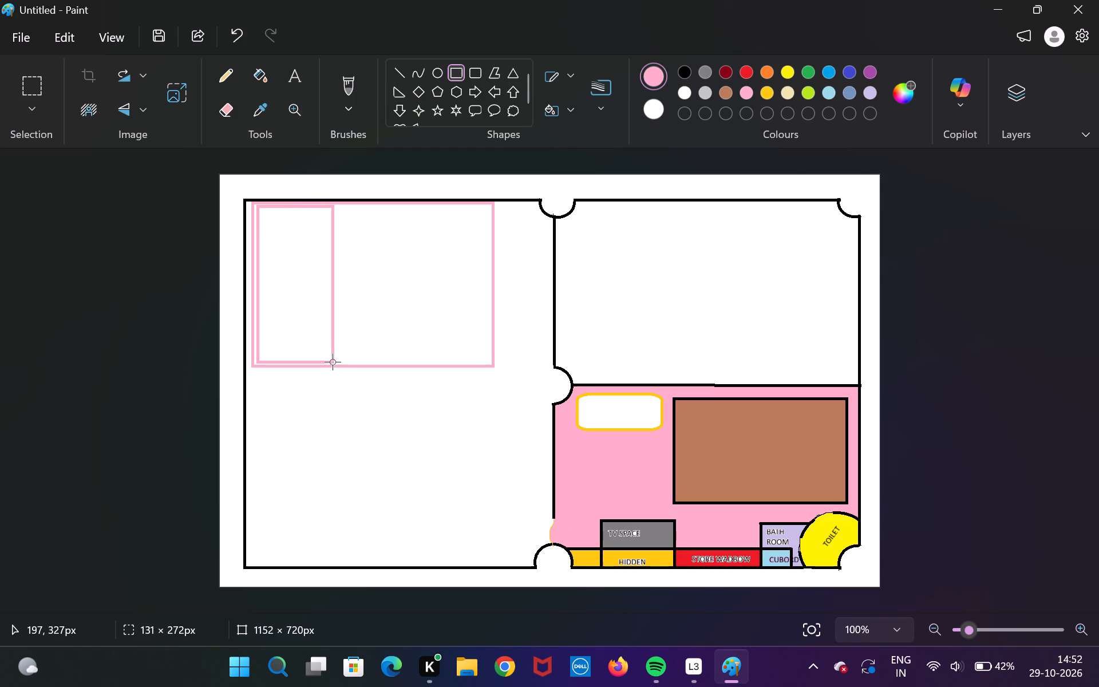
{"action": "left_click_drag", "start_coordinate": [333, 362], "coordinate": [332, 362]}
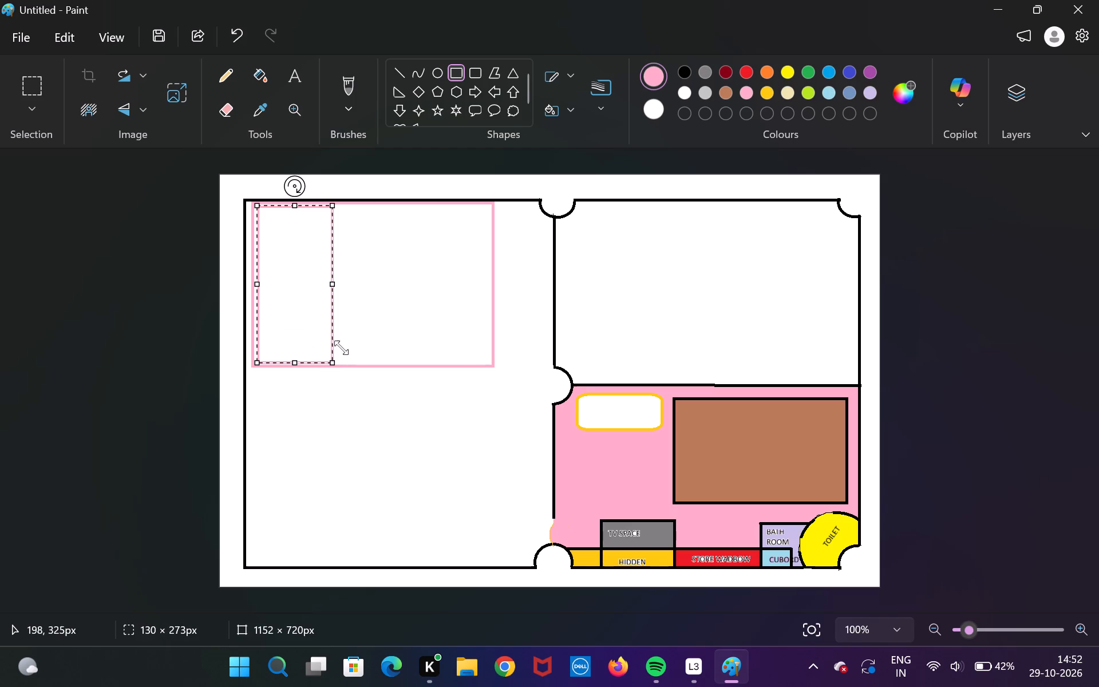
{"action": "left_click", "coordinate": [364, 332]}
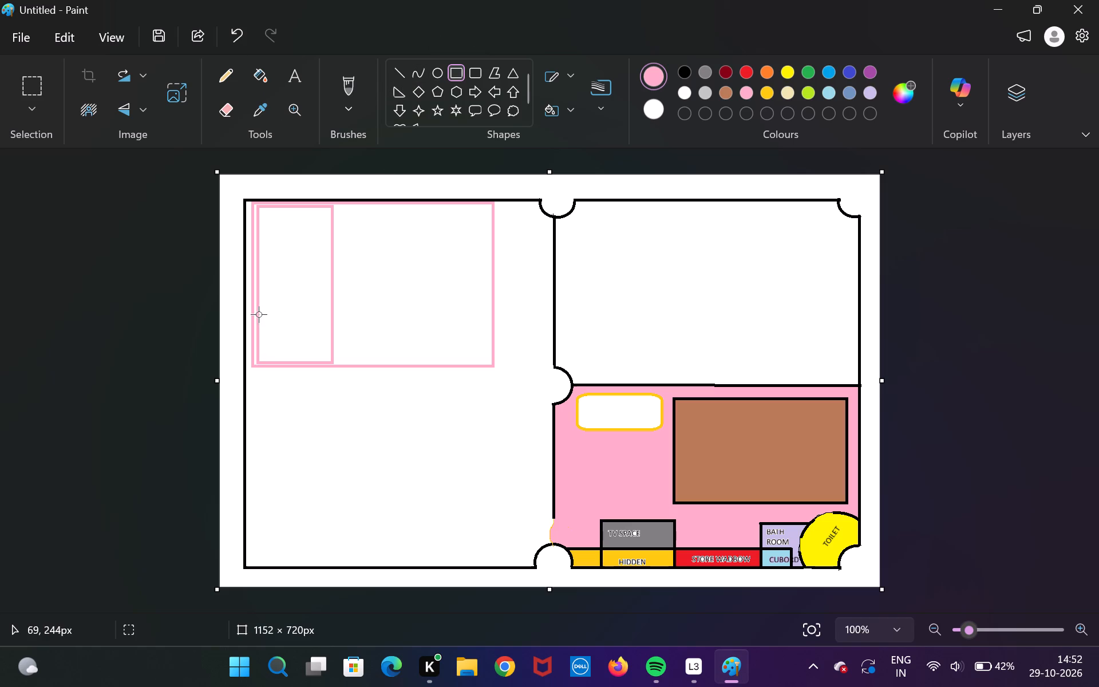
Draw a pink-outlined horizontal rectangle about 408 × 86 px along the large pink rectangle's bottom edge, overlapping the upright one.
{"action": "left_click_drag", "start_coordinate": [258, 314], "coordinate": [373, 362]}
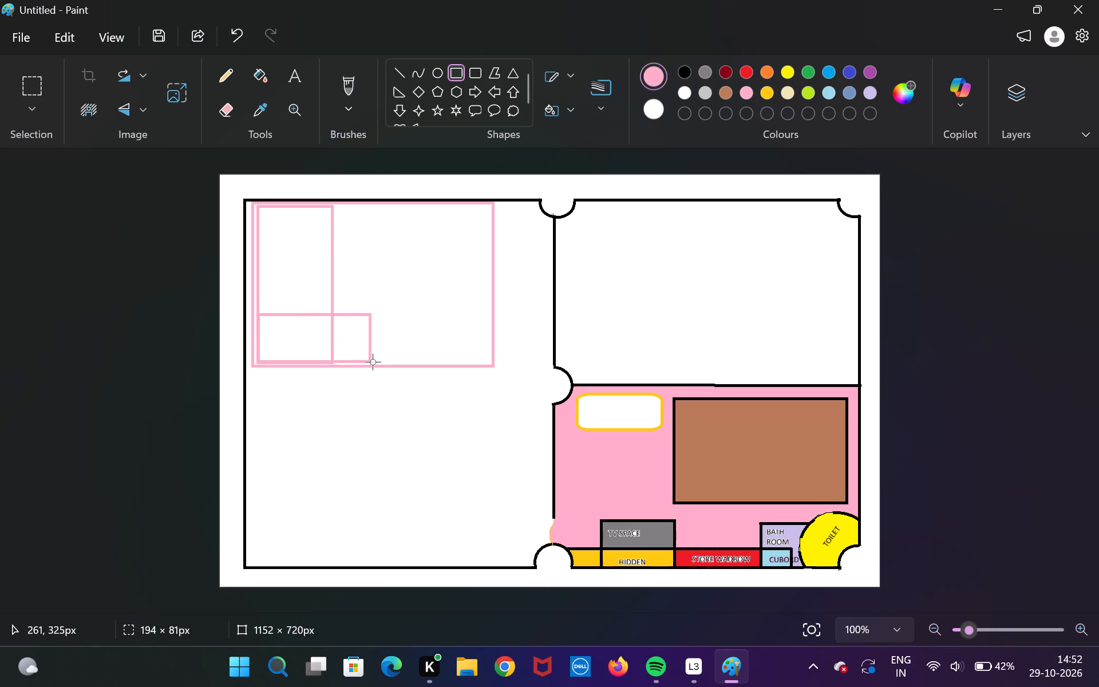
{"action": "left_click_drag", "start_coordinate": [373, 362], "coordinate": [469, 359]}
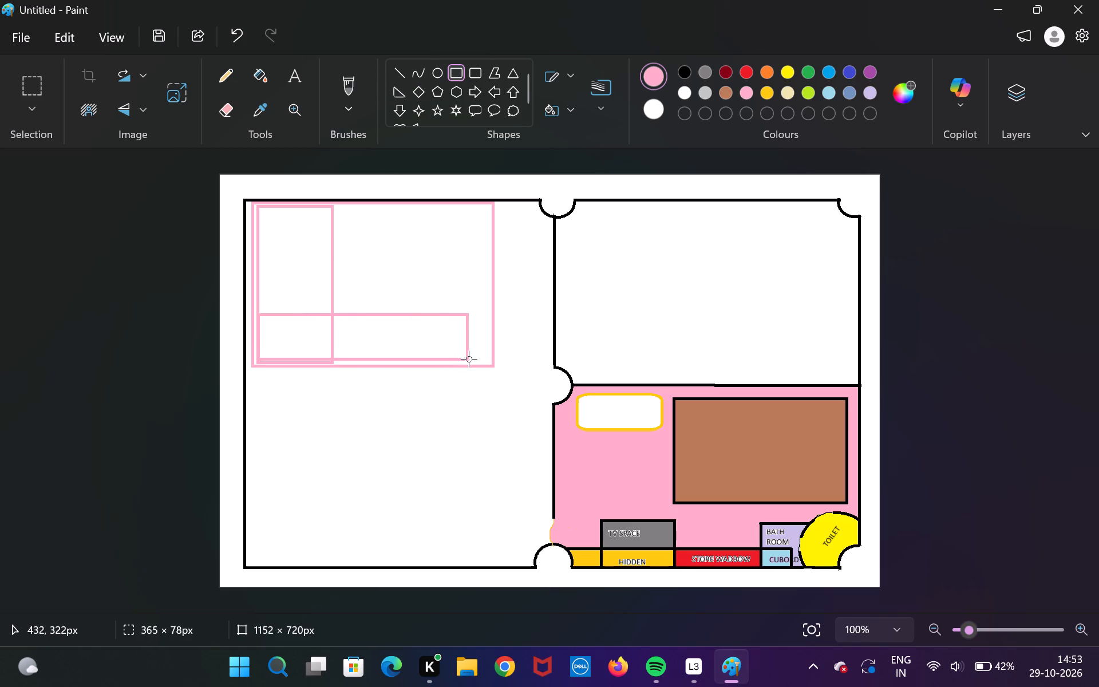
{"action": "left_click_drag", "start_coordinate": [469, 359], "coordinate": [488, 361]}
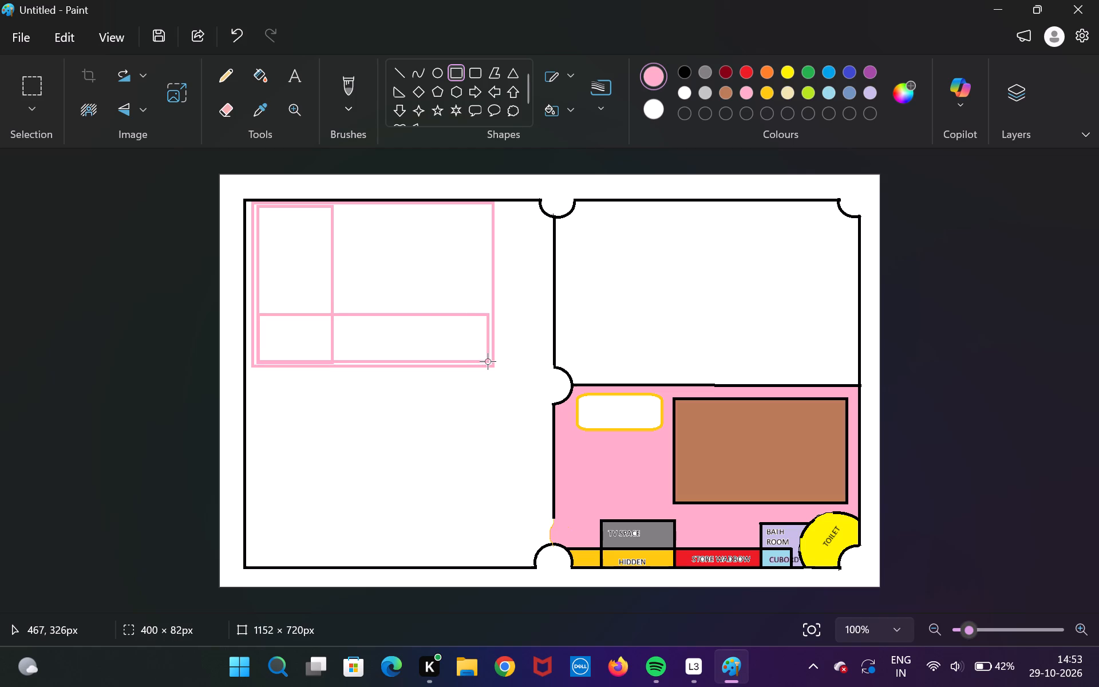
{"action": "left_click_drag", "start_coordinate": [488, 361], "coordinate": [489, 364]}
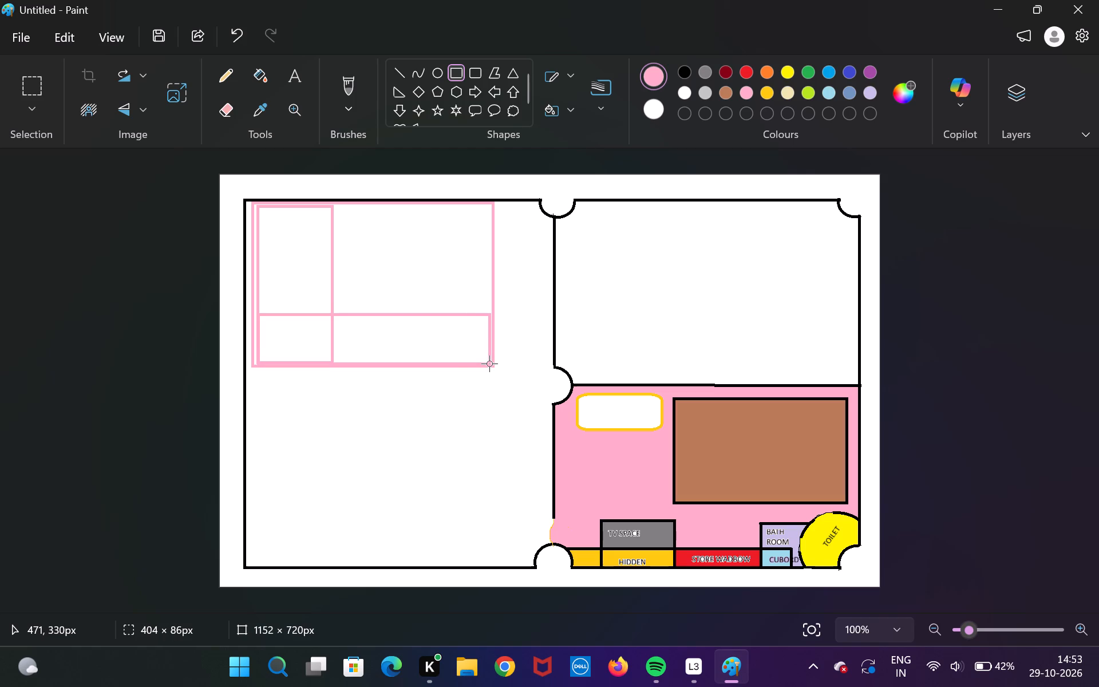
{"action": "left_click_drag", "start_coordinate": [489, 364], "coordinate": [492, 364]}
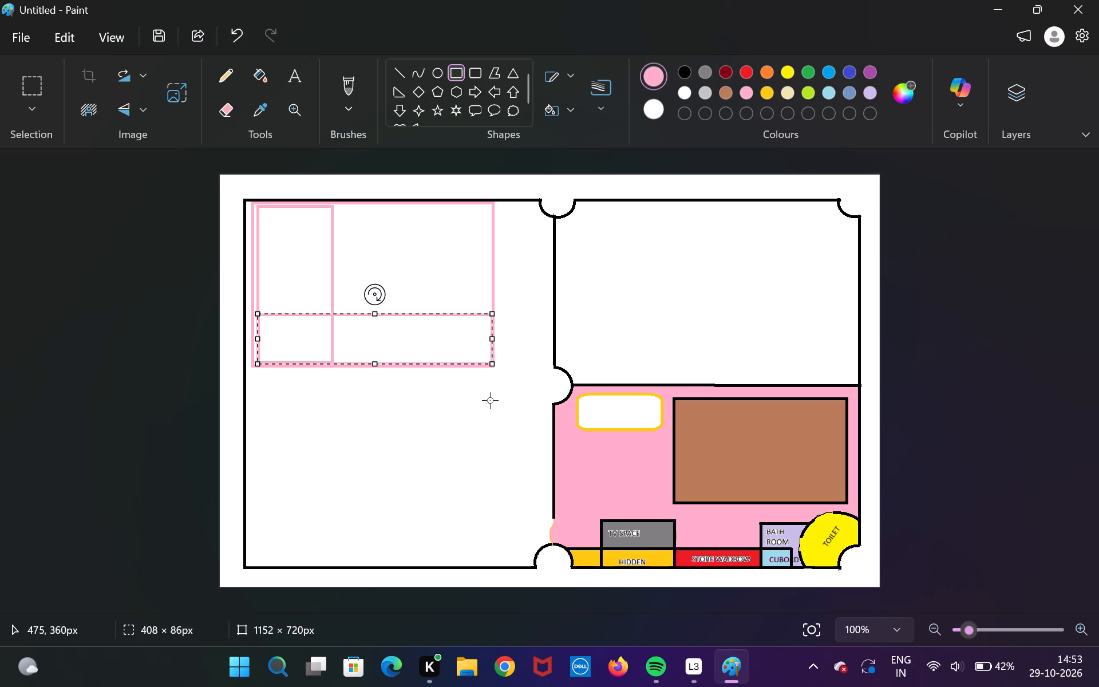
{"action": "left_click", "coordinate": [488, 412]}
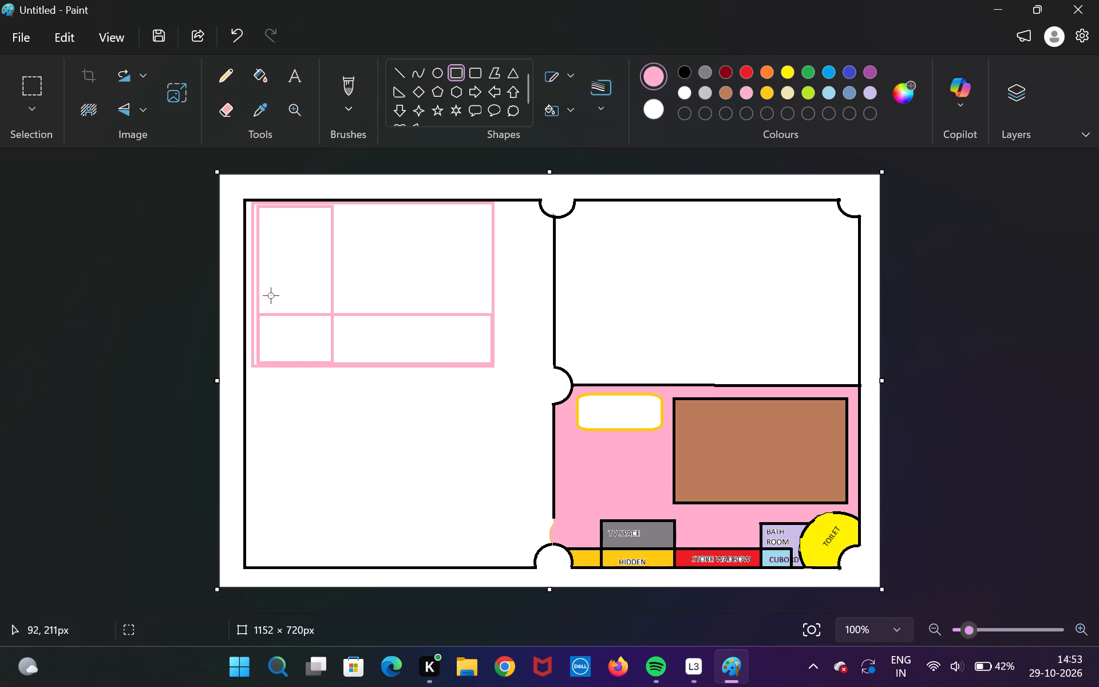
Recolour the pink outlines of the nested rectangles in the left room black with the Fill tool.
{"action": "left_click", "coordinate": [231, 98]}
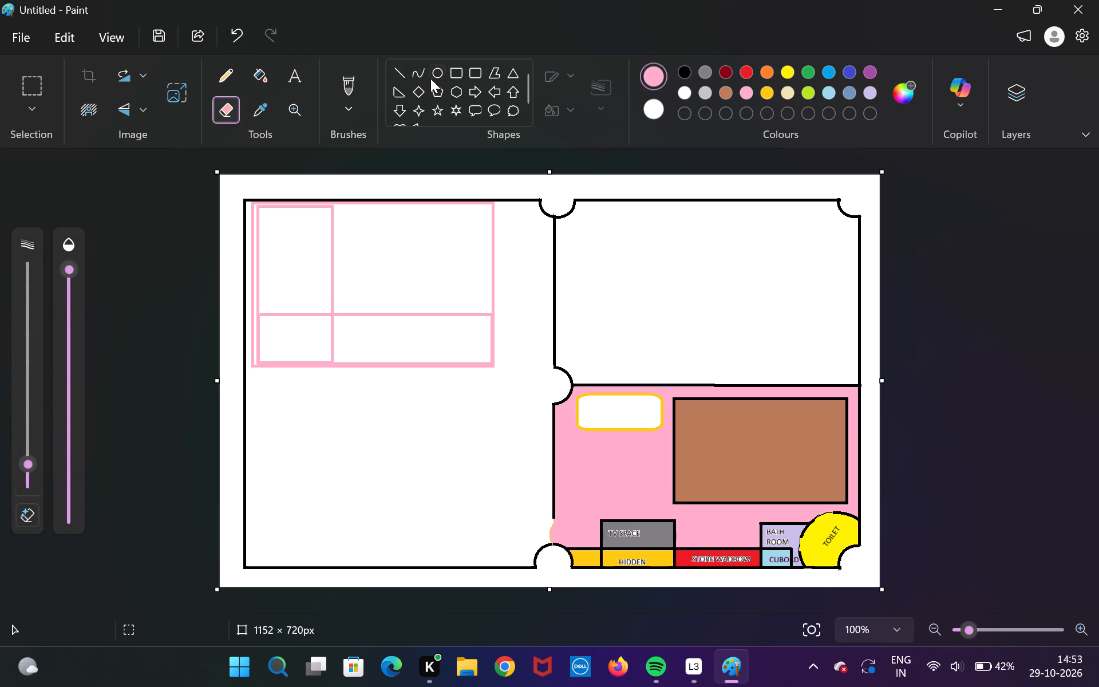
{"action": "left_click", "coordinate": [231, 79]}
{"action": "left_click", "coordinate": [266, 74]}
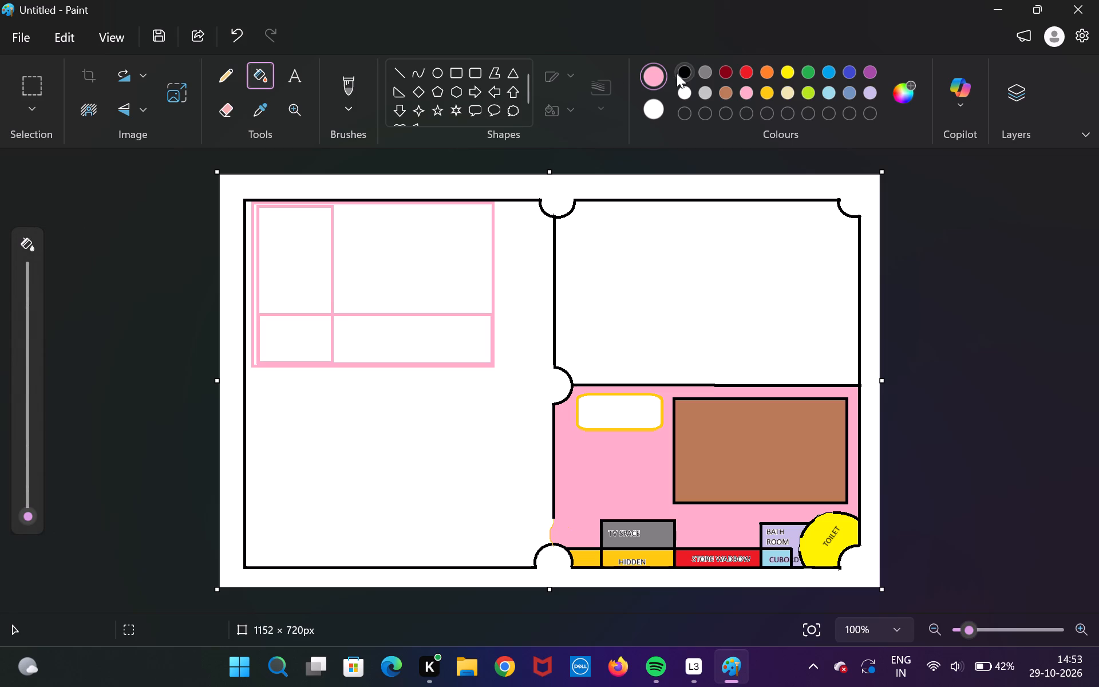
{"action": "left_click", "coordinate": [680, 72]}
{"action": "left_click", "coordinate": [492, 203]}
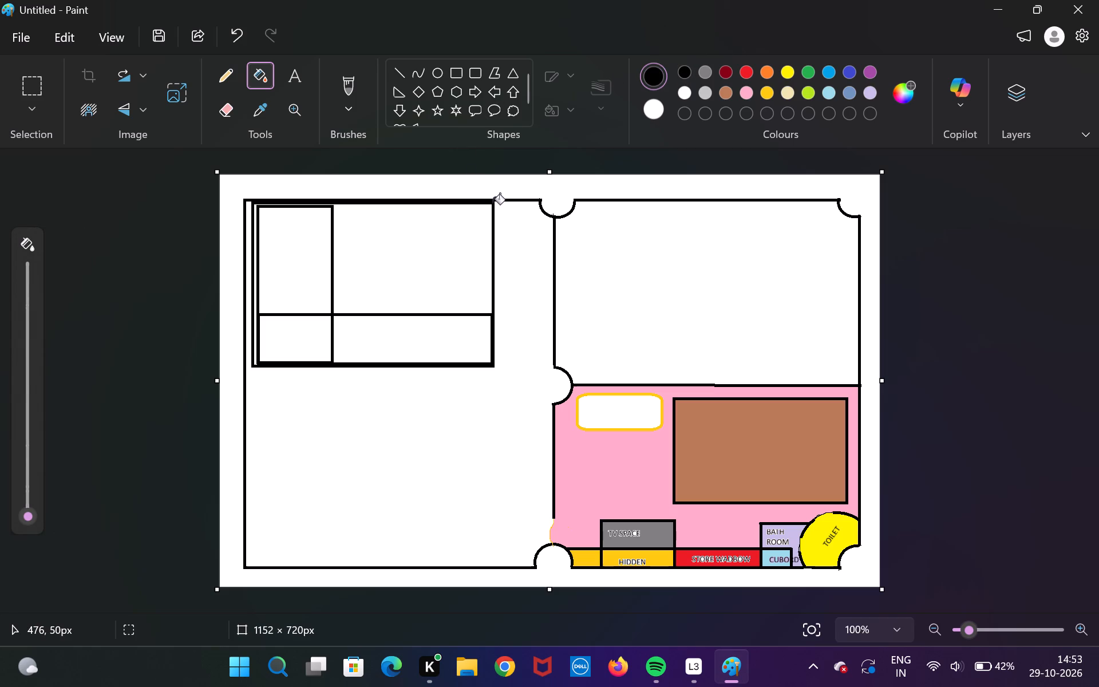
Fill the upper-right section of the partitioned rectangle in the left room with black.
{"action": "left_click", "coordinate": [441, 235]}
{"action": "left_click", "coordinate": [441, 235]}
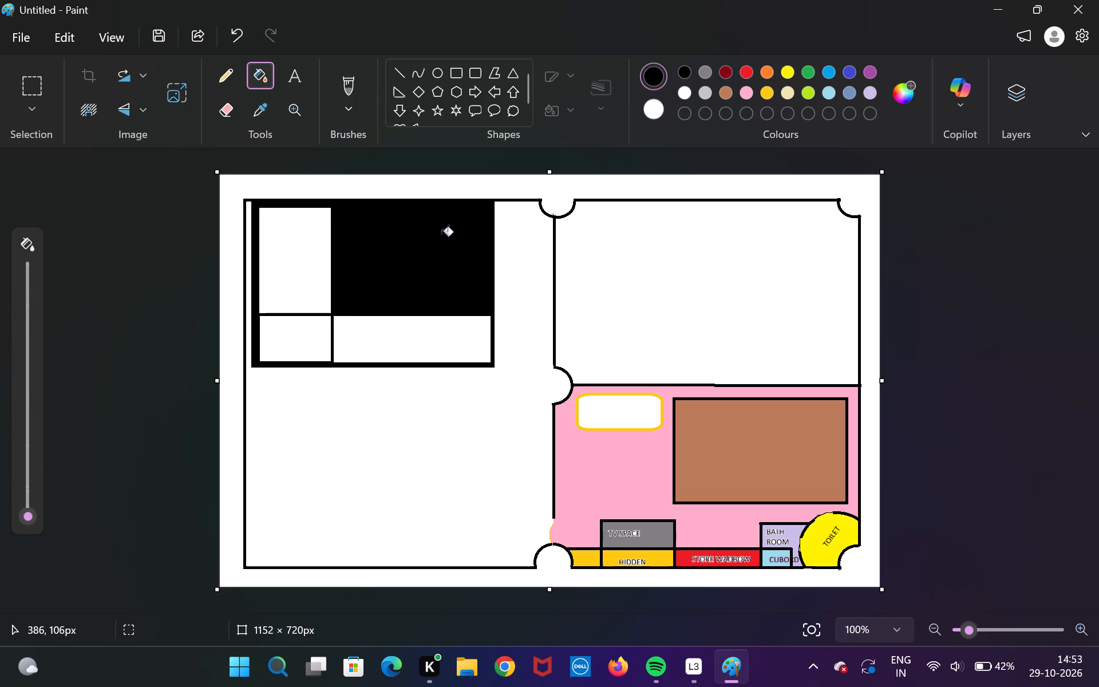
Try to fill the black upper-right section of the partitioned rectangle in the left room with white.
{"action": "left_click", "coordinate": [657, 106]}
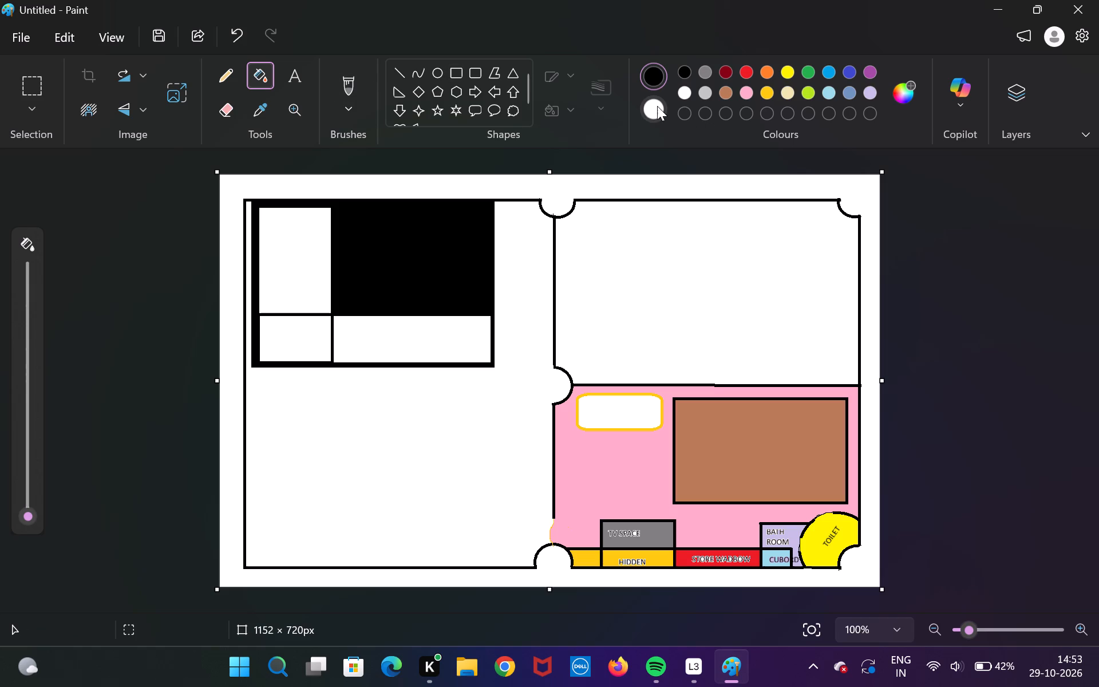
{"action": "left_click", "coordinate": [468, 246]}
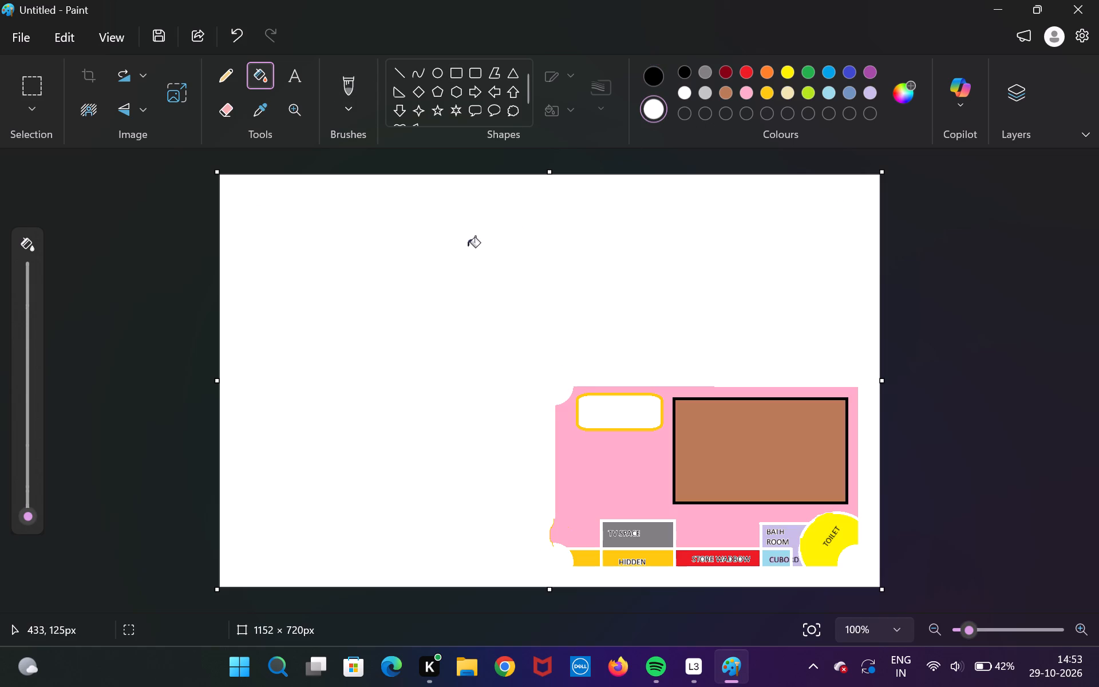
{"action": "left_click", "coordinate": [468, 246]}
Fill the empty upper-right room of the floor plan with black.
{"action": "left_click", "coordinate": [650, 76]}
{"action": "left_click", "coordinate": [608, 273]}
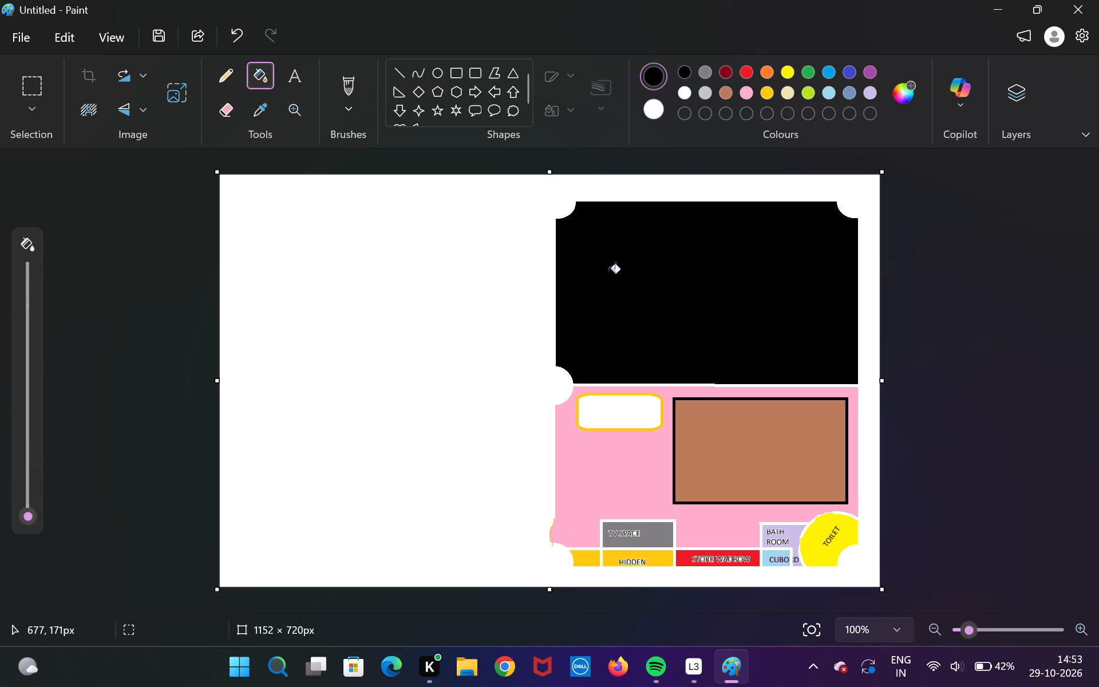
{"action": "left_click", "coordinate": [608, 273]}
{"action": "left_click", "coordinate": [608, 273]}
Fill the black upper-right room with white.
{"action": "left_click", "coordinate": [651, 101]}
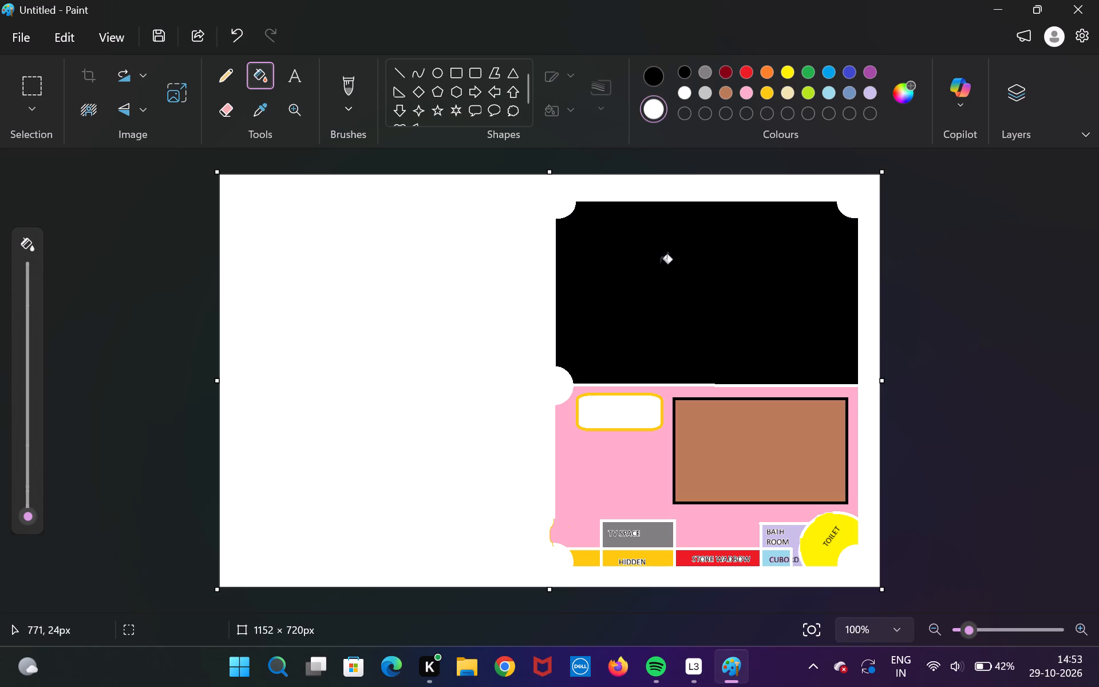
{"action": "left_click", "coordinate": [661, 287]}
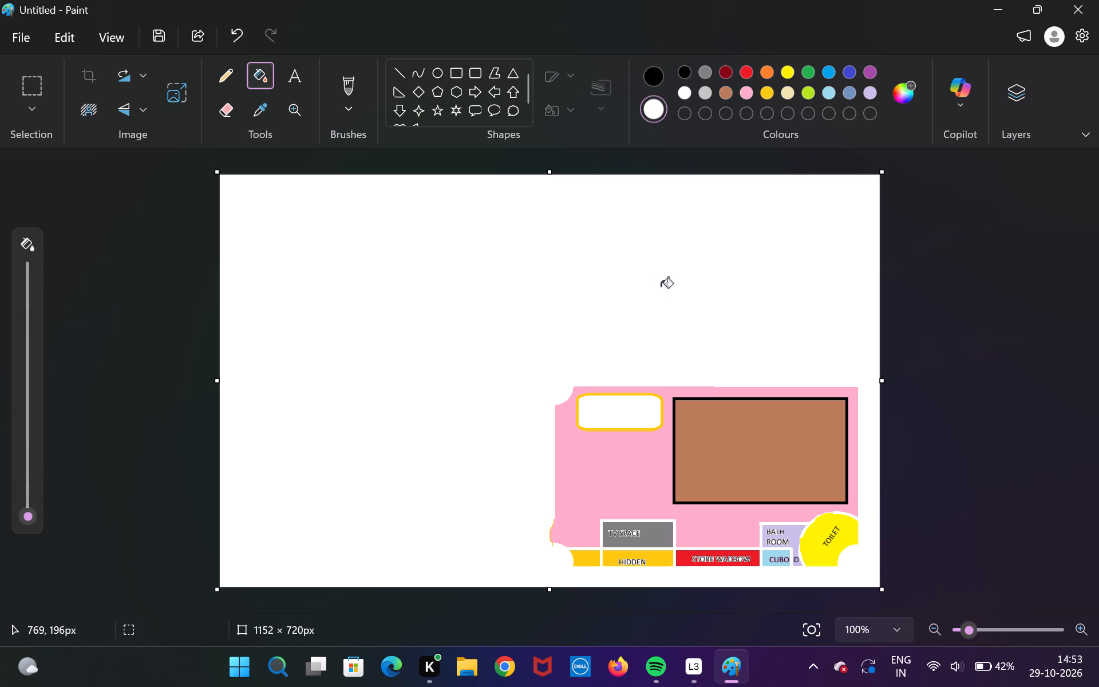
Undo the recent white and black fills back to the pink outlines of the left room's nested rectangles.
{"action": "key", "text": "ctrl+z"}
{"action": "left_click", "coordinate": [661, 287], "text": "ctrl"}
{"action": "key", "text": "ctrl+z"}
{"action": "key", "text": "ctrl+z"}
{"action": "key", "text": "ctrl+z"}
{"action": "key", "text": "ctrl+z"}
{"action": "key", "text": "ctrl+z"}
{"action": "key", "text": "ctrl+z"}
{"action": "key", "text": "ctrl+z"}
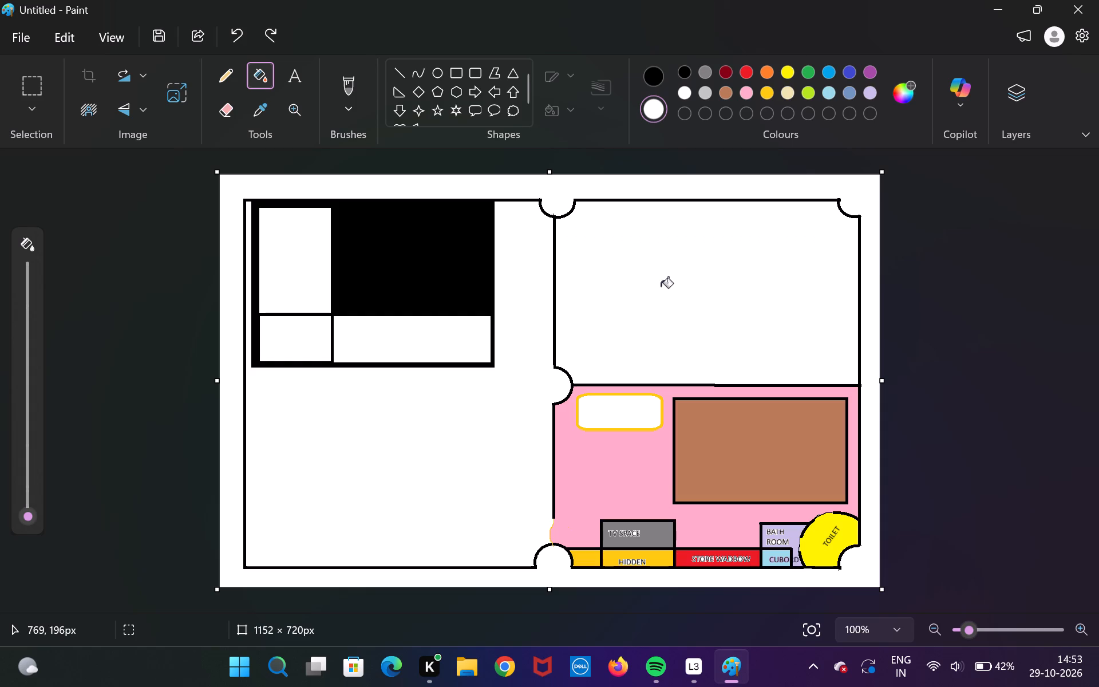
{"action": "key", "text": "ctrl+z"}
{"action": "key", "text": "ctrl+z"}
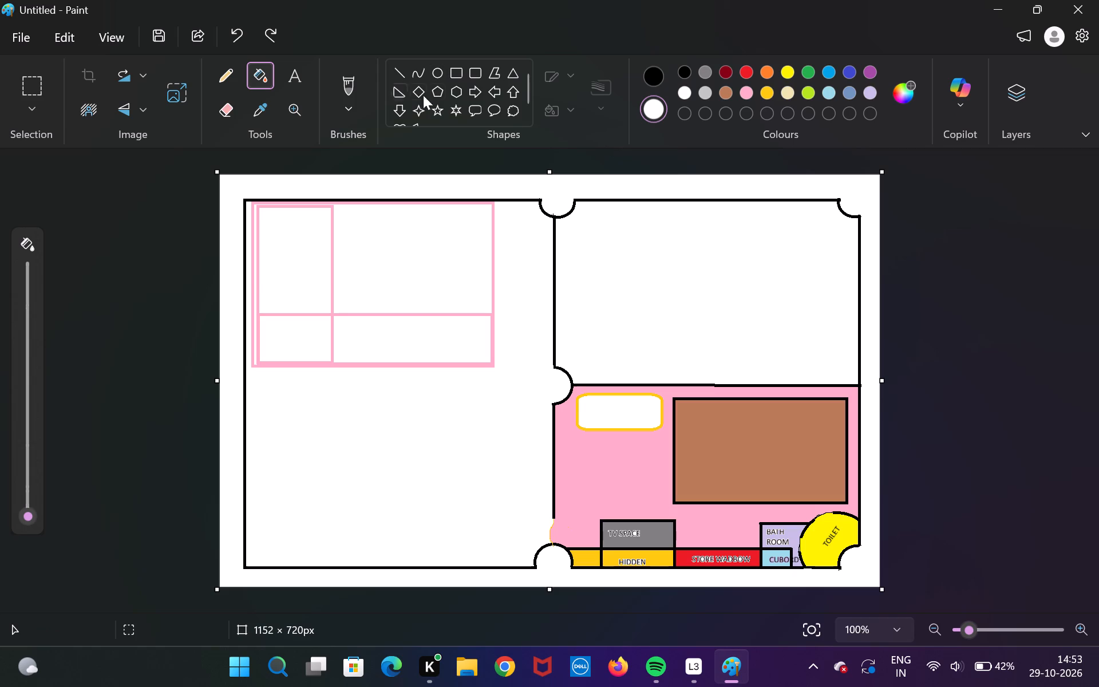
Fill the upper-left, lower-left and lower-right sections of the pink partitioned rectangle with brown.
{"action": "left_click", "coordinate": [728, 93]}
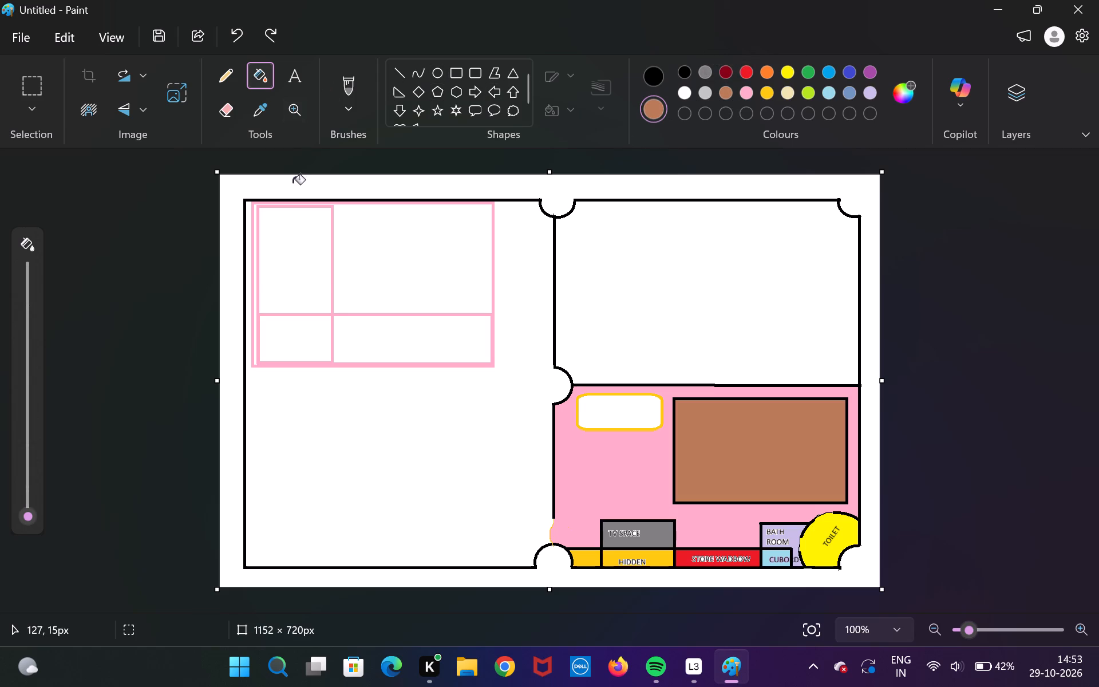
{"action": "left_click", "coordinate": [309, 257]}
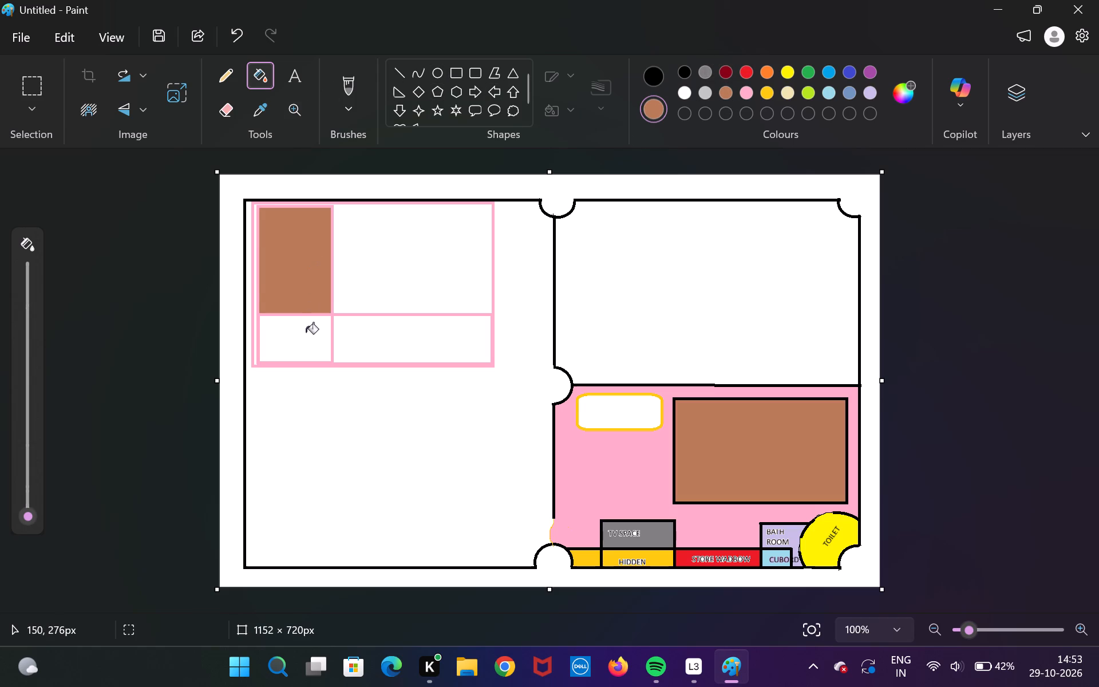
{"action": "left_click", "coordinate": [306, 333]}
{"action": "left_click", "coordinate": [377, 344]}
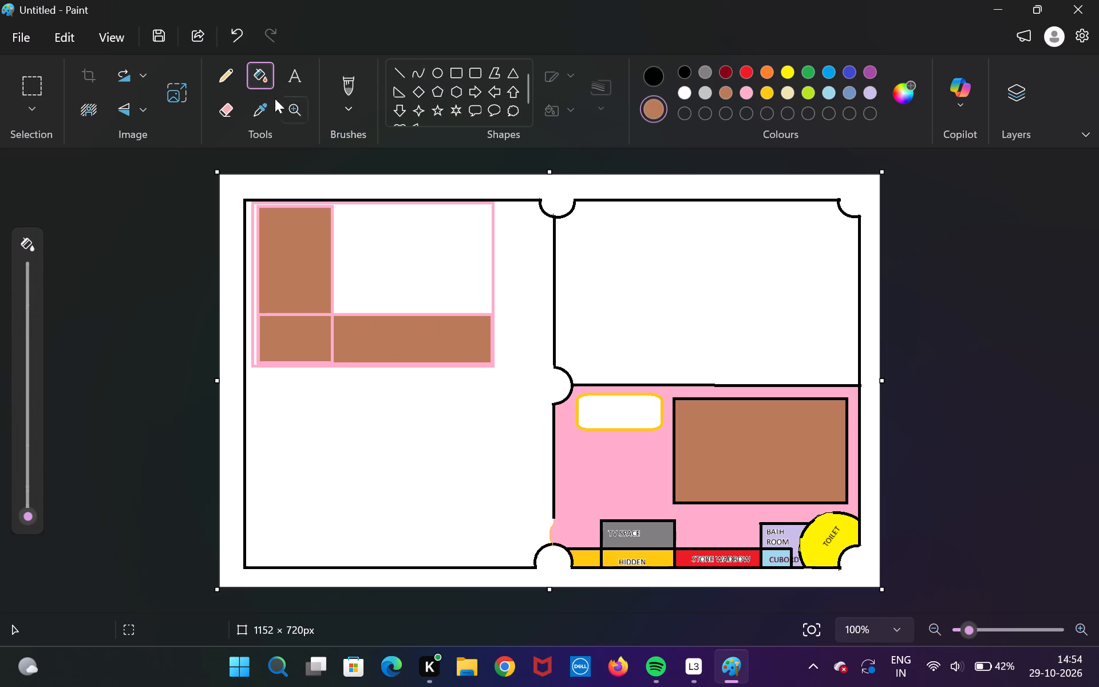
Draw a black-outlined horizontal rectangle about 181 × 55 px inside the brown lower-right section of the partitioned rectangle.
{"action": "left_click", "coordinate": [262, 74]}
{"action": "left_click_drag", "start_coordinate": [262, 74], "coordinate": [722, 69]}
{"action": "left_click", "coordinate": [744, 73]}
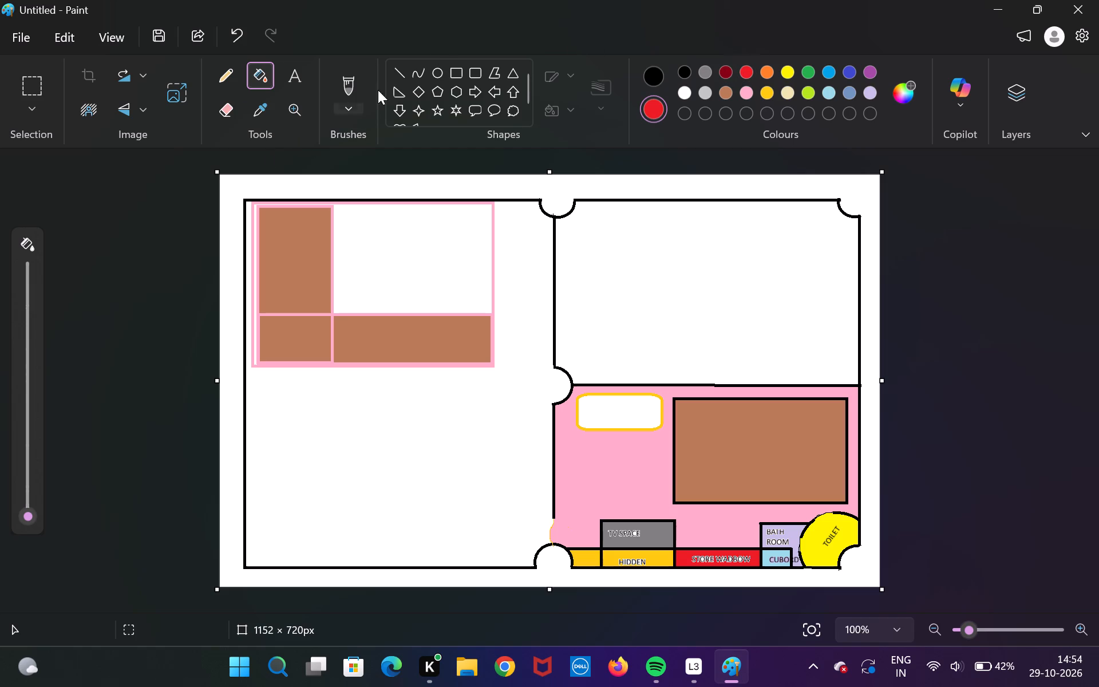
{"action": "left_click", "coordinate": [453, 75]}
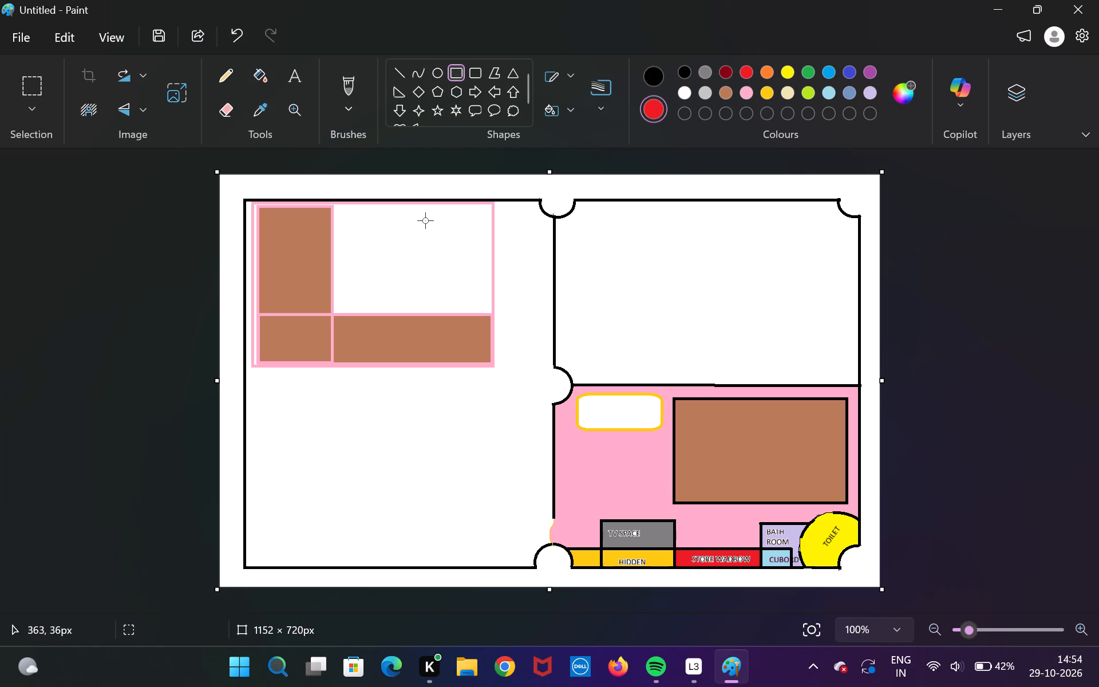
{"action": "right_click_drag", "start_coordinate": [378, 336], "coordinate": [471, 354]}
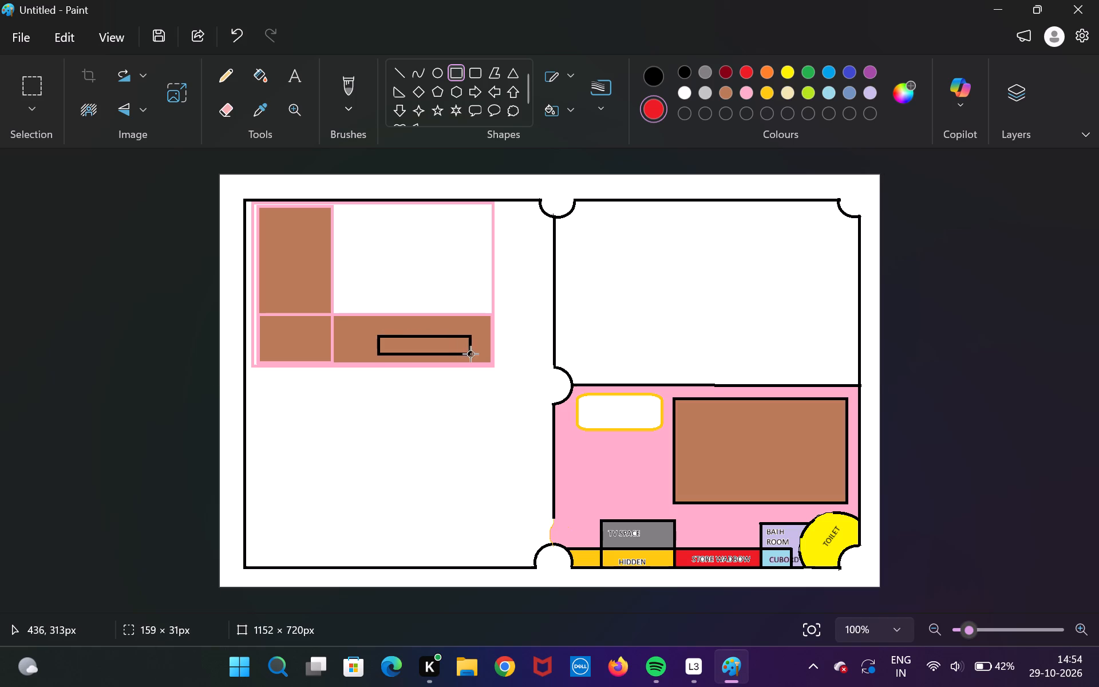
{"action": "right_click_drag", "start_coordinate": [471, 354], "coordinate": [482, 352]}
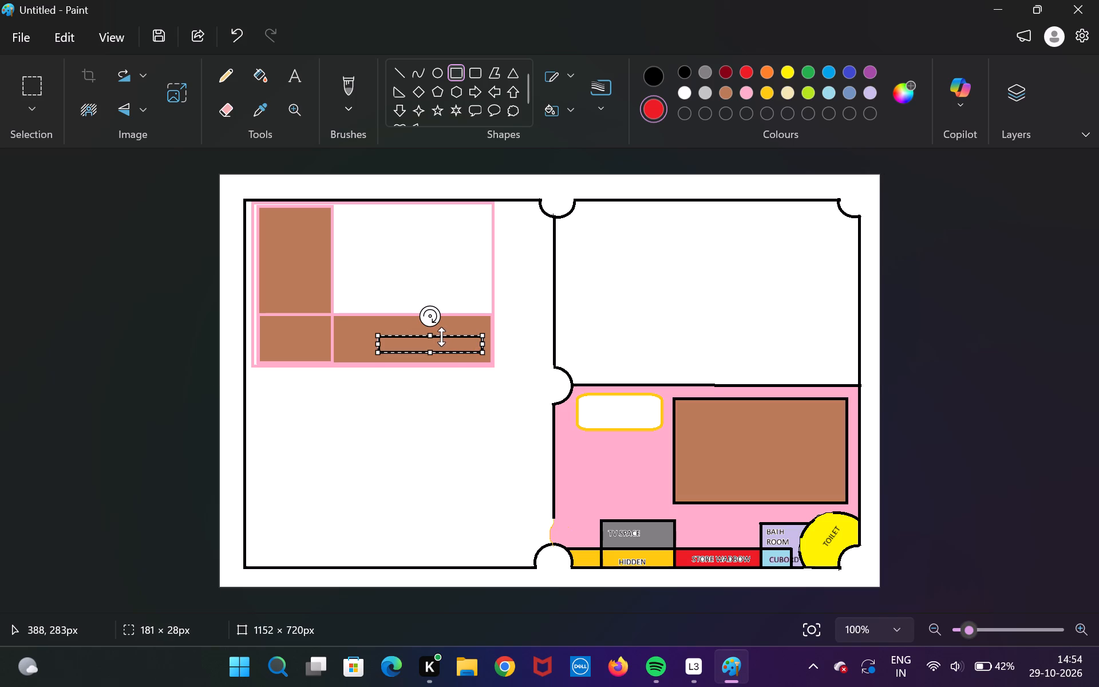
{"action": "left_click_drag", "start_coordinate": [433, 336], "coordinate": [433, 331]}
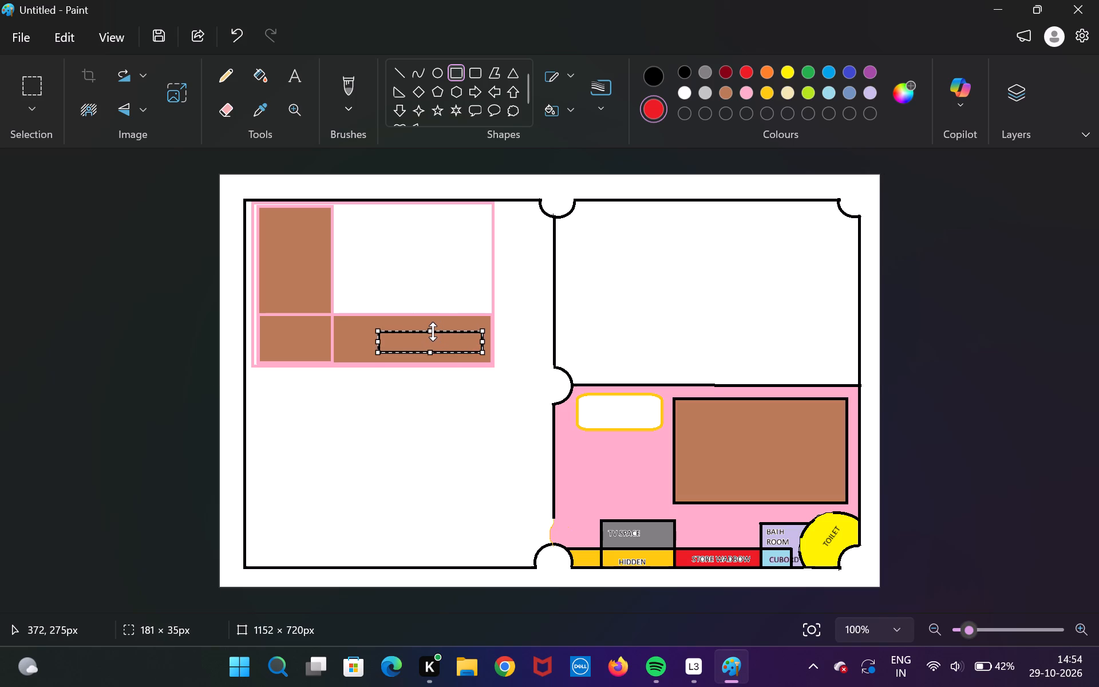
{"action": "left_click_drag", "start_coordinate": [433, 331], "coordinate": [434, 323]}
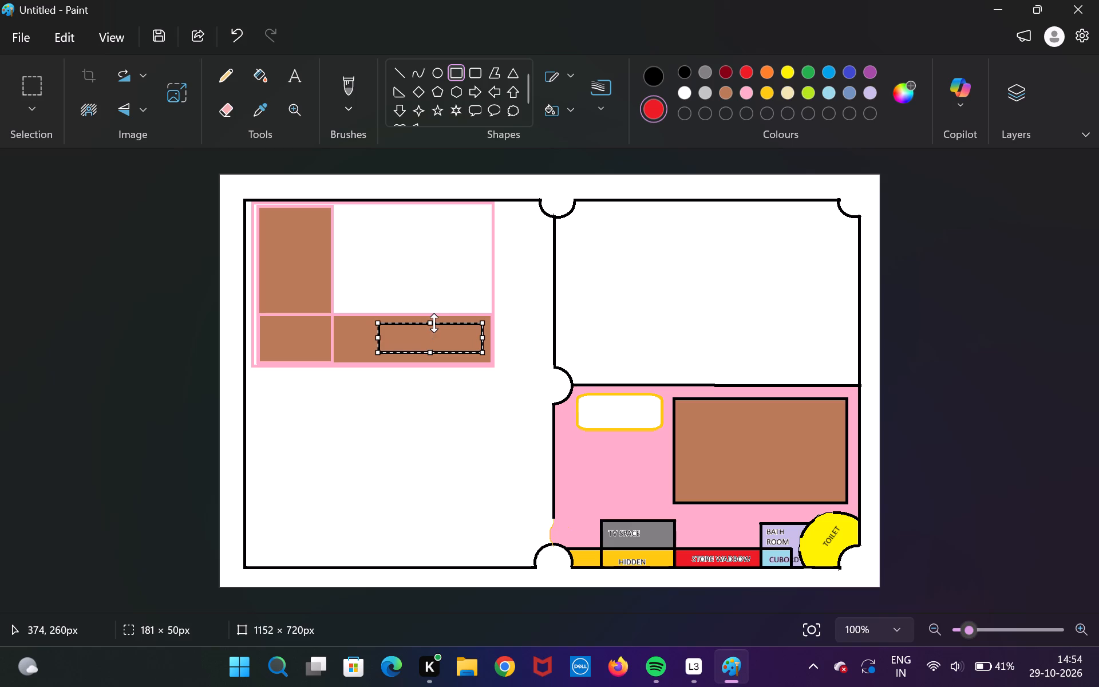
{"action": "left_click_drag", "start_coordinate": [434, 323], "coordinate": [434, 323]}
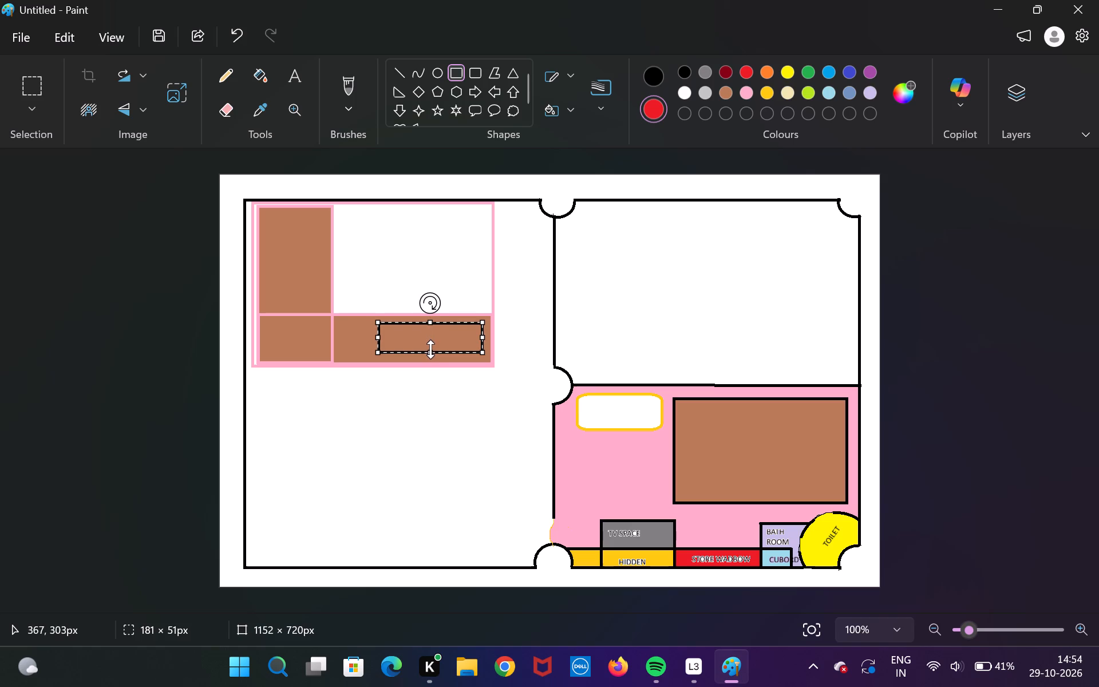
{"action": "left_click_drag", "start_coordinate": [431, 350], "coordinate": [430, 356]}
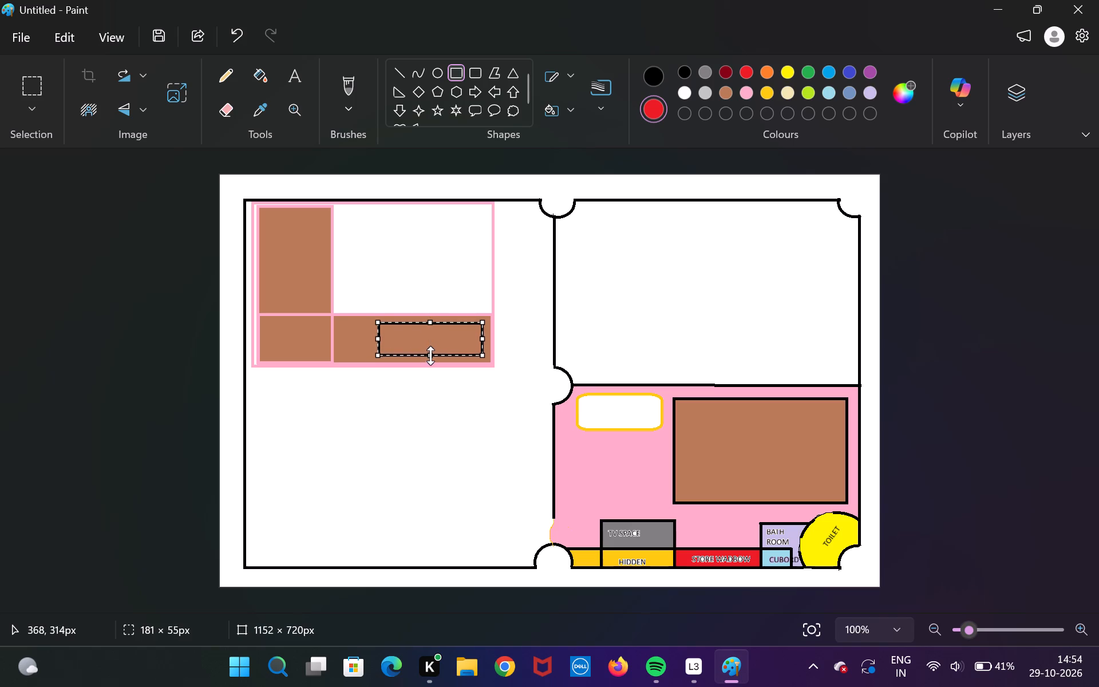
{"action": "left_click_drag", "start_coordinate": [430, 356], "coordinate": [430, 357]}
{"action": "left_click", "coordinate": [458, 283]}
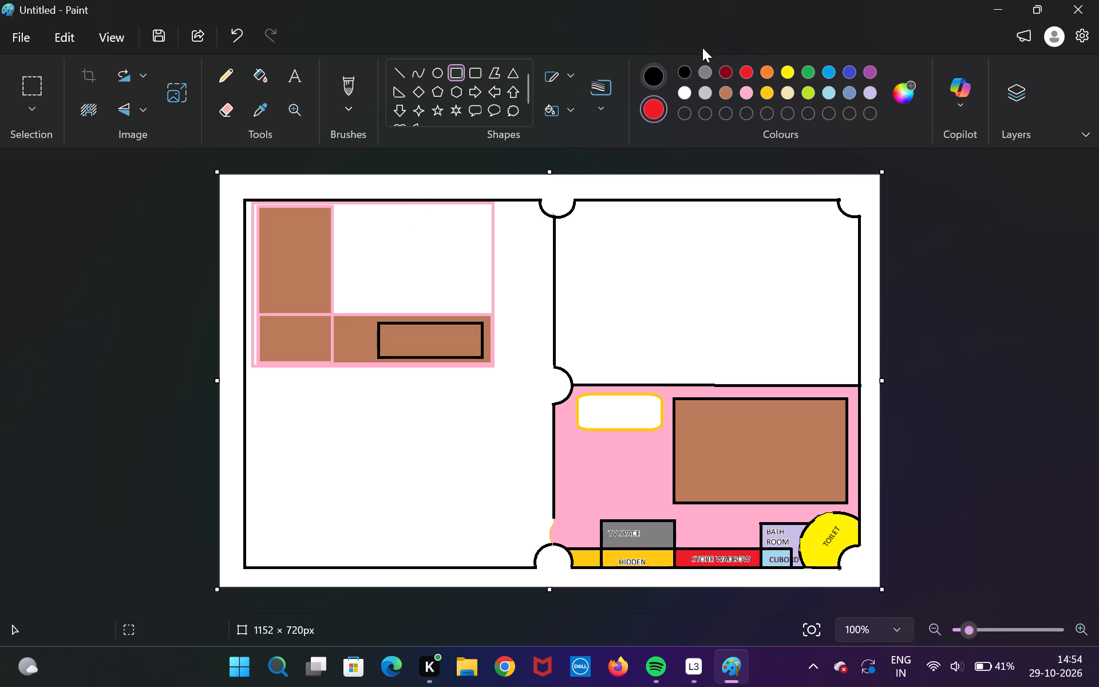
Draw a red-outlined rectangle about 177 × 74 px inside the white upper-right section of the partitioned rectangle.
{"action": "left_click_drag", "start_coordinate": [366, 246], "coordinate": [379, 249]}
{"action": "left_click_drag", "start_coordinate": [379, 249], "coordinate": [462, 288]}
{"action": "left_click_drag", "start_coordinate": [417, 248], "coordinate": [417, 231]}
{"action": "left_click_drag", "start_coordinate": [415, 286], "coordinate": [417, 274]}
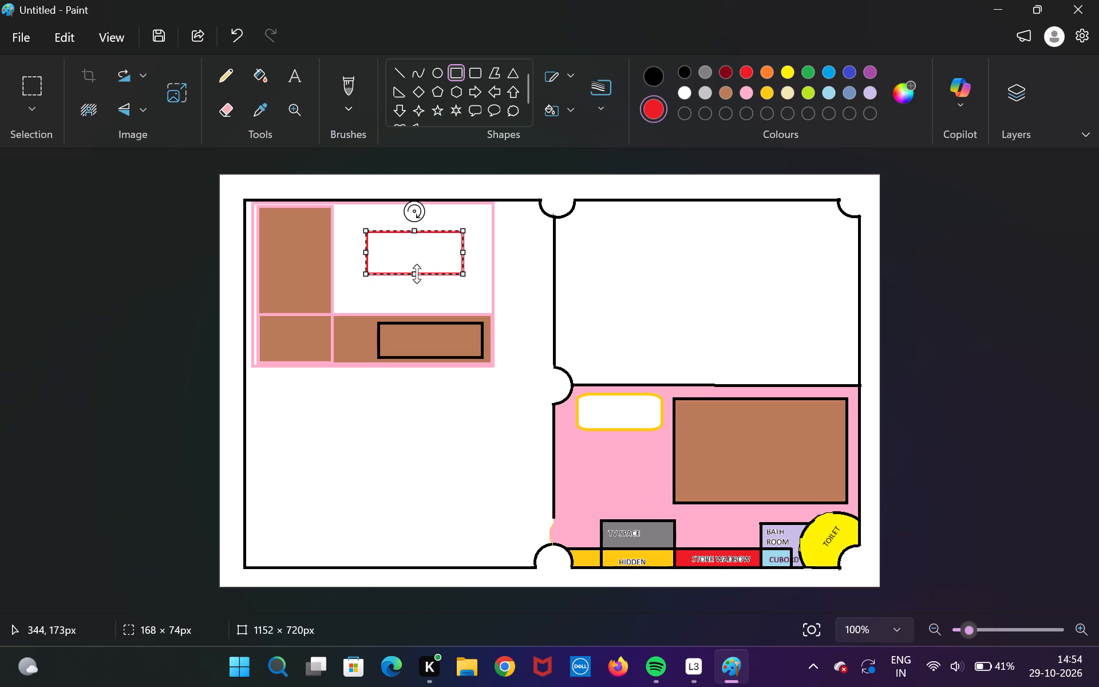
{"action": "left_click_drag", "start_coordinate": [462, 250], "coordinate": [468, 250]}
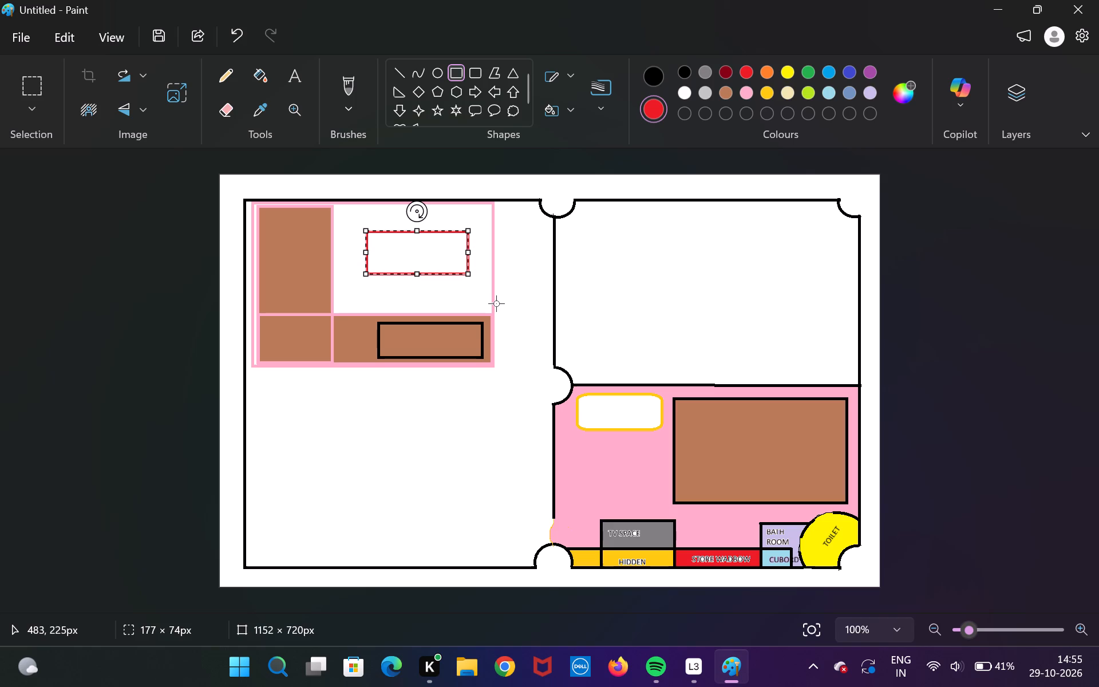
{"action": "left_click", "coordinate": [496, 303]}
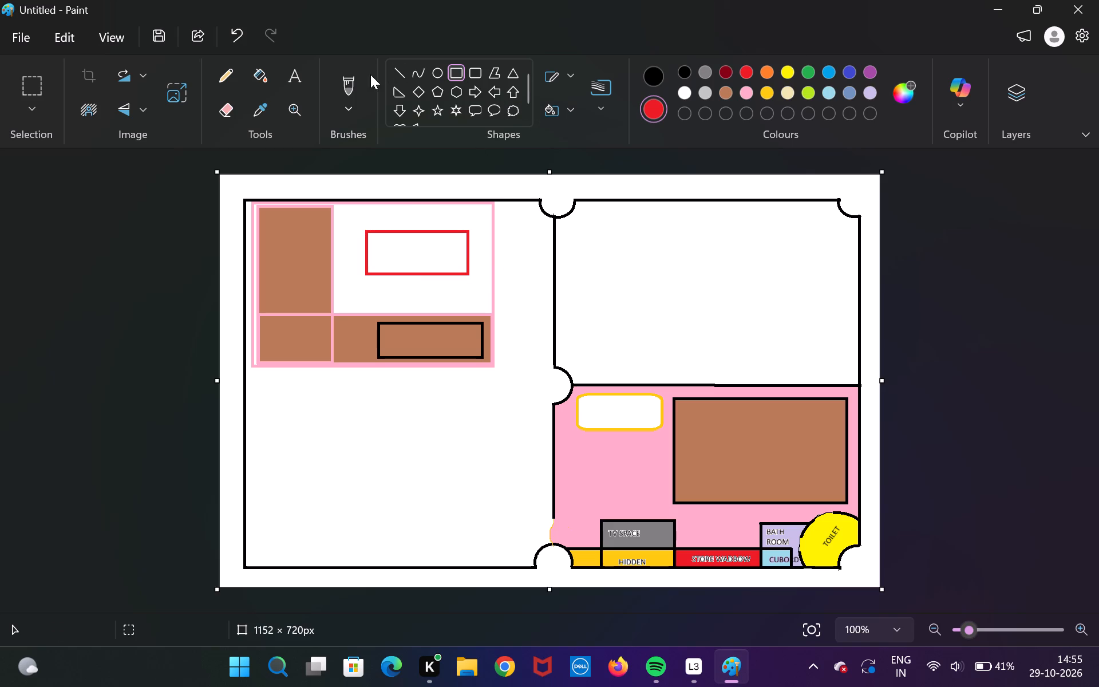
Erase a gap in the partitioned rectangle's right pink edge, beside the red rectangle, with the Eraser.
{"action": "left_click", "coordinate": [217, 105]}
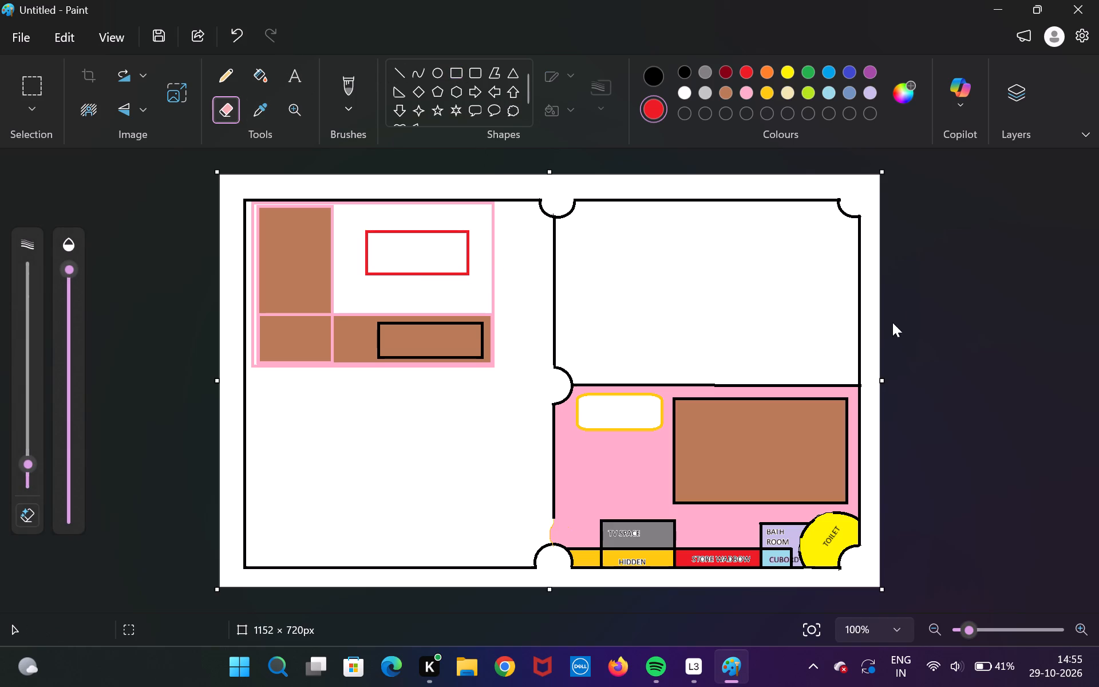
{"action": "triple_click", "coordinate": [1088, 625]}
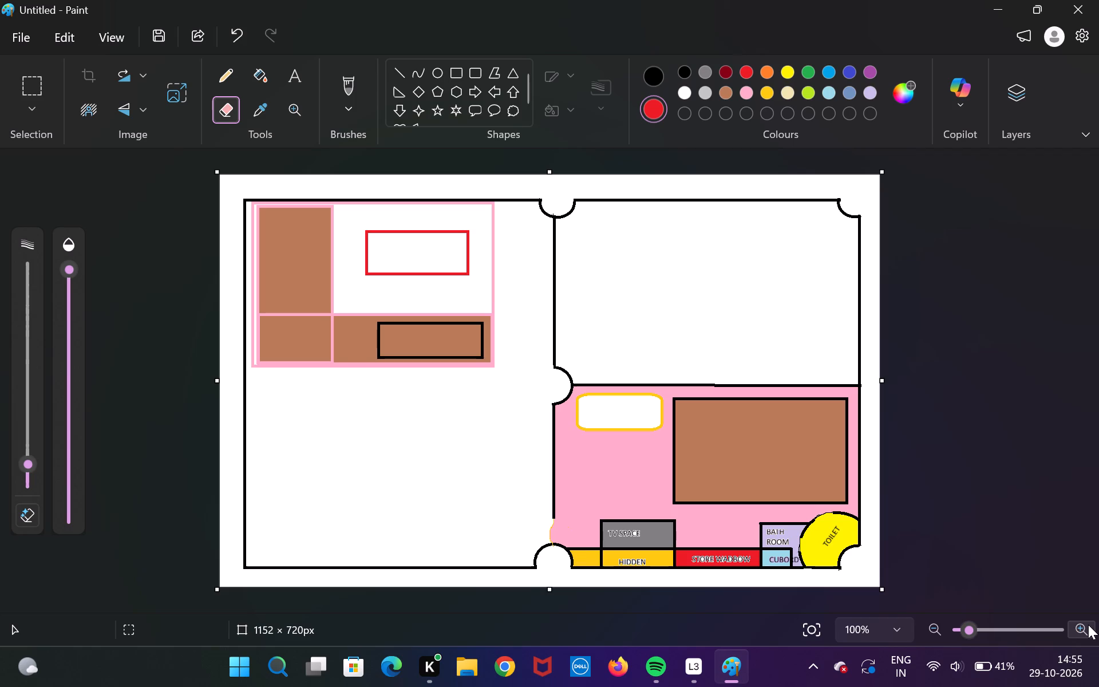
{"action": "triple_click", "coordinate": [1088, 625]}
{"action": "triple_click", "coordinate": [1088, 625]}
{"action": "triple_click", "coordinate": [1088, 625]}
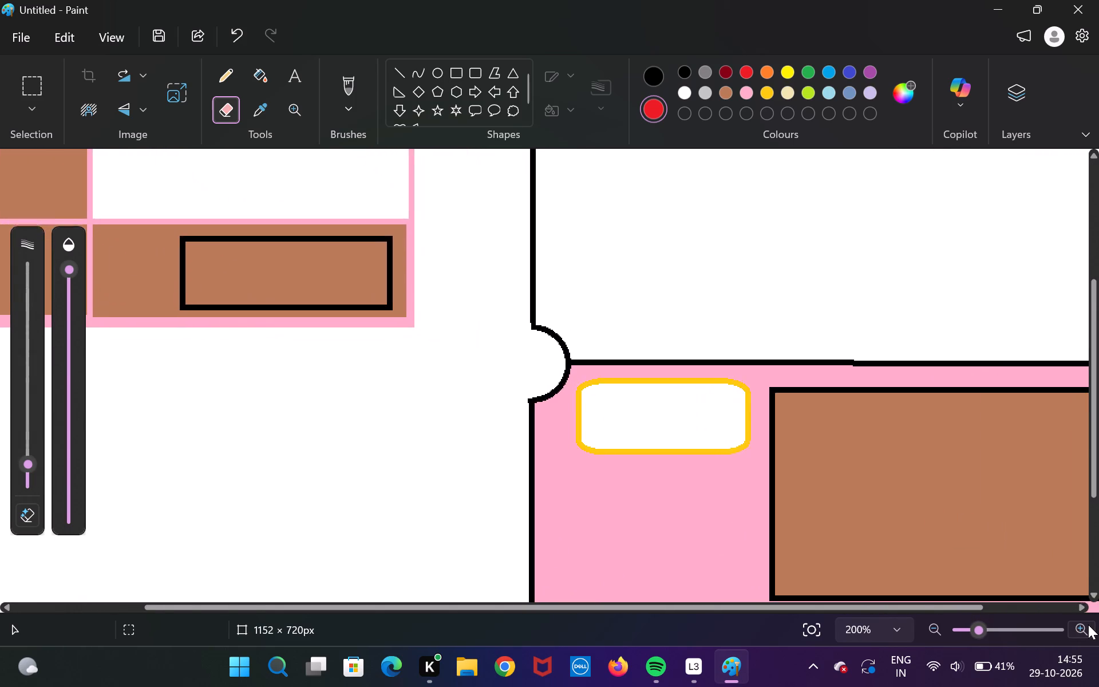
{"action": "left_click", "coordinate": [1088, 625]}
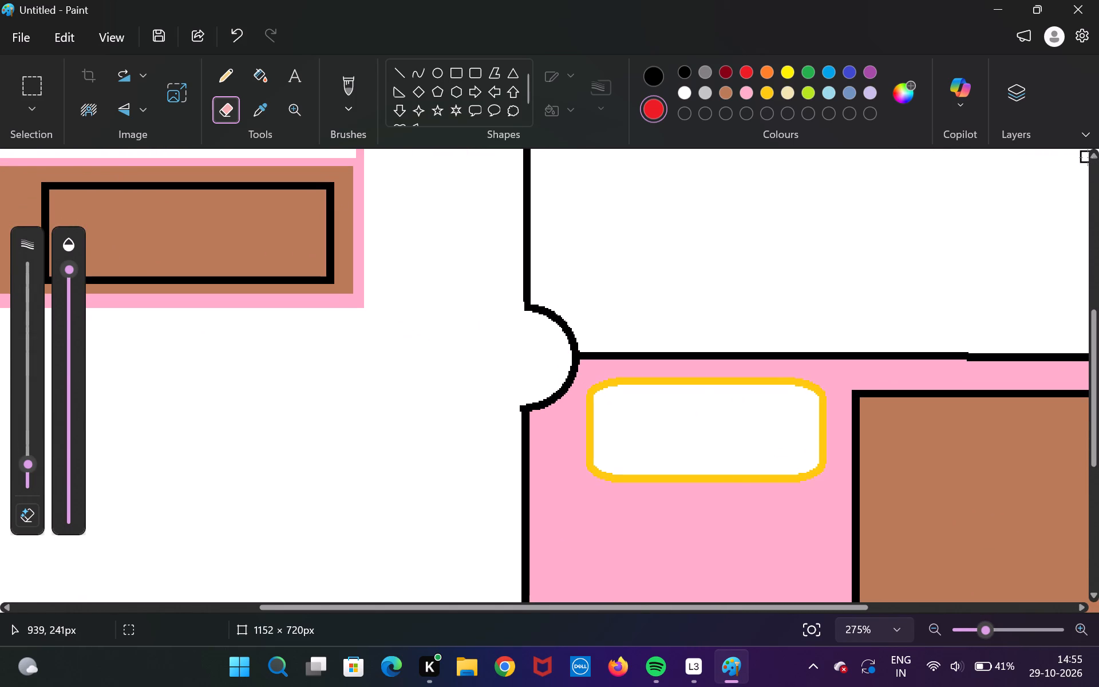
{"action": "double_click", "coordinate": [1095, 156]}
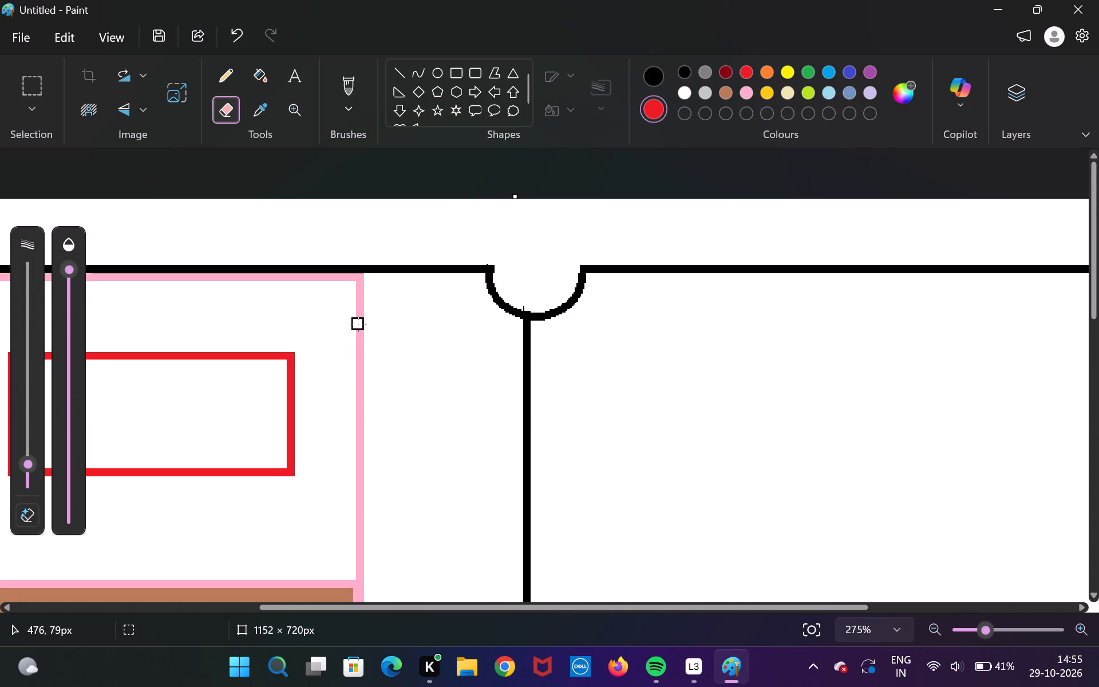
{"action": "left_click_drag", "start_coordinate": [360, 325], "coordinate": [359, 335]}
{"action": "left_click_drag", "start_coordinate": [359, 335], "coordinate": [363, 383]}
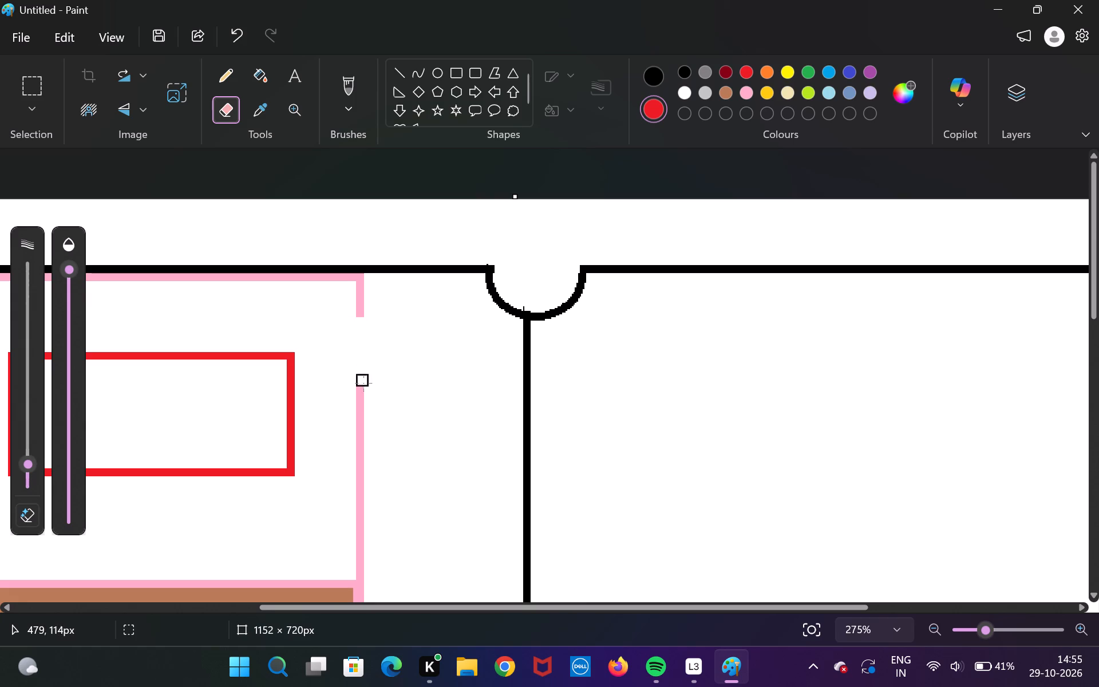
{"action": "left_click_drag", "start_coordinate": [363, 383], "coordinate": [363, 419]}
{"action": "left_click_drag", "start_coordinate": [363, 419], "coordinate": [360, 413]}
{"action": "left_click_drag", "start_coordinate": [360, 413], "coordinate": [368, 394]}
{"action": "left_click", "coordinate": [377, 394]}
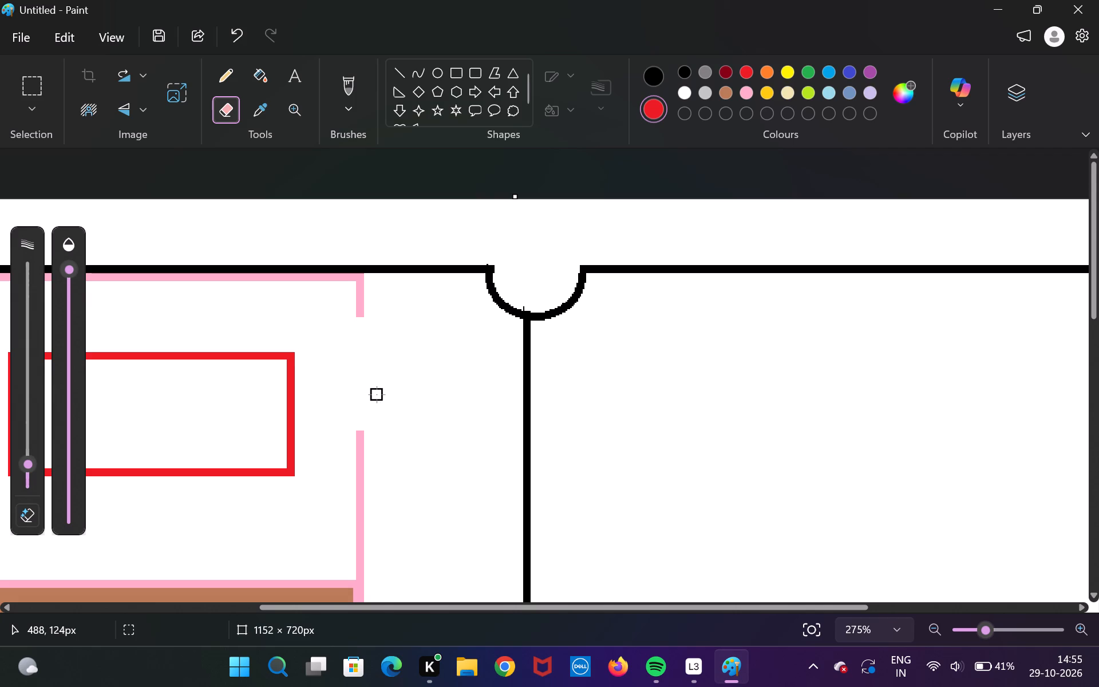
Examine the whole floor plan, comparing the partitioned pink rectangle with the furnished pink room and the empty areas.
{"action": "left_click", "coordinate": [515, 627]}
{"action": "triple_click", "coordinate": [935, 628]}
{"action": "triple_click", "coordinate": [935, 628]}
{"action": "triple_click", "coordinate": [935, 628]}
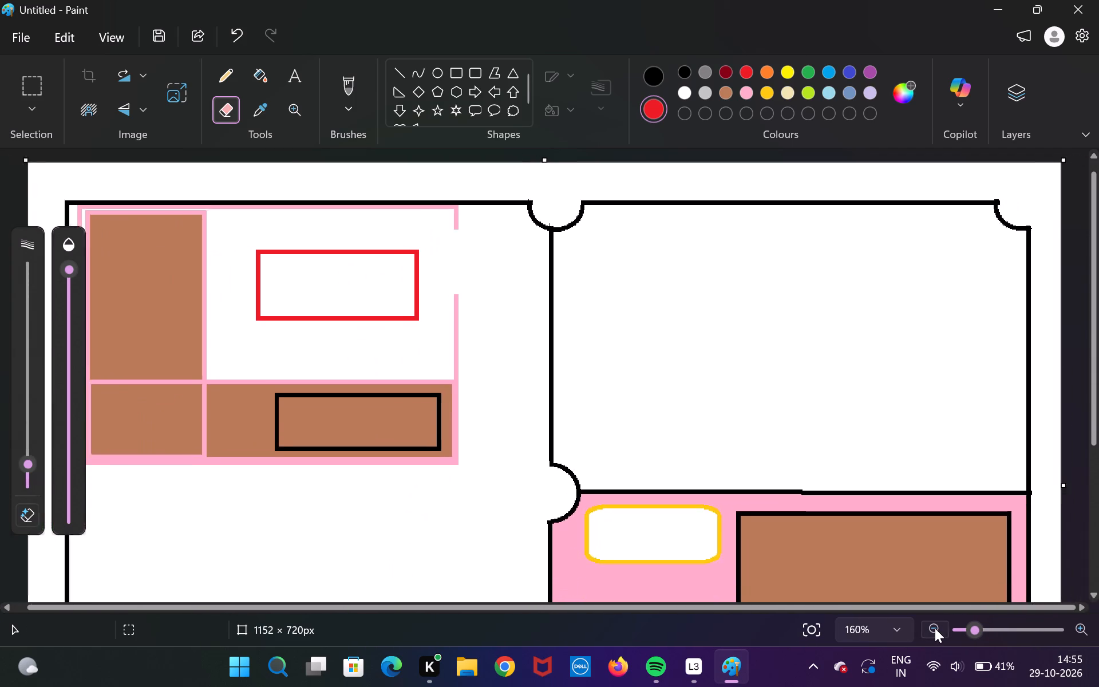
{"action": "triple_click", "coordinate": [935, 628]}
{"action": "triple_click", "coordinate": [935, 628]}
{"action": "left_click", "coordinate": [935, 628]}
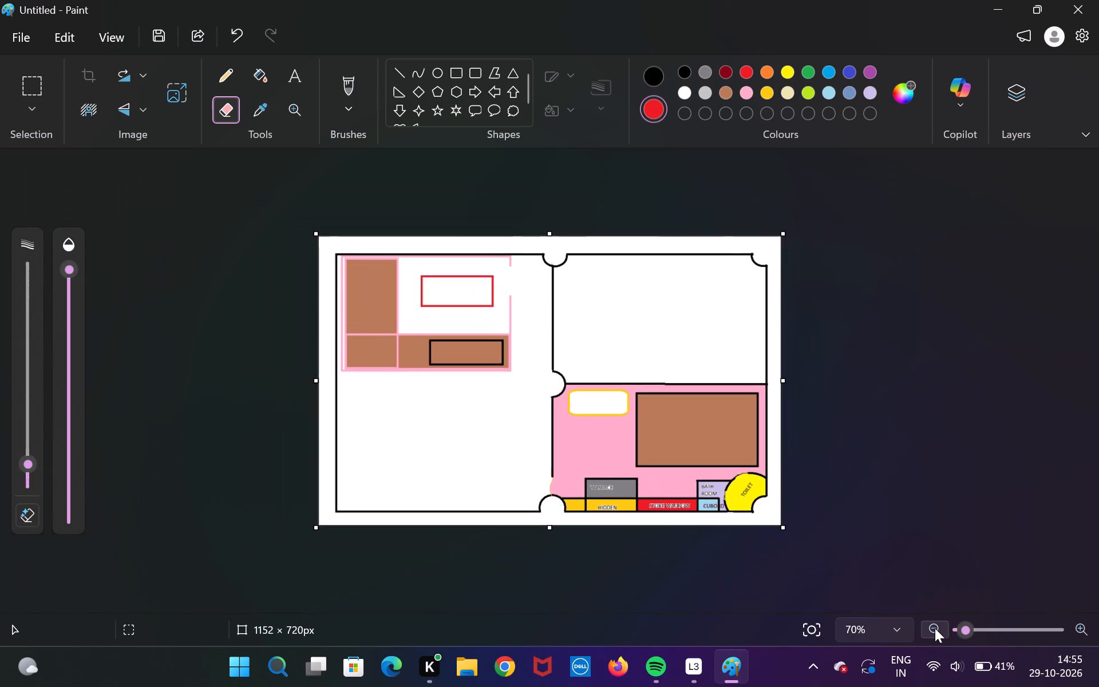
{"action": "triple_click", "coordinate": [1084, 625]}
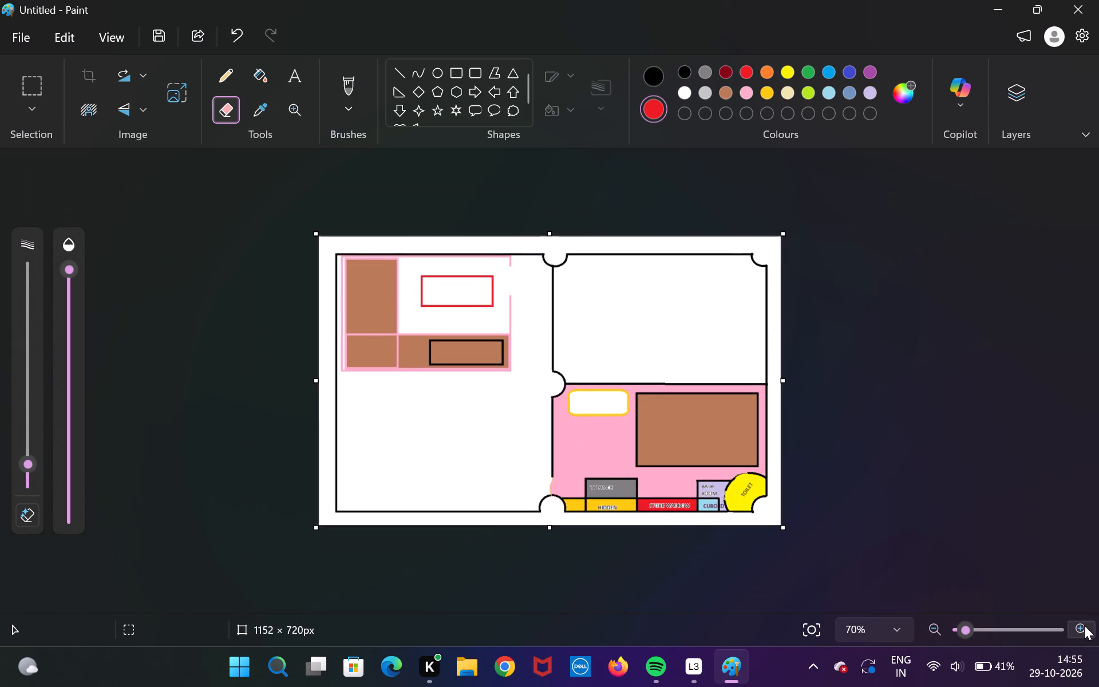
{"action": "triple_click", "coordinate": [1084, 625]}
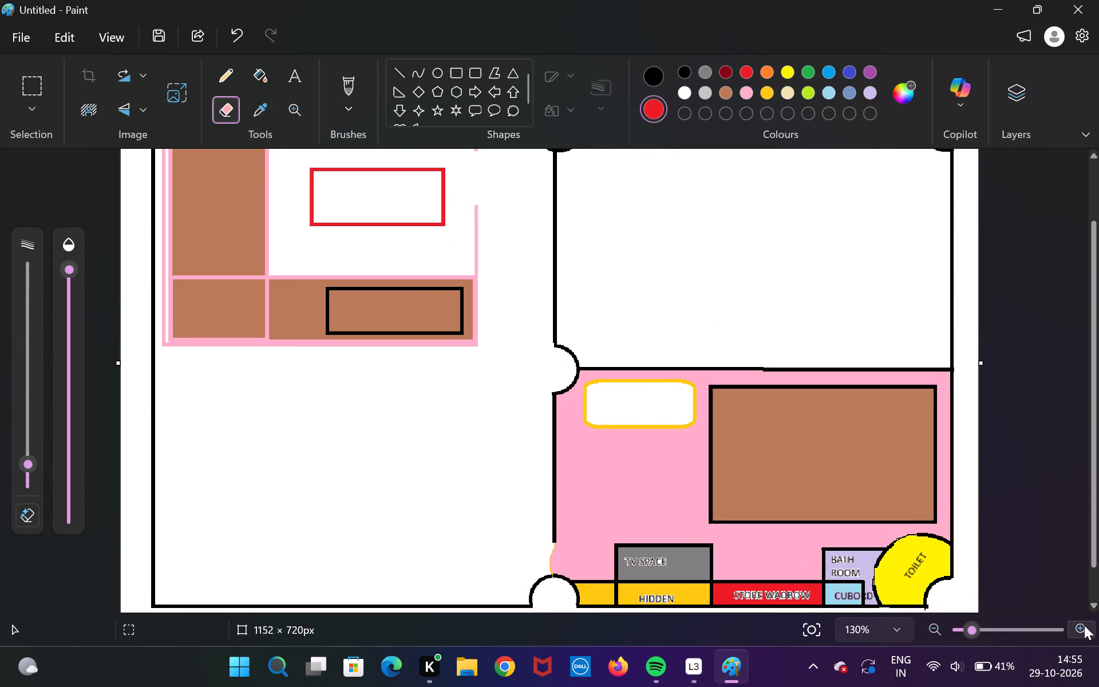
{"action": "left_click", "coordinate": [1084, 625]}
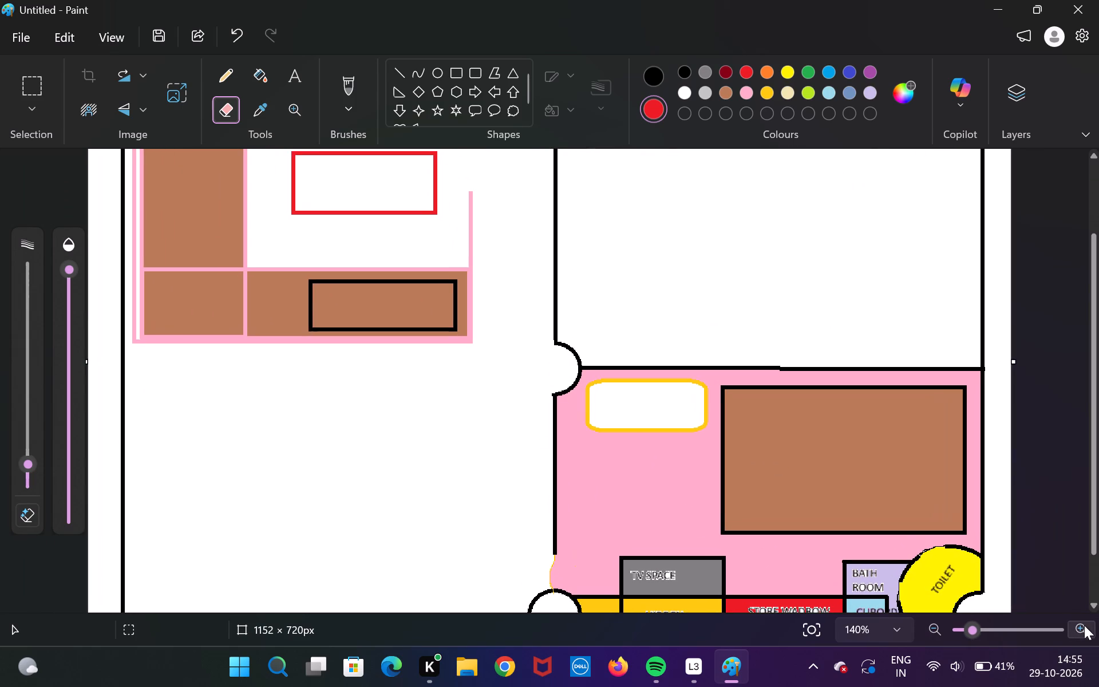
{"action": "left_click", "coordinate": [1084, 625]}
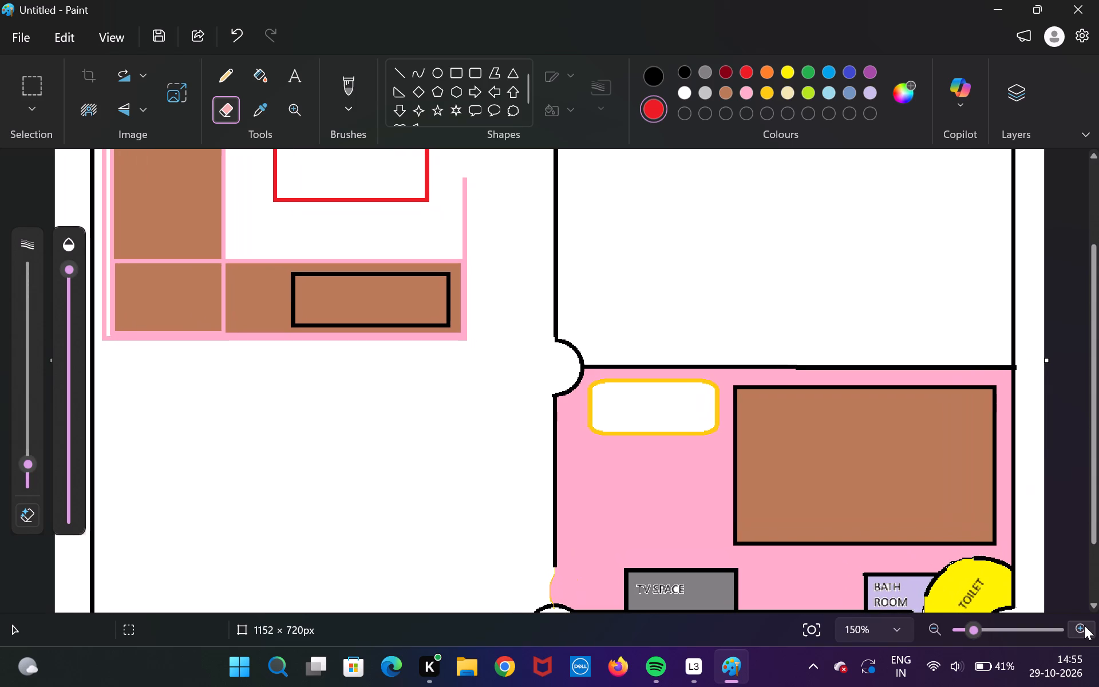
{"action": "left_click", "coordinate": [941, 629]}
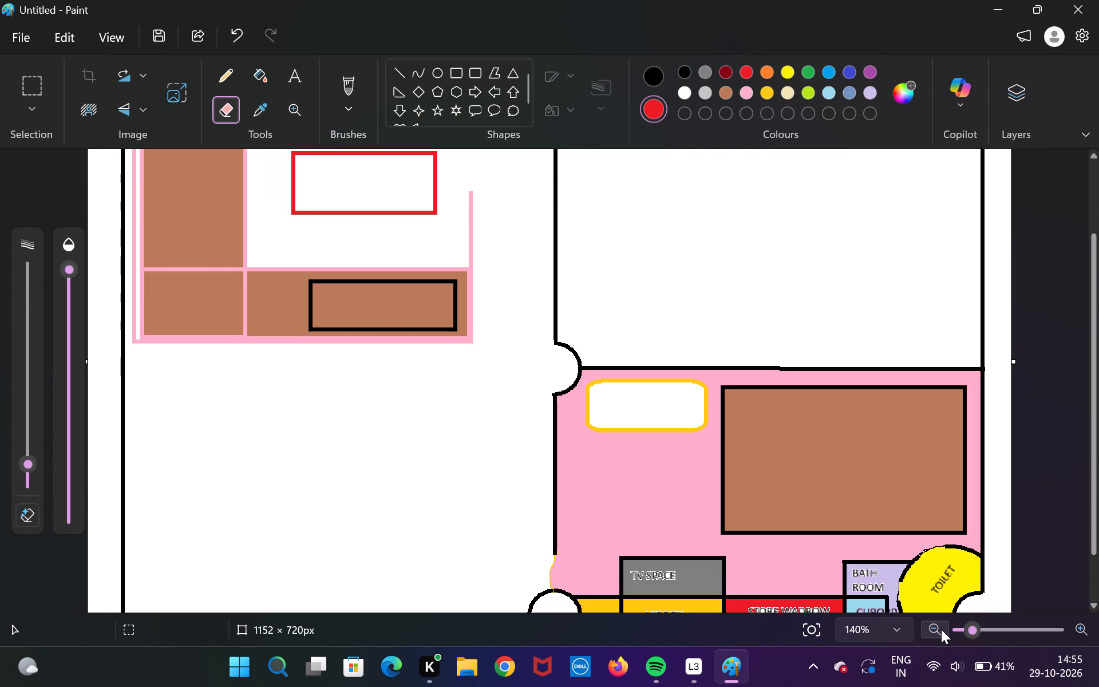
{"action": "left_click", "coordinate": [941, 629]}
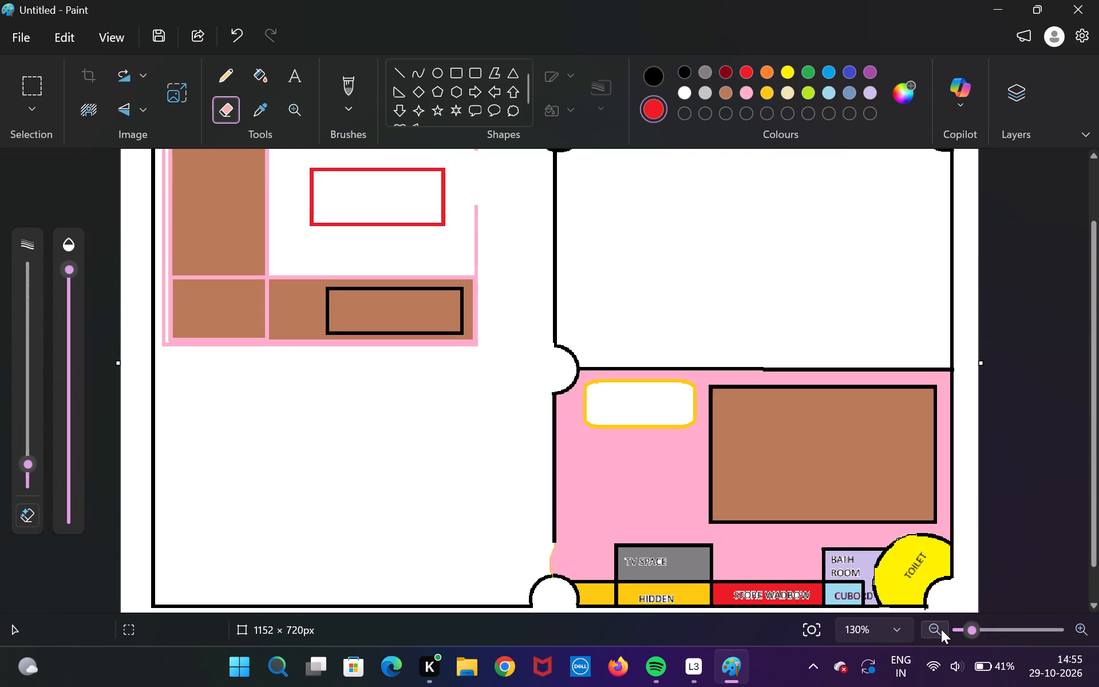
{"action": "left_click", "coordinate": [941, 629]}
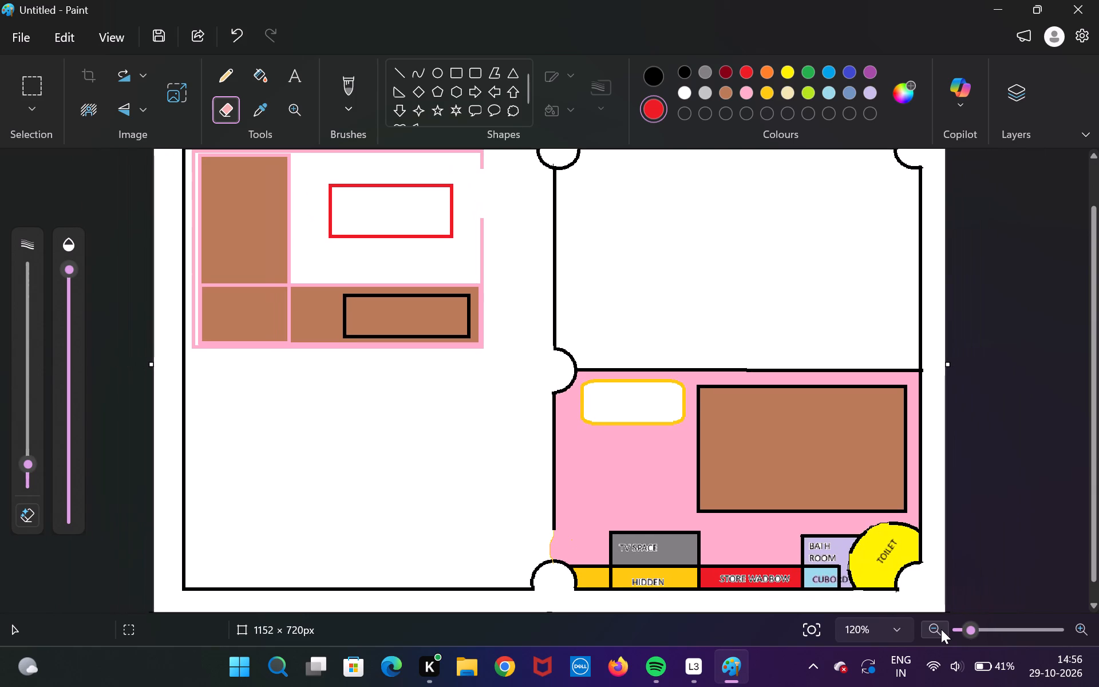
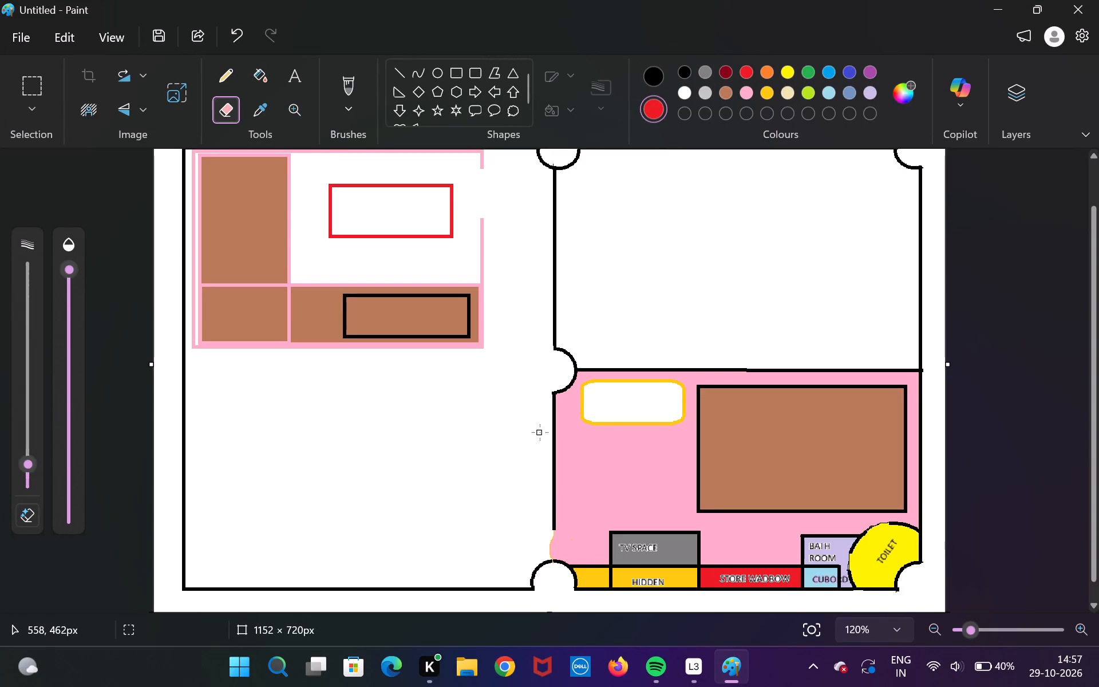
Close the gap in the partitioned rectangle's right pink edge with a thin red freehand Pencil line about 75 px long.
{"action": "left_click", "coordinate": [227, 71]}
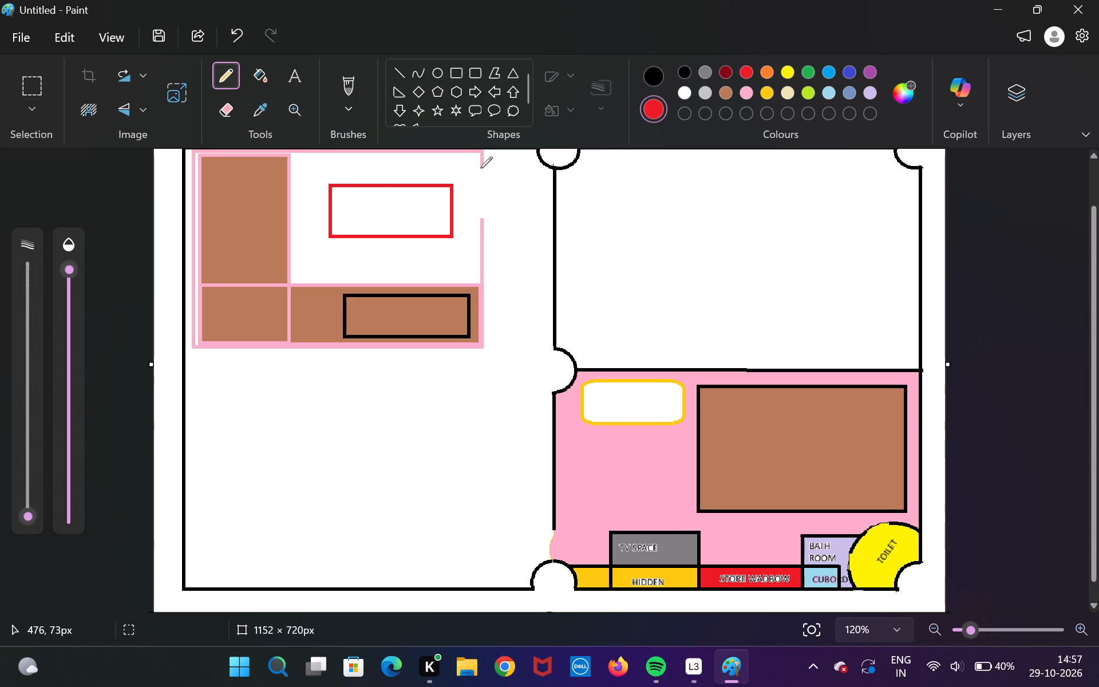
{"action": "left_click_drag", "start_coordinate": [481, 168], "coordinate": [486, 200]}
{"action": "left_click_drag", "start_coordinate": [486, 200], "coordinate": [483, 219]}
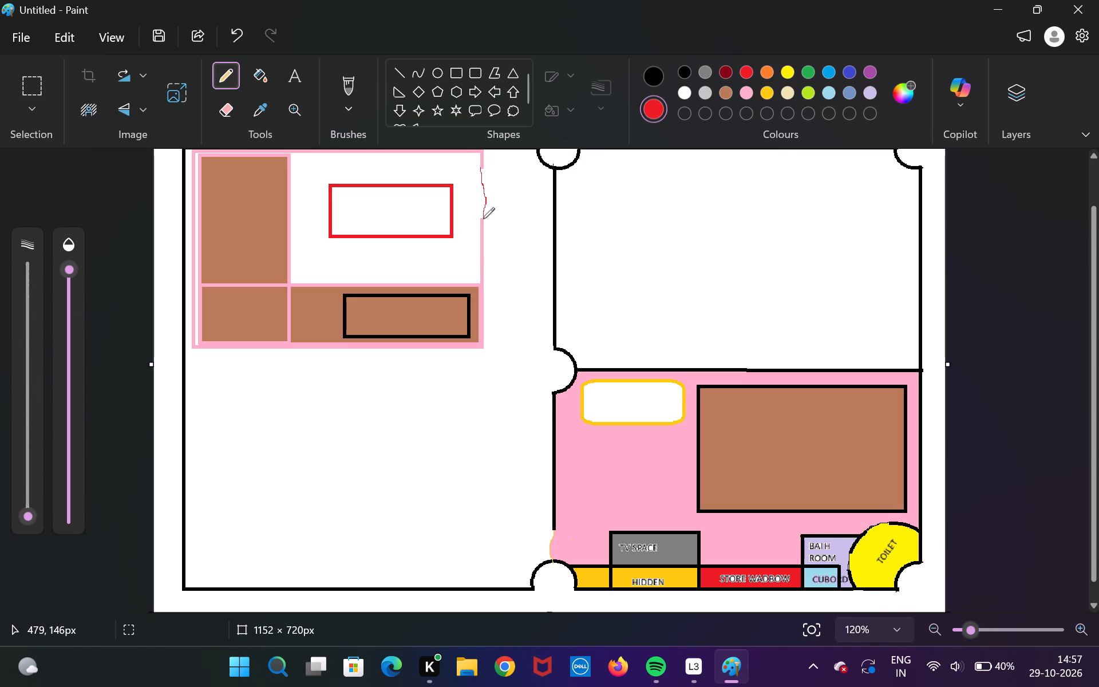
{"action": "left_click_drag", "start_coordinate": [483, 219], "coordinate": [483, 222]}
Fill the white upper-right section of the partitioned rectangle, around the red-outlined rectangle, with yellow.
{"action": "left_click", "coordinate": [792, 70]}
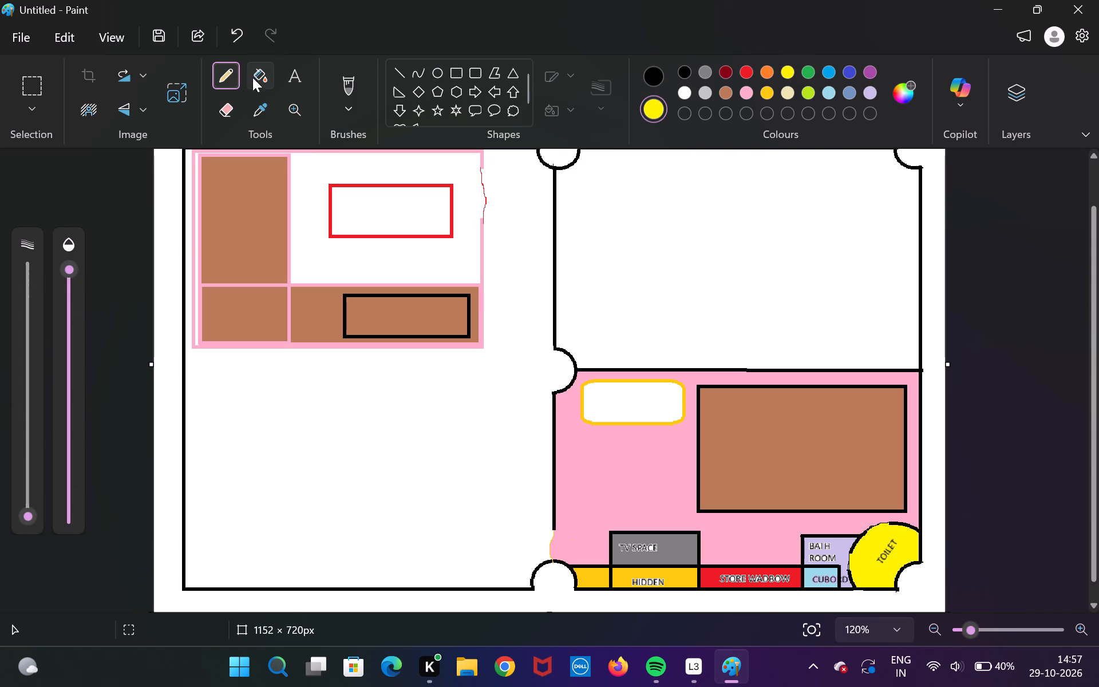
{"action": "left_click", "coordinate": [262, 78]}
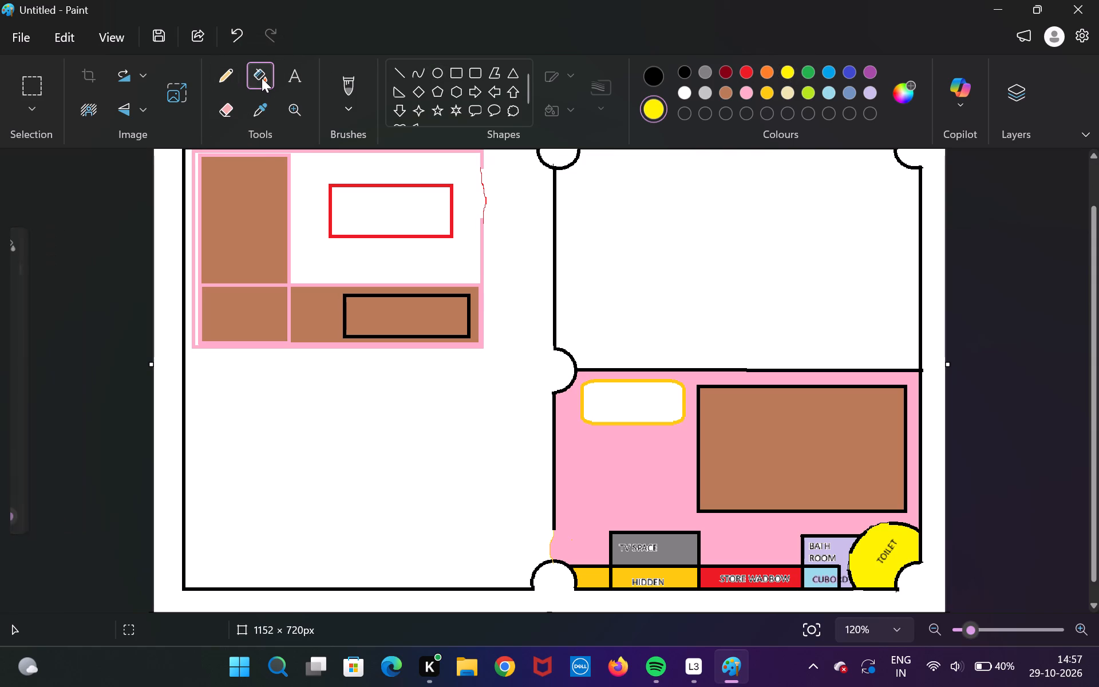
{"action": "left_click", "coordinate": [319, 181]}
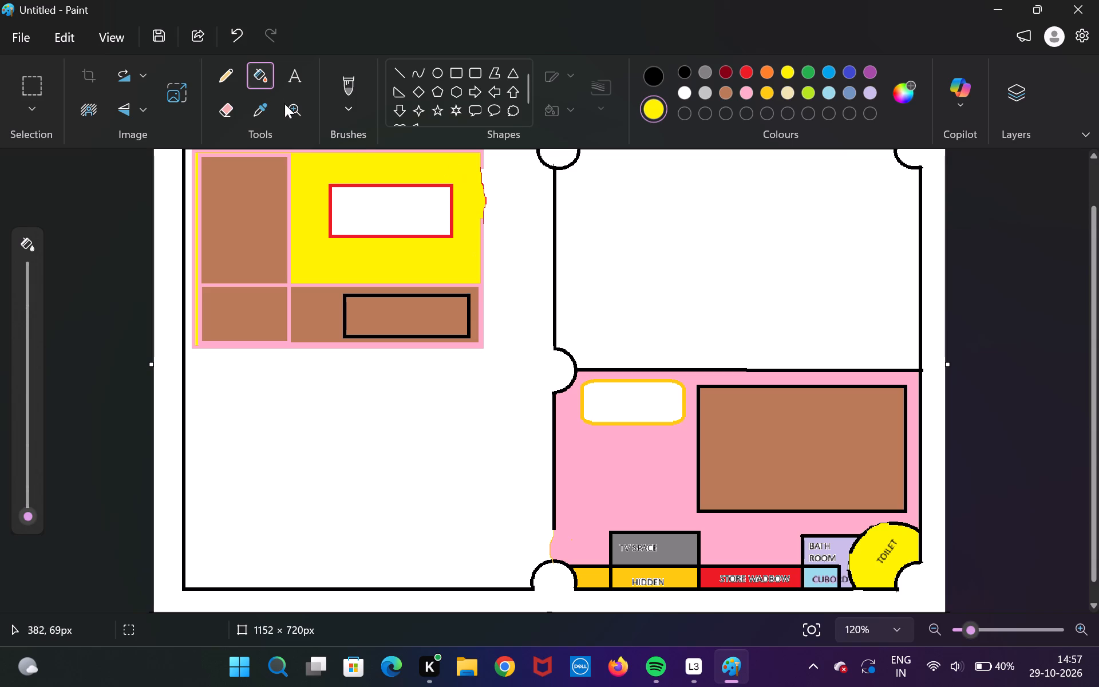
Draw a thin yellow Pencil line from the partitioned rectangle's lower-right corner across to the central black wall at the door arc.
{"action": "left_click", "coordinate": [235, 73]}
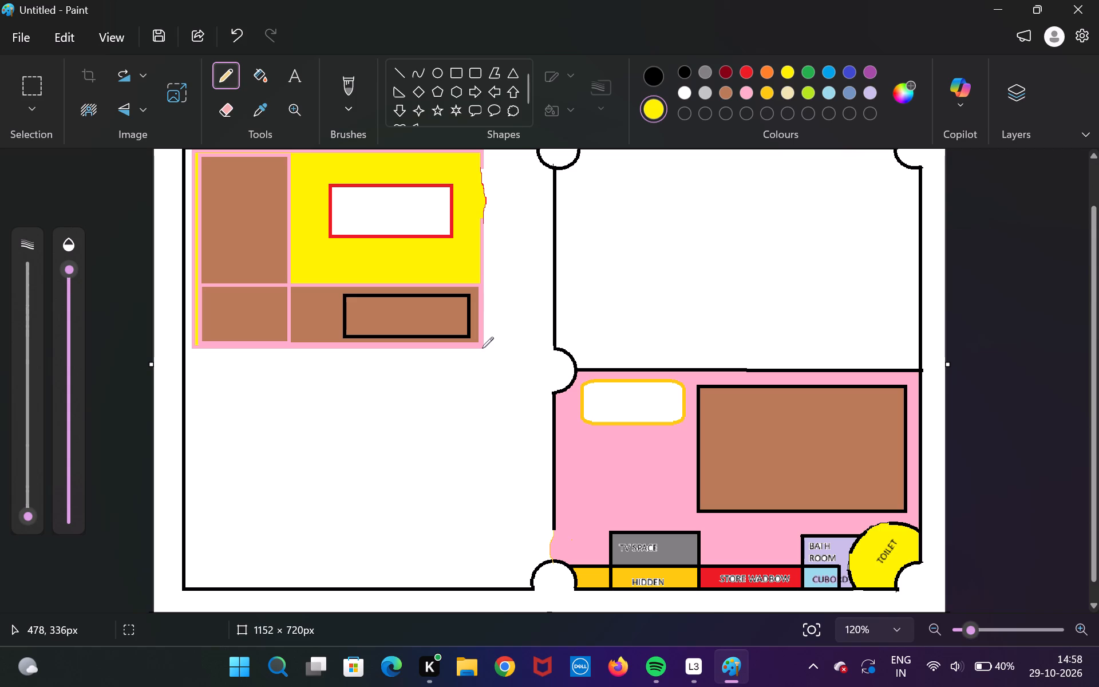
{"action": "left_click_drag", "start_coordinate": [482, 348], "coordinate": [533, 350]}
{"action": "left_click_drag", "start_coordinate": [533, 350], "coordinate": [552, 348]}
{"action": "left_click", "coordinate": [507, 410]}
Fill the empty white floor of the large left room, below the partitioned rectangle, with dark grey.
{"action": "left_click", "coordinate": [702, 72]}
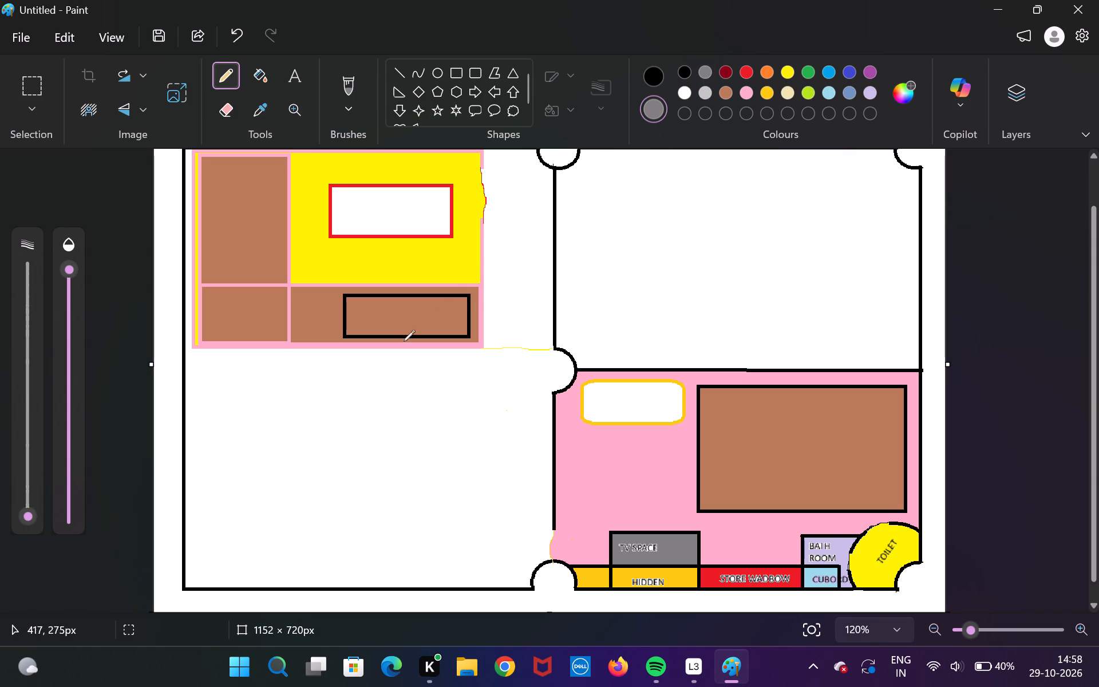
{"action": "left_click", "coordinate": [264, 464]}
{"action": "left_click", "coordinate": [255, 76]}
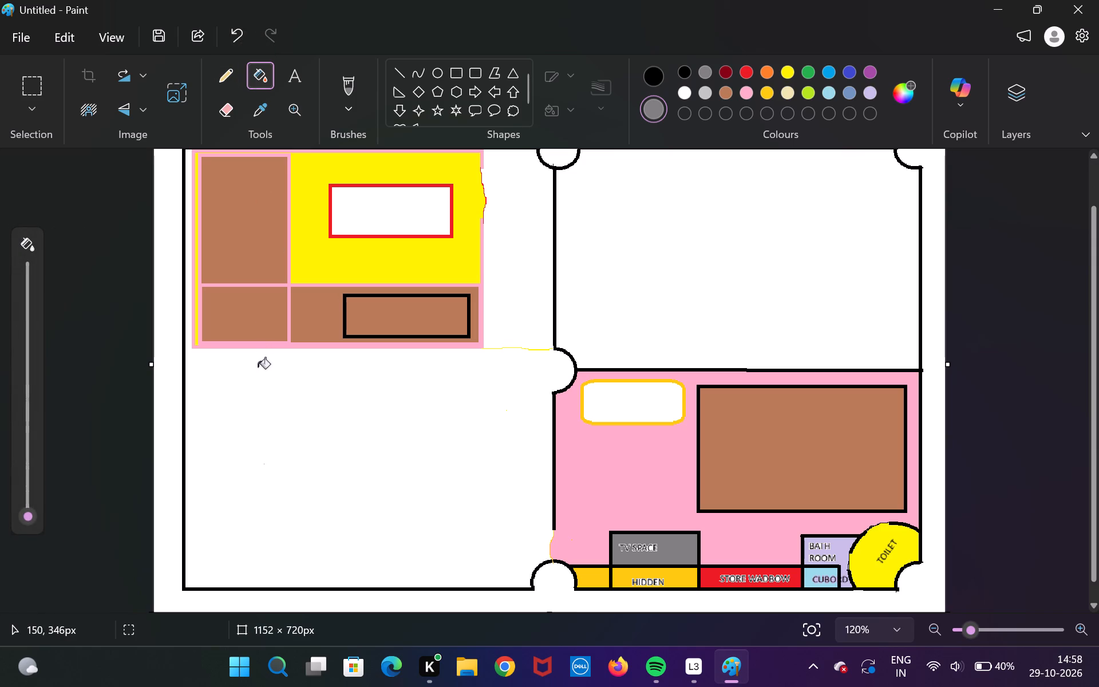
{"action": "left_click", "coordinate": [259, 456]}
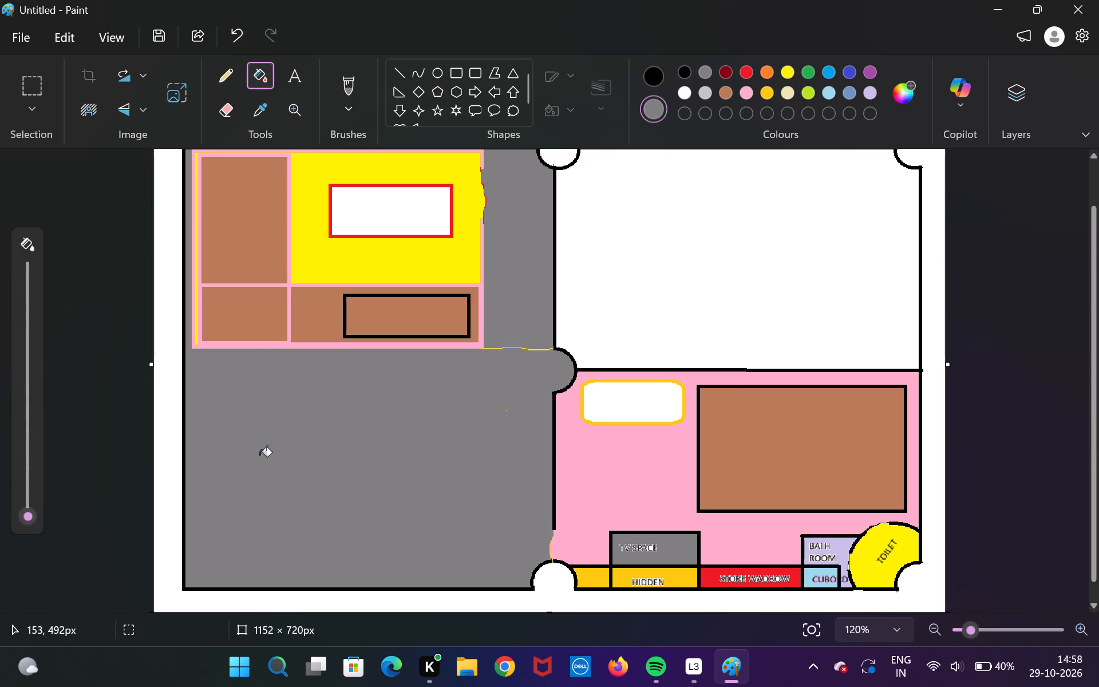